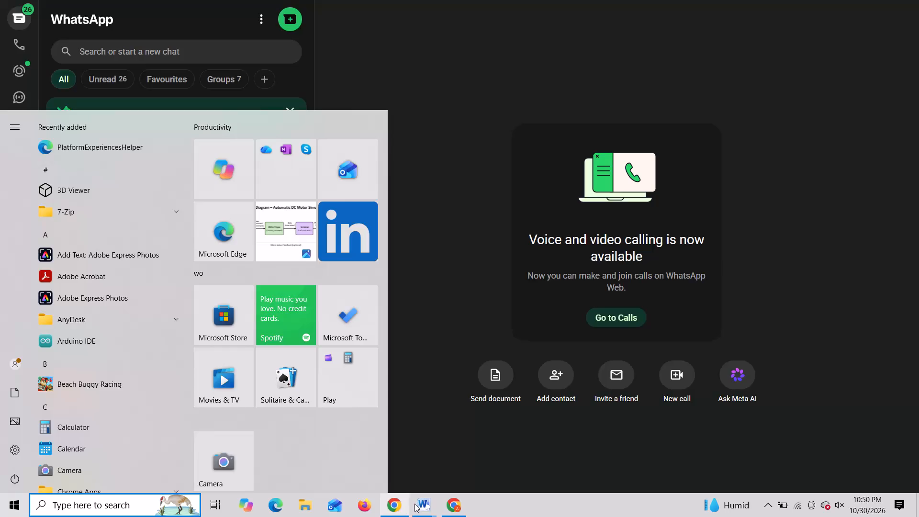
# Switch to the ROS2_Lab_Manual_Merged document in Word and look through the TurtleSim Ganesha drawing experiment and its procedure.
pyautogui.click(432, 508)
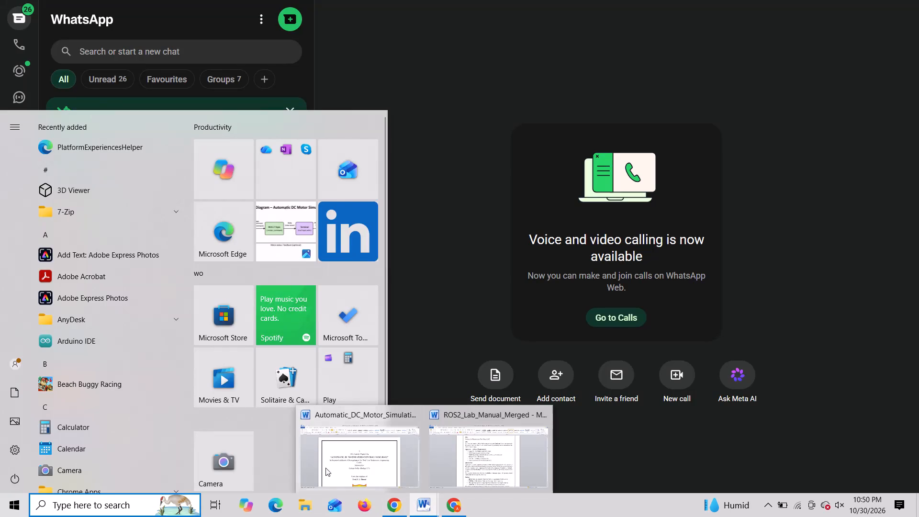
pyautogui.click(480, 459)
pyautogui.scroll(-1, 435, 382)
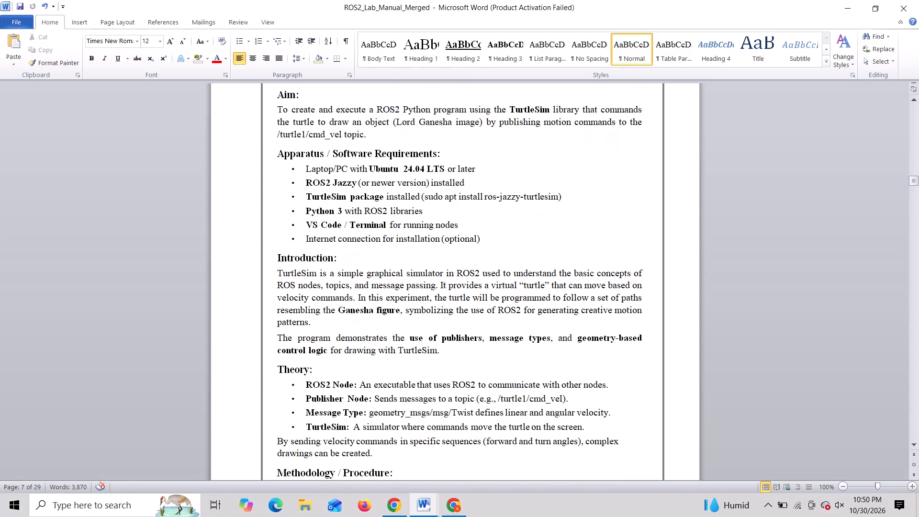
pyautogui.scroll(-4, 435, 382)
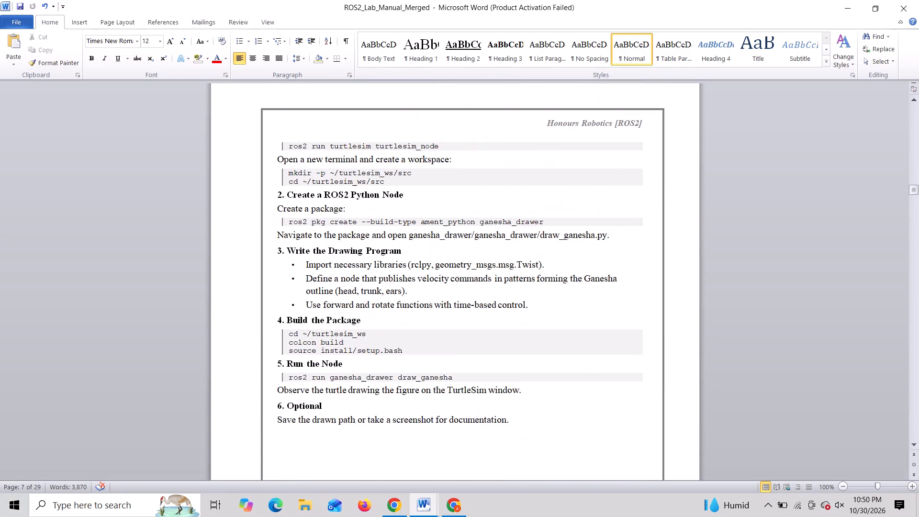
pyautogui.scroll(-2, 435, 382)
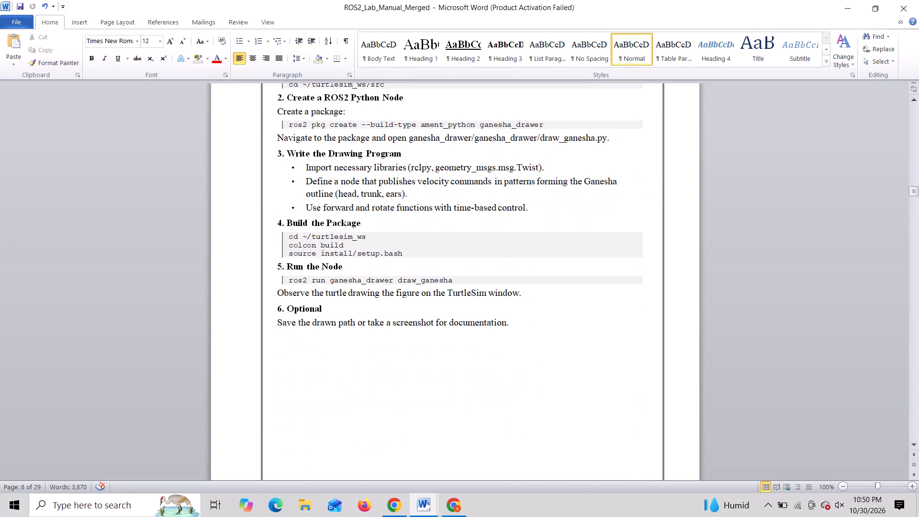
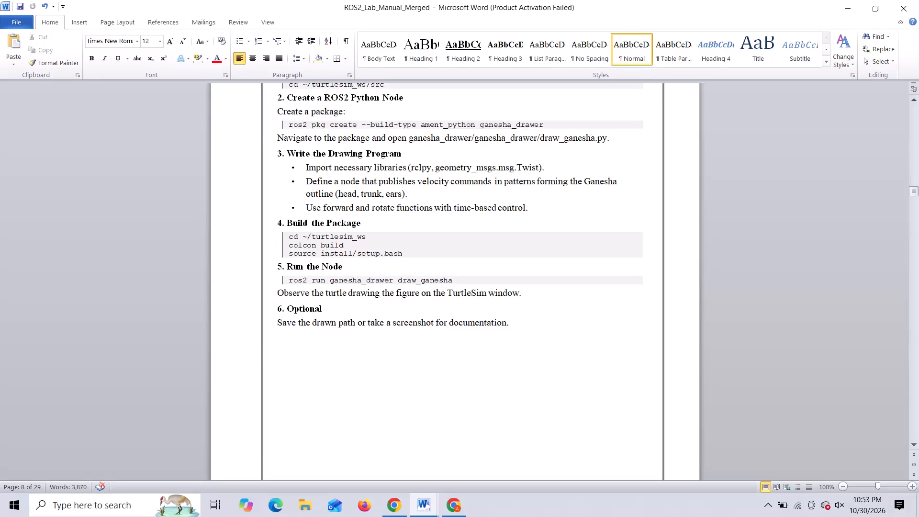
# Examine the Ganesha drawing procedure, from creating the workspace and Python node through writing, building and running the program.
pyautogui.scroll(4, 417, 313)
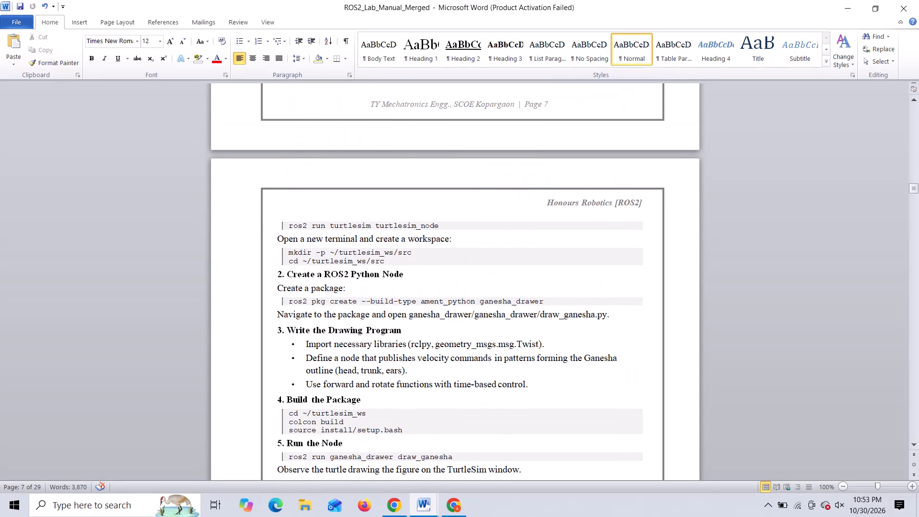
pyautogui.scroll(2, 417, 313)
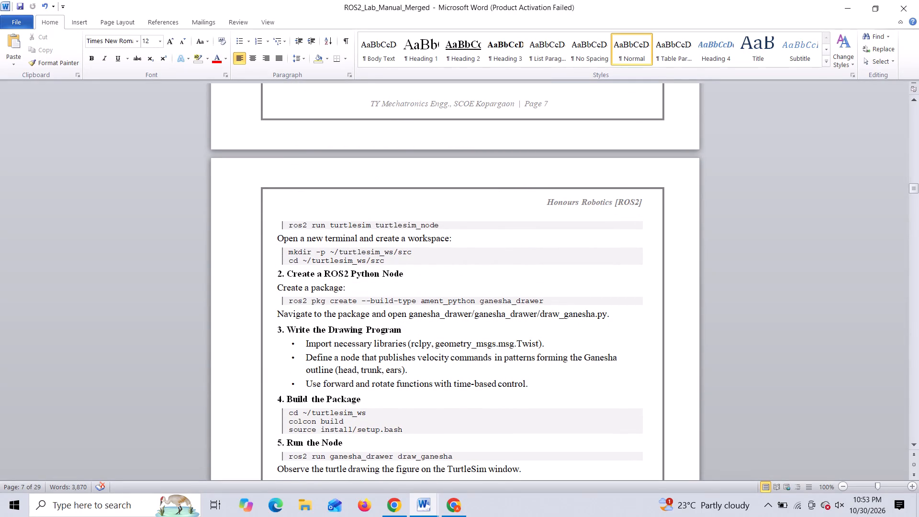
pyautogui.scroll(1, 417, 313)
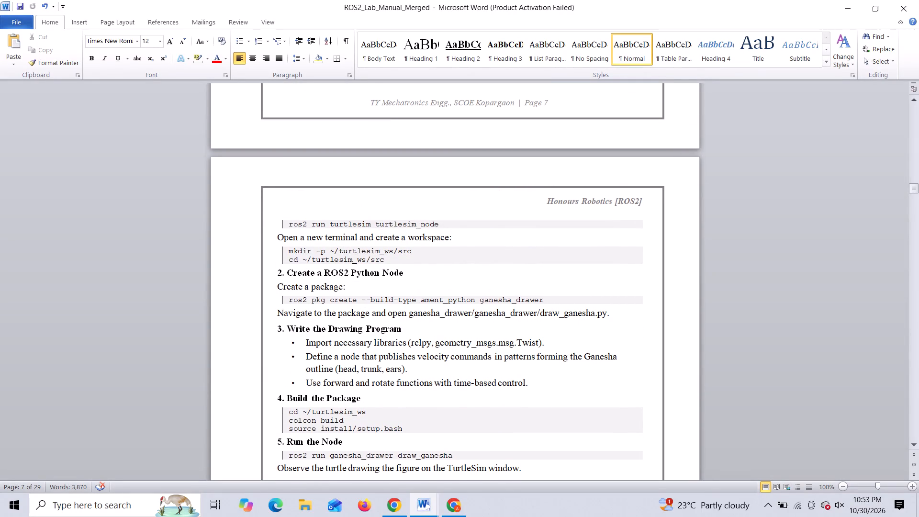
pyautogui.click(401, 290)
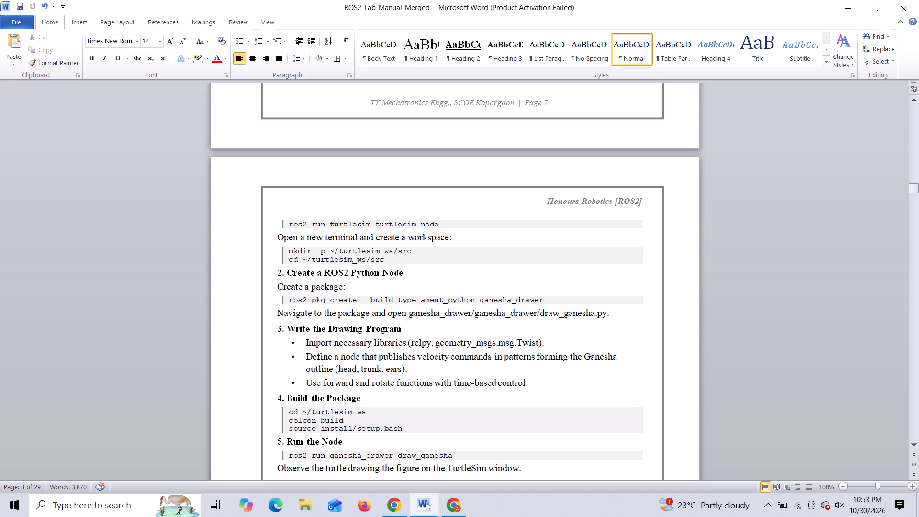
pyautogui.click(358, 350)
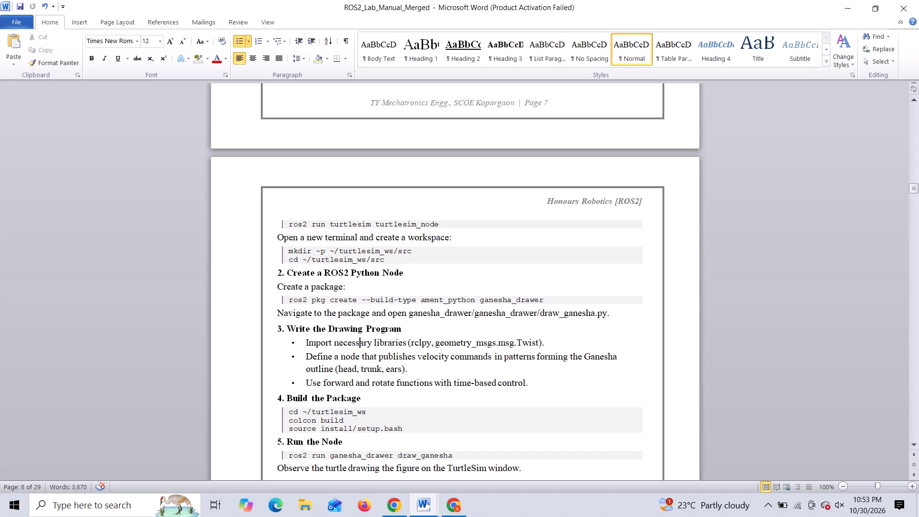
pyautogui.scroll(-2, 358, 350)
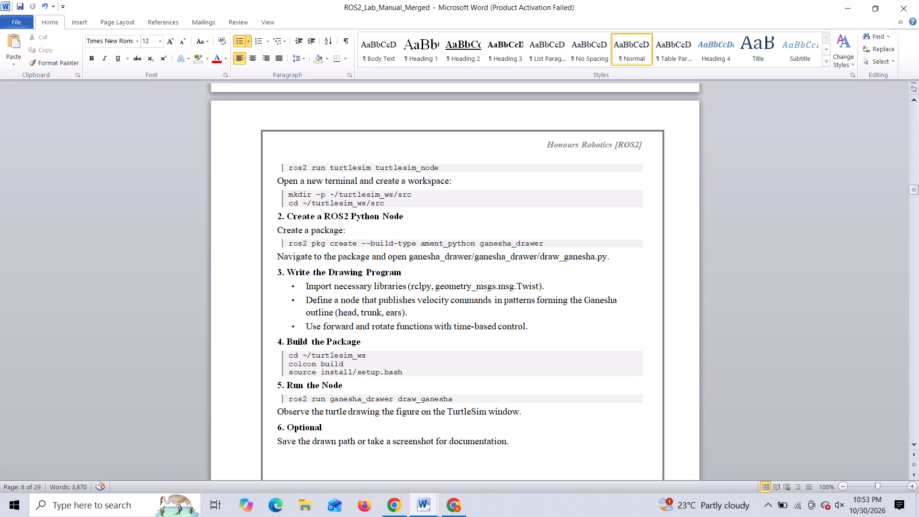
pyautogui.click(538, 326)
# In the second bullet under "3. Write the Drawing Program", replace "Ganesha outline" with wording that starts with "Swami".
pyautogui.click(332, 311)
pyautogui.press('BackSpace')
pyautogui.press('BackSpace')
pyautogui.press('BackSpace')
pyautogui.press('BackSpace')
pyautogui.press('BackSpace')
pyautogui.press('BackSpace')
pyautogui.press('BackSpace')
pyautogui.press('BackSpace')
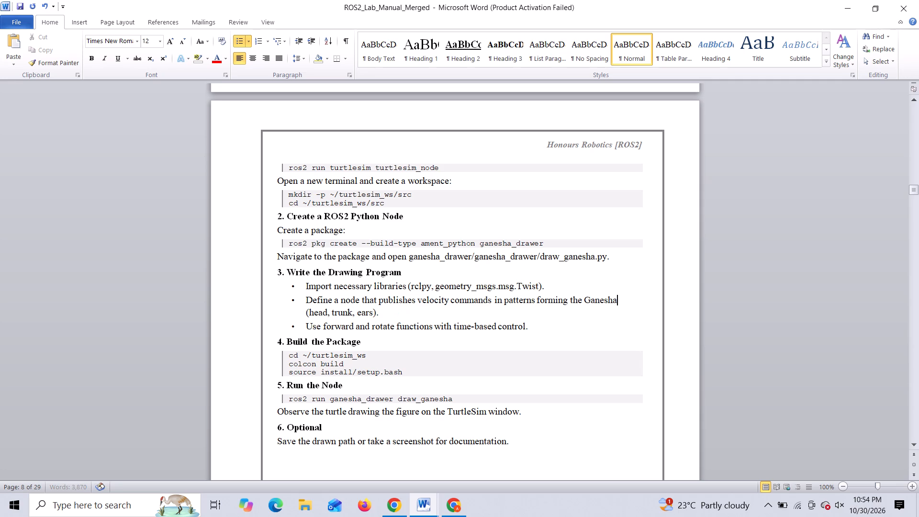
pyautogui.press('BackSpace')
pyautogui.press('BackSpace')
pyautogui.press('BackSpace')
pyautogui.press('BackSpace')
pyautogui.press('BackSpace')
pyautogui.press('BackSpace')
pyautogui.press('BackSpace')
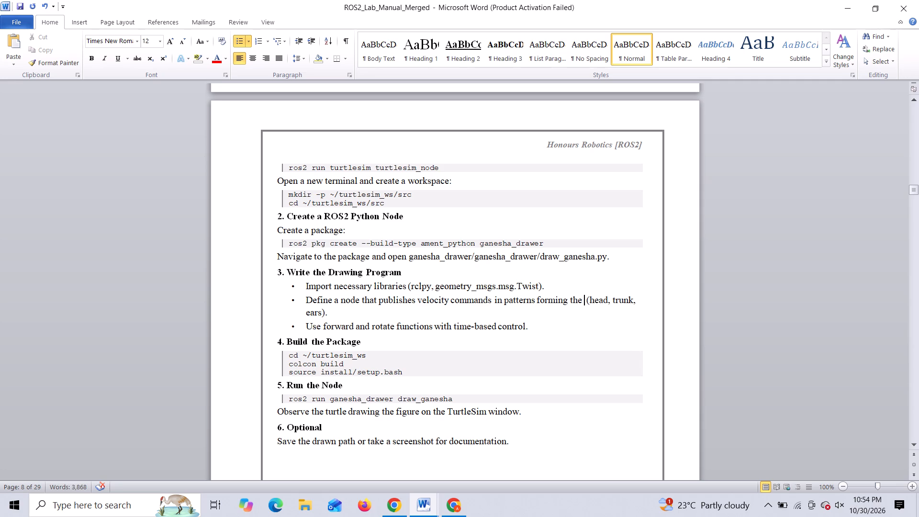
pyautogui.press('s')
pyautogui.write('wami')
pyautogui.press('space')
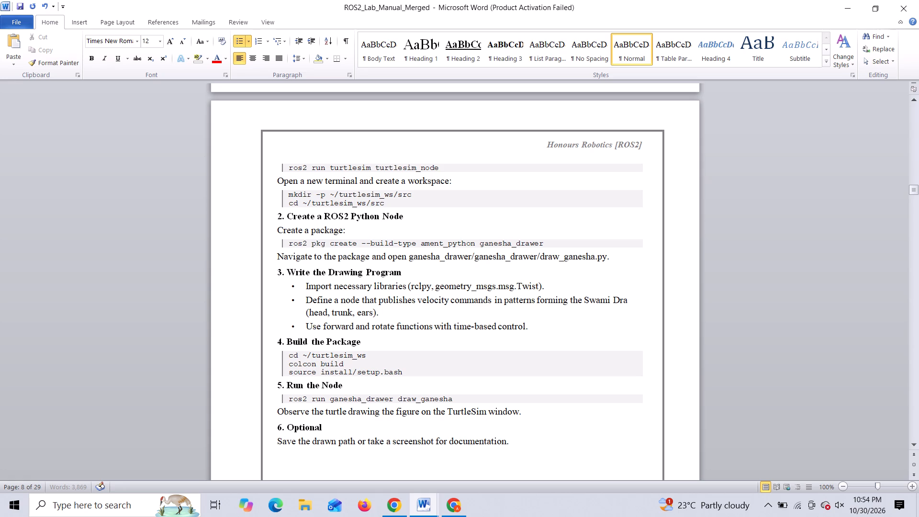
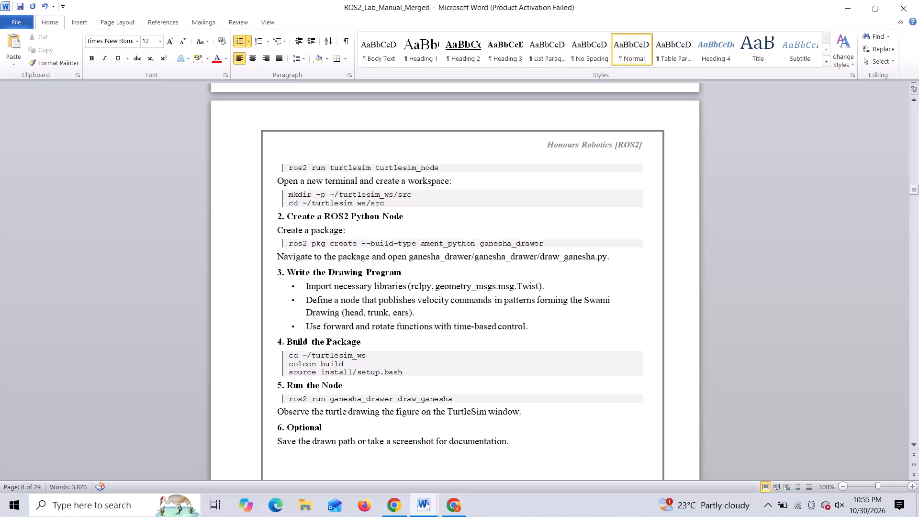
# Add a bold "Code:" line below the last bullet of "3. Write the Drawing Program", without a bullet or indent.
pyautogui.click(532, 331)
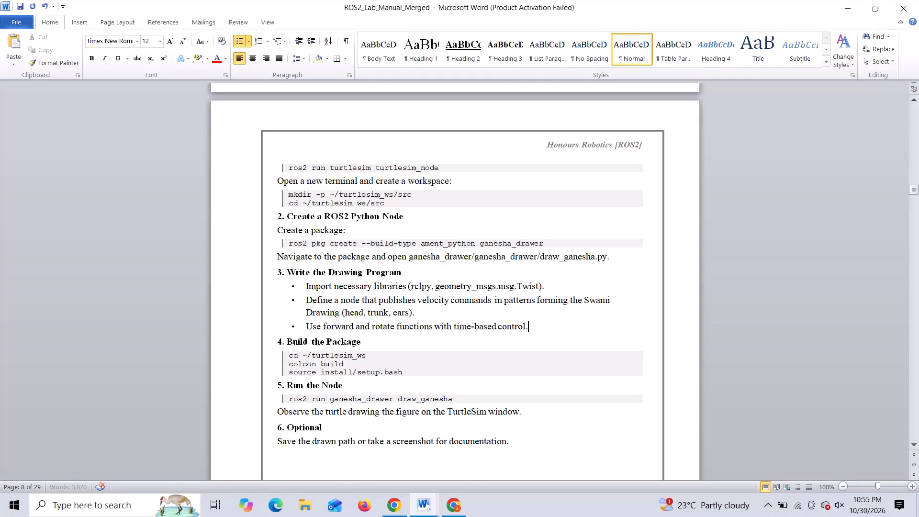
pyautogui.press('Return')
pyautogui.press('BackSpace')
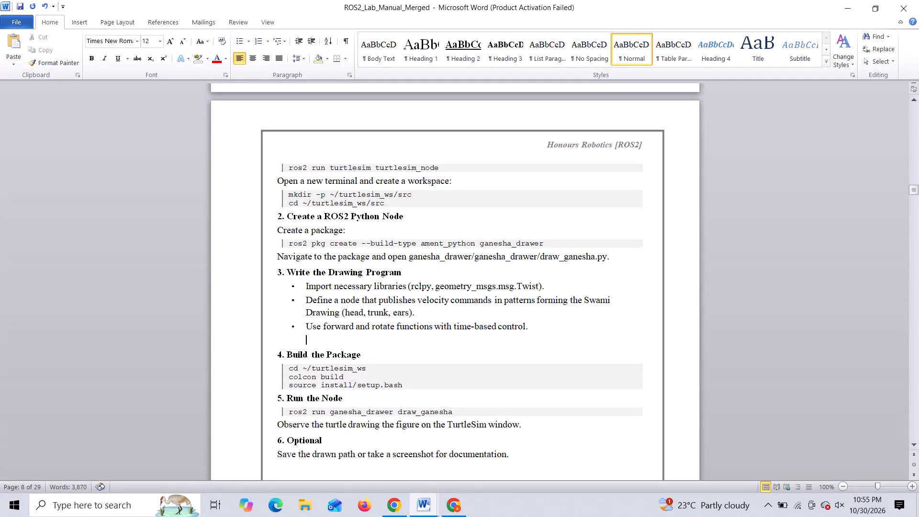
pyautogui.press('BackSpace')
pyautogui.press('BackSpace')
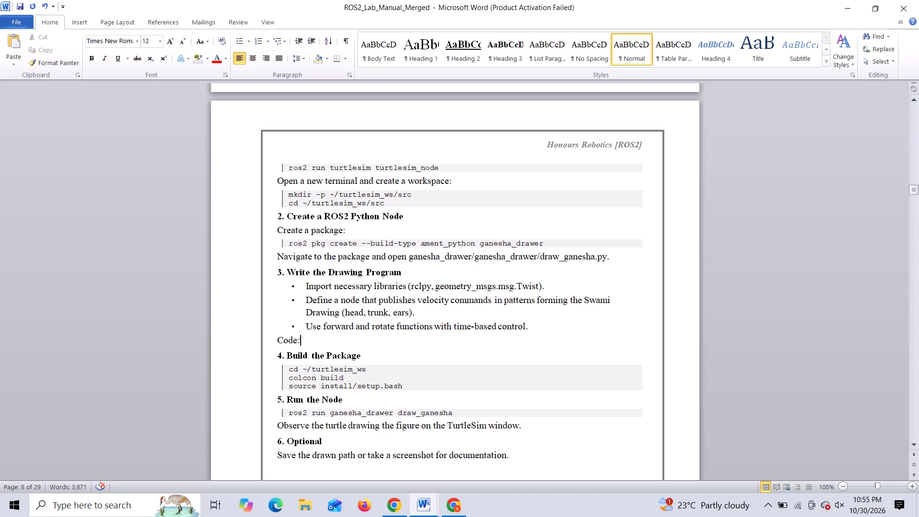
pyautogui.moveTo(275, 343); pyautogui.dragTo(302, 343)
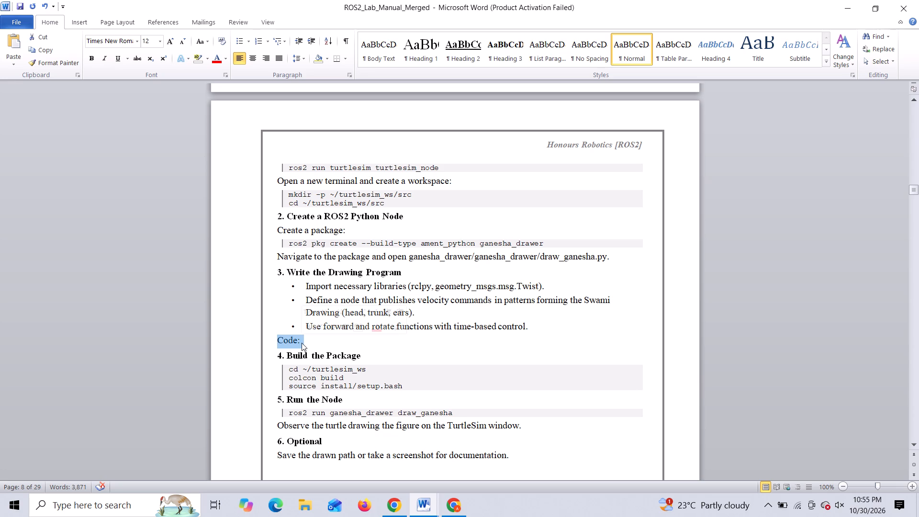
pyautogui.click(306, 324)
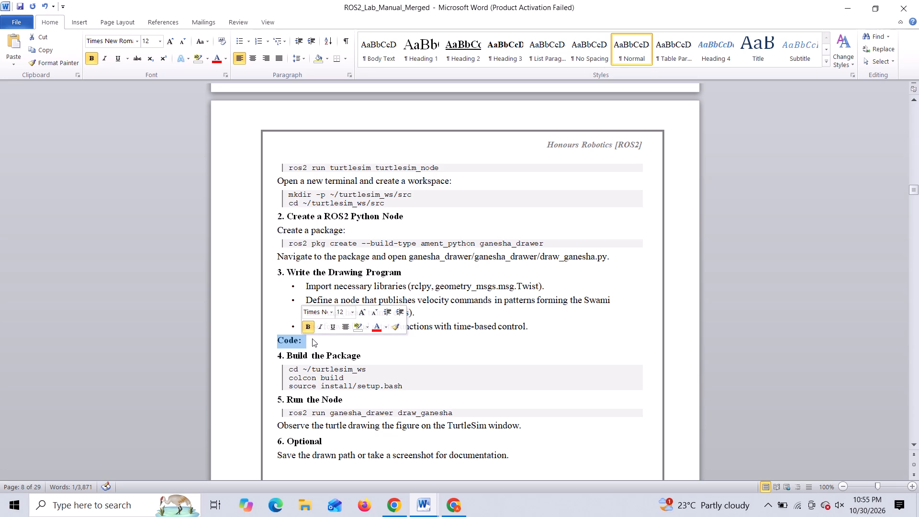
pyautogui.click(309, 341)
# Paste the copied ImageDrawer Python program on a new line under the "Code:" label.
pyautogui.press('Return')
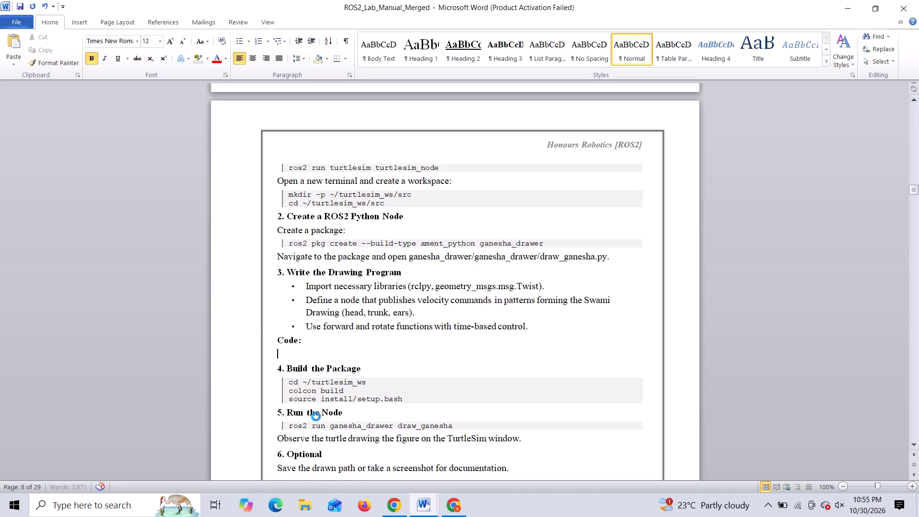
pyautogui.hotkey('ctrl', 'v')
# Remove bold from the whole pasted program, from "import sys" through the final "main()" line above "4. Build the Package".
pyautogui.scroll(3, 289, 345)
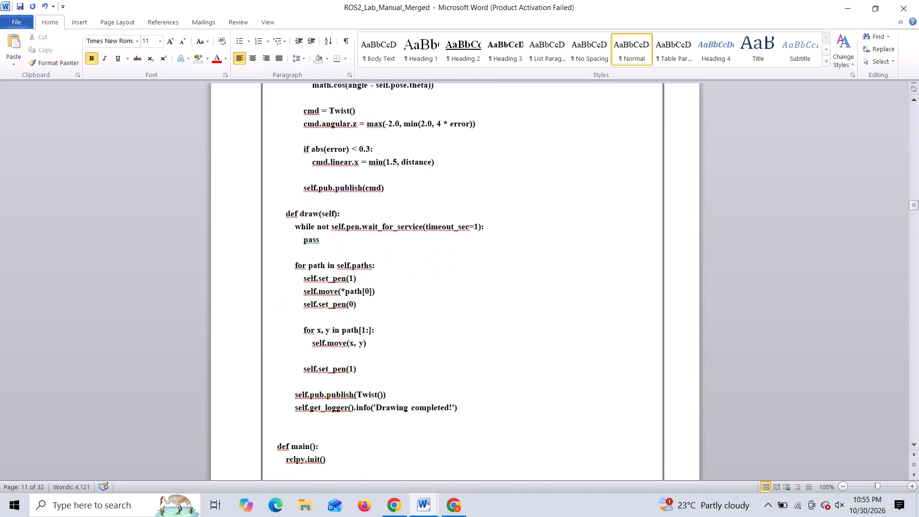
pyautogui.scroll(6, 289, 345)
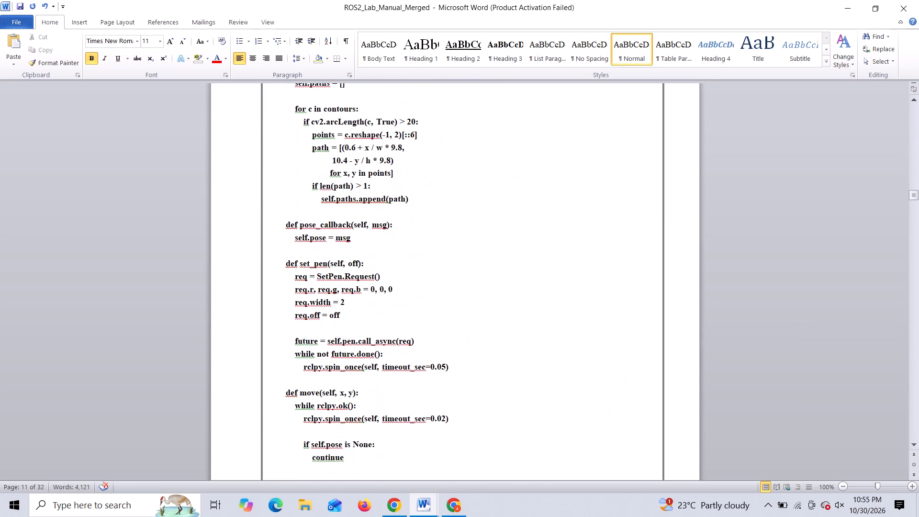
pyautogui.scroll(5, 289, 345)
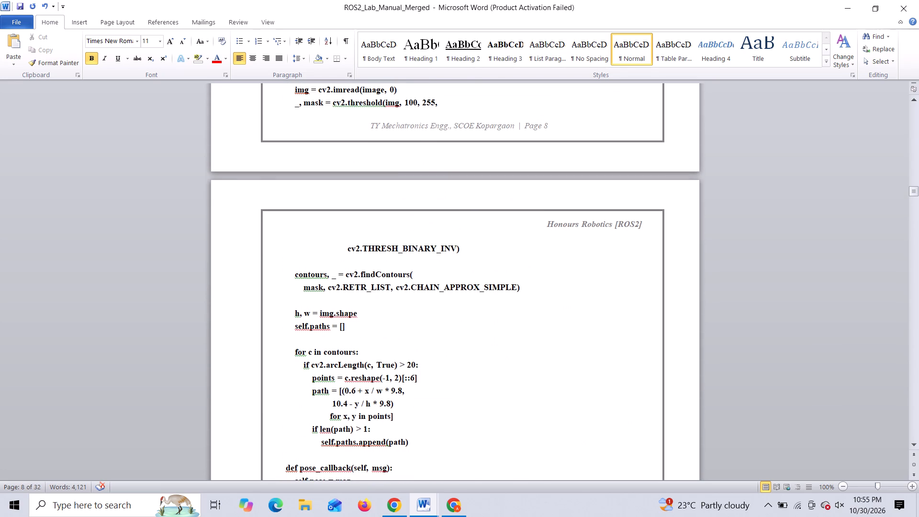
pyautogui.scroll(1, 289, 345)
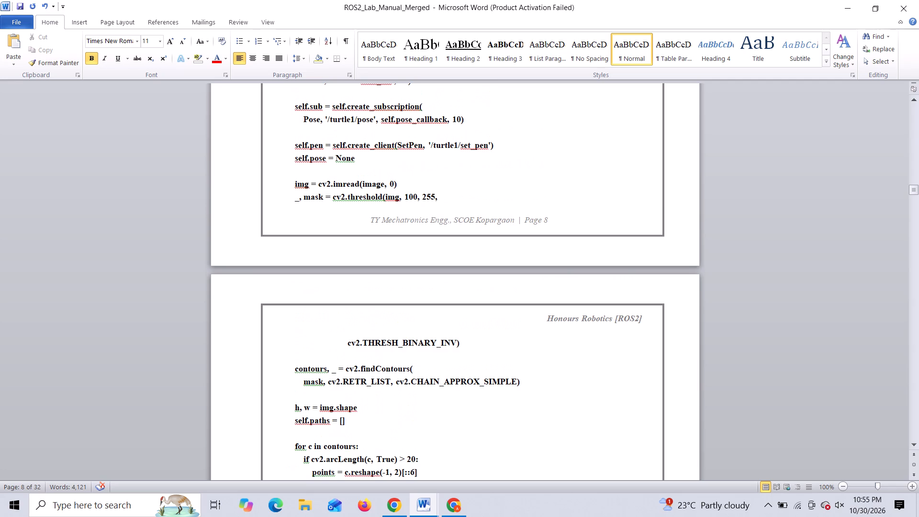
pyautogui.scroll(4, 289, 345)
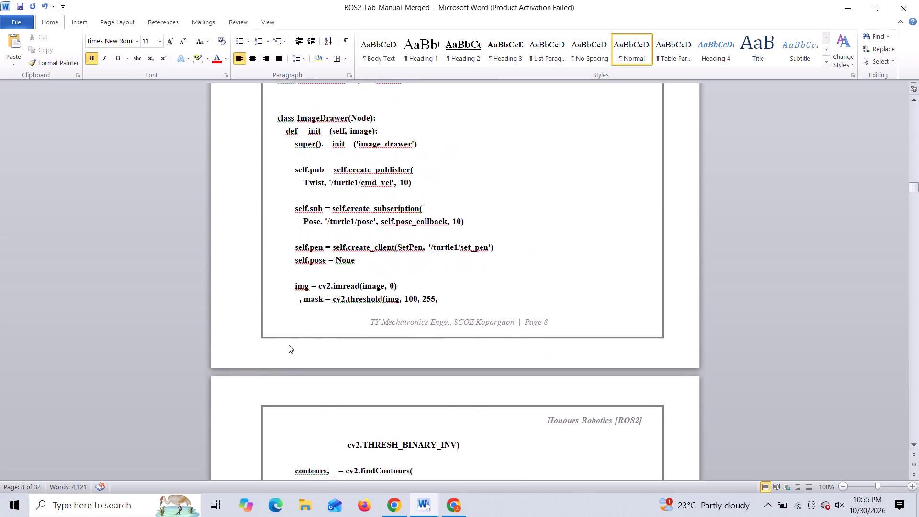
pyautogui.scroll(3, 289, 345)
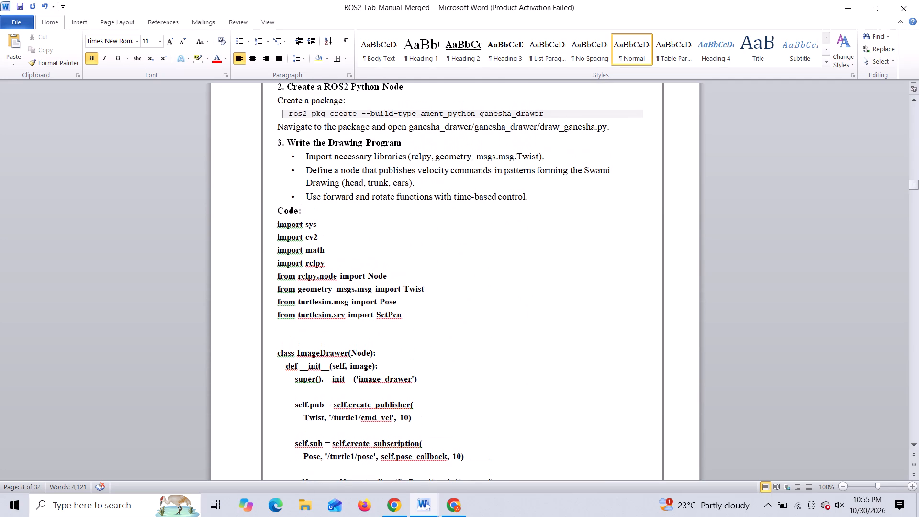
pyautogui.moveTo(274, 227); pyautogui.dragTo(311, 270)
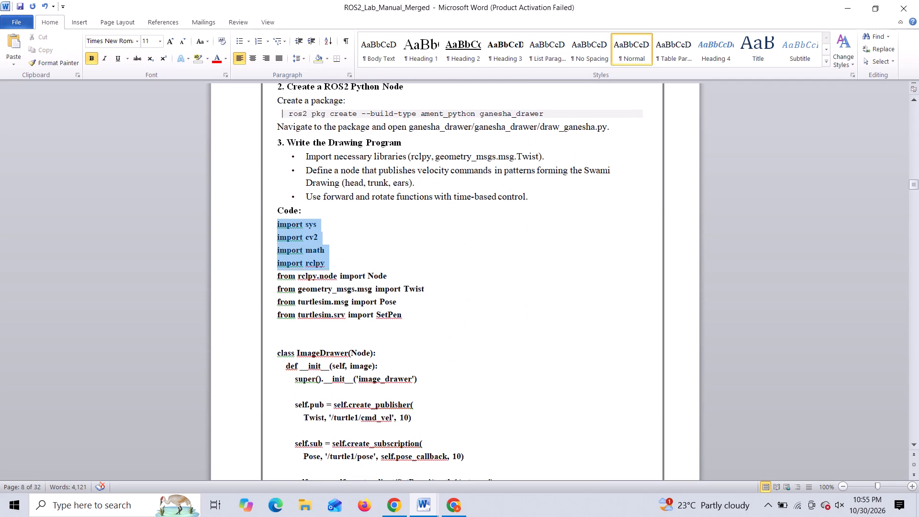
pyautogui.moveTo(311, 270); pyautogui.dragTo(373, 426)
pyautogui.scroll(1, 373, 426)
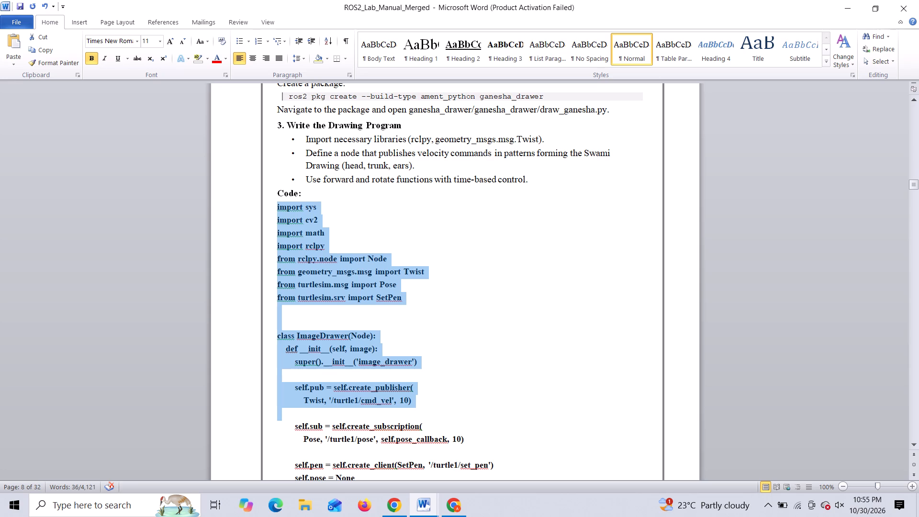
pyautogui.click(276, 205)
pyautogui.moveTo(276, 205); pyautogui.dragTo(403, 461)
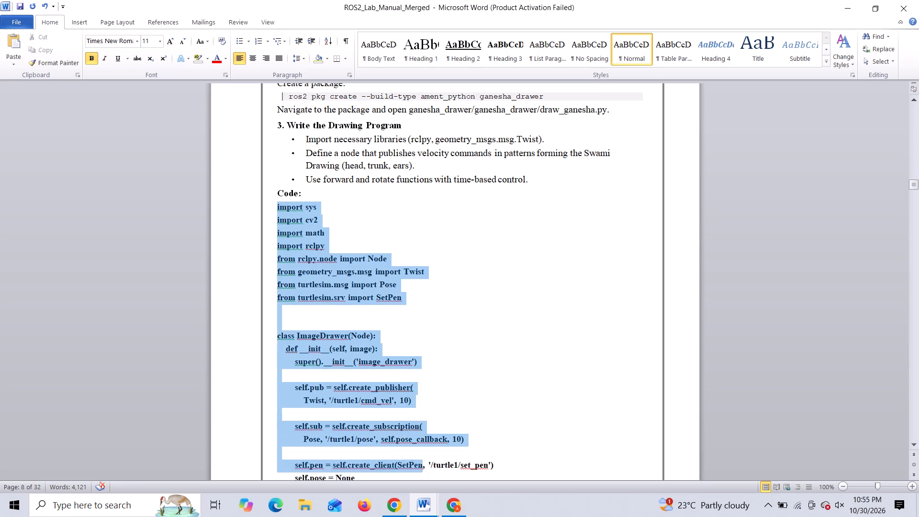
pyautogui.moveTo(403, 461); pyautogui.dragTo(378, 467)
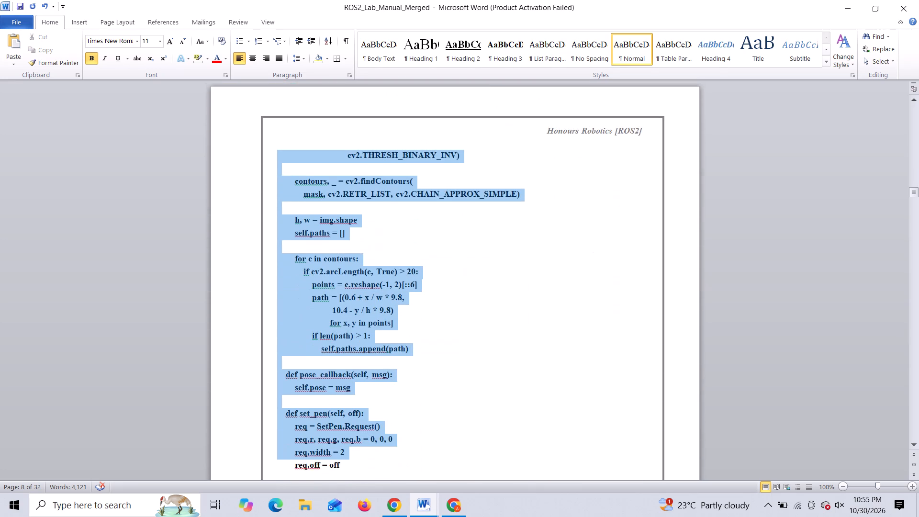
pyautogui.moveTo(378, 467); pyautogui.dragTo(376, 486)
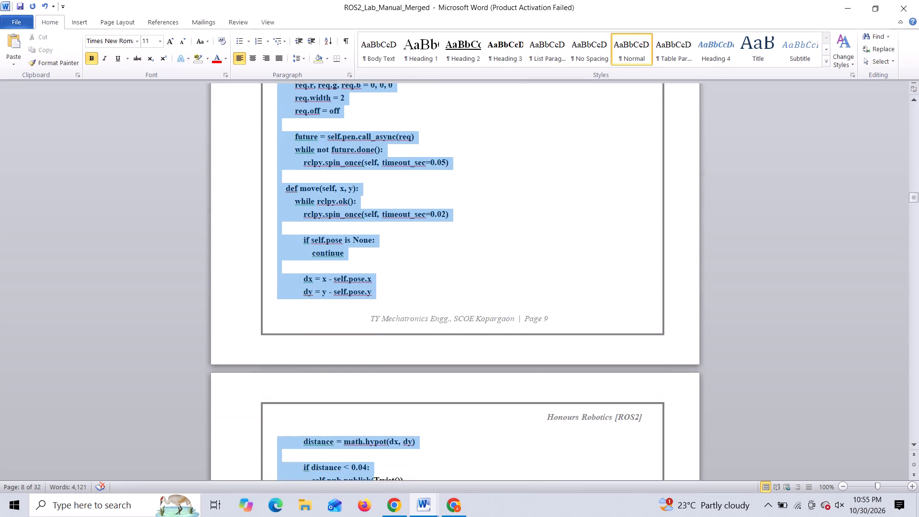
pyautogui.moveTo(376, 486); pyautogui.dragTo(362, 428)
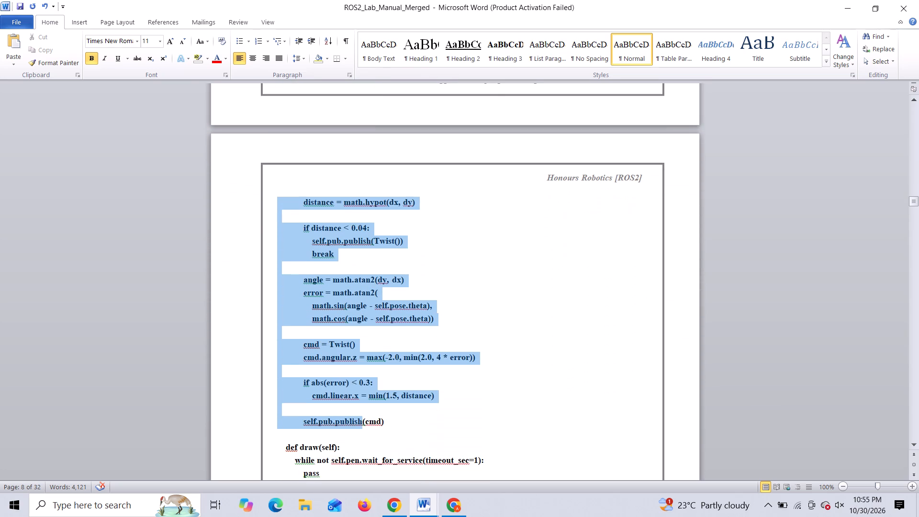
pyautogui.moveTo(362, 428); pyautogui.dragTo(389, 478)
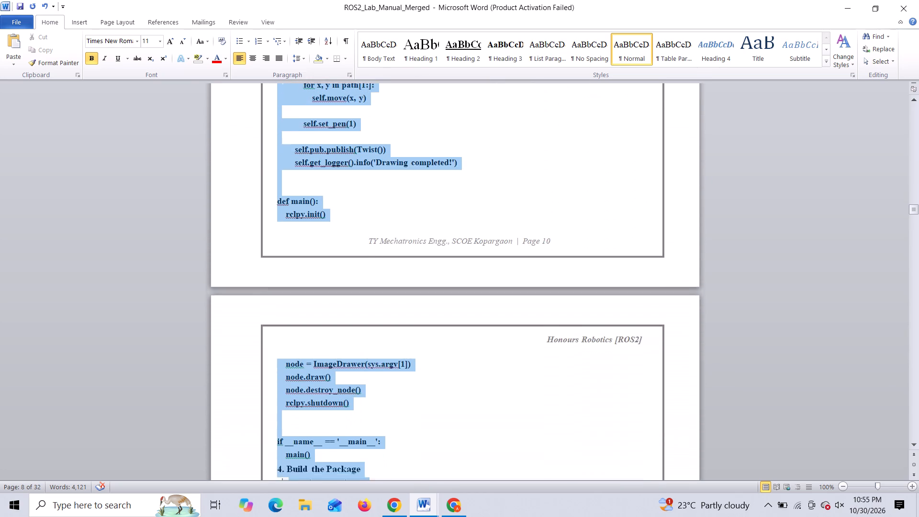
pyautogui.moveTo(389, 478); pyautogui.dragTo(329, 407)
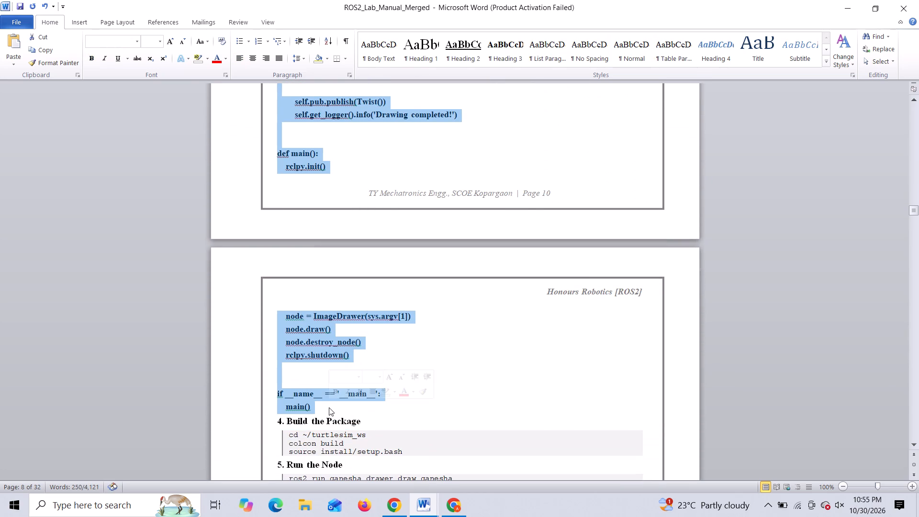
pyautogui.click(332, 391)
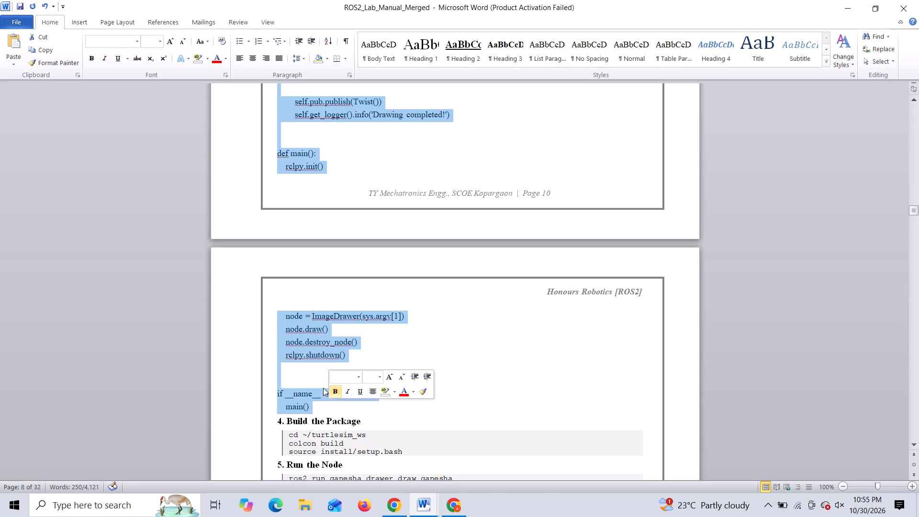
pyautogui.click(309, 382)
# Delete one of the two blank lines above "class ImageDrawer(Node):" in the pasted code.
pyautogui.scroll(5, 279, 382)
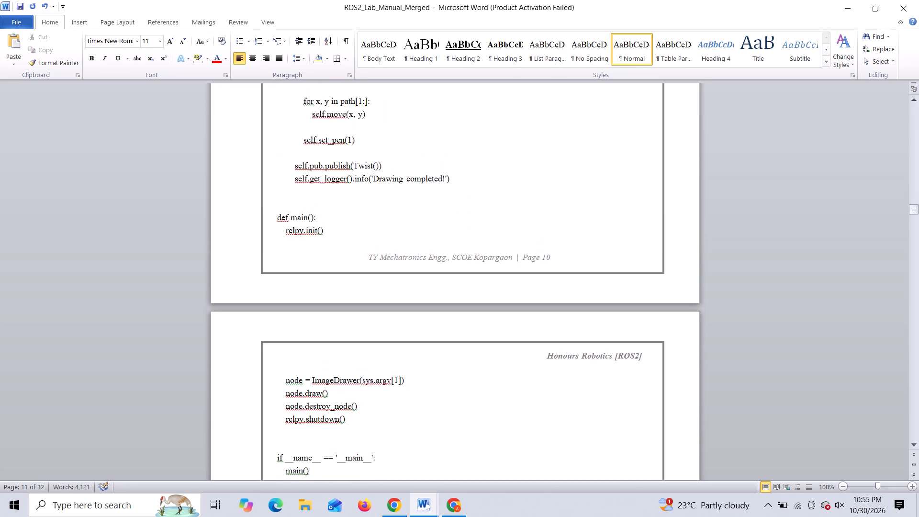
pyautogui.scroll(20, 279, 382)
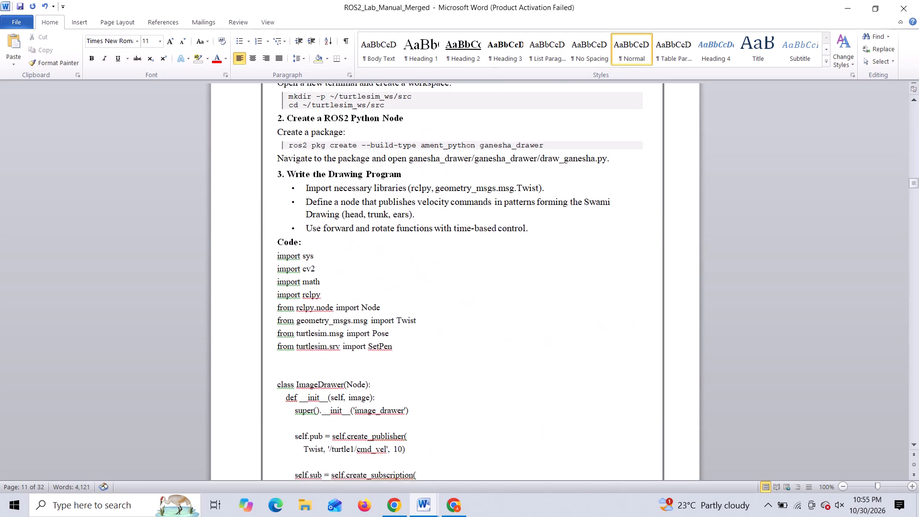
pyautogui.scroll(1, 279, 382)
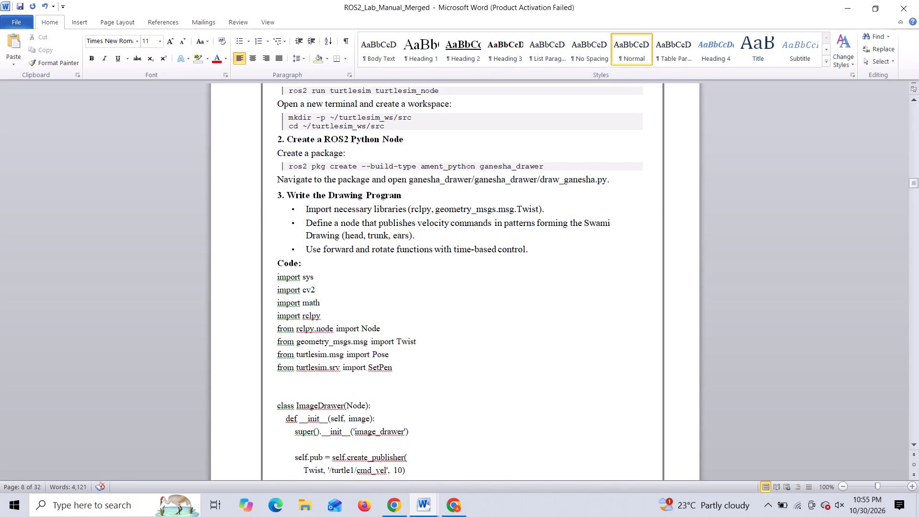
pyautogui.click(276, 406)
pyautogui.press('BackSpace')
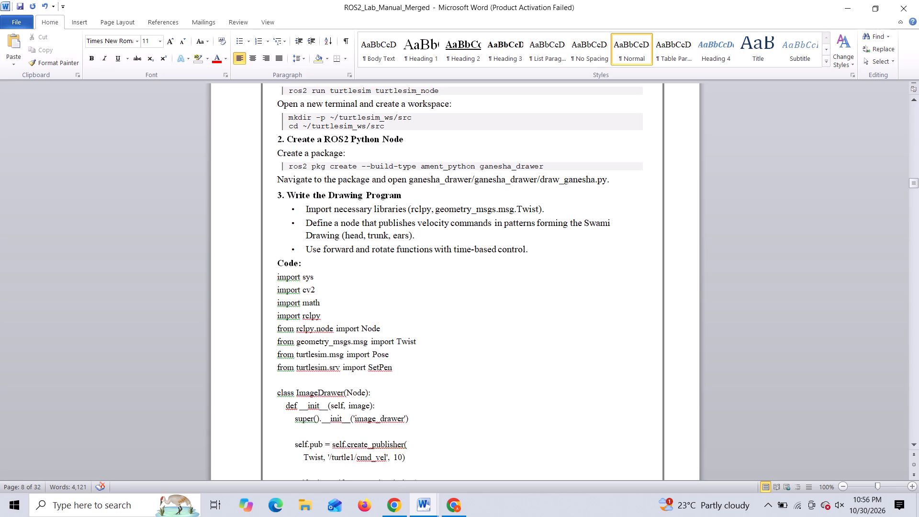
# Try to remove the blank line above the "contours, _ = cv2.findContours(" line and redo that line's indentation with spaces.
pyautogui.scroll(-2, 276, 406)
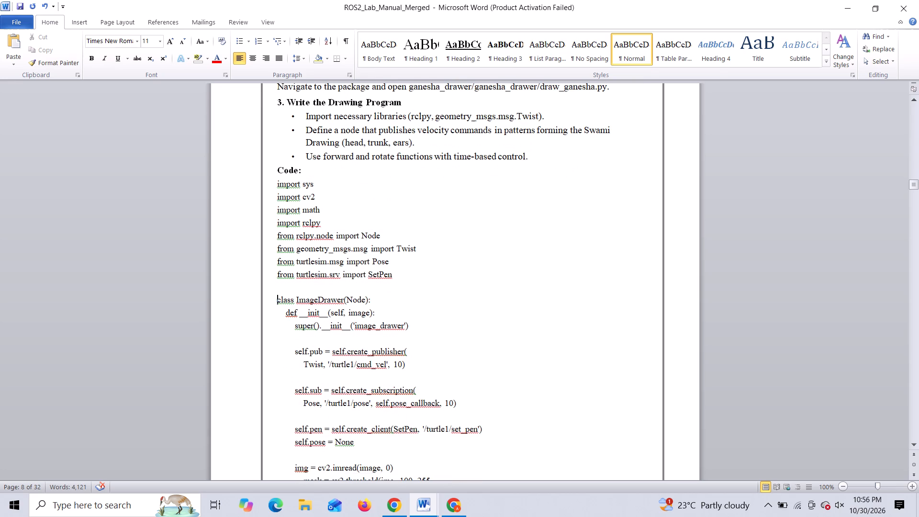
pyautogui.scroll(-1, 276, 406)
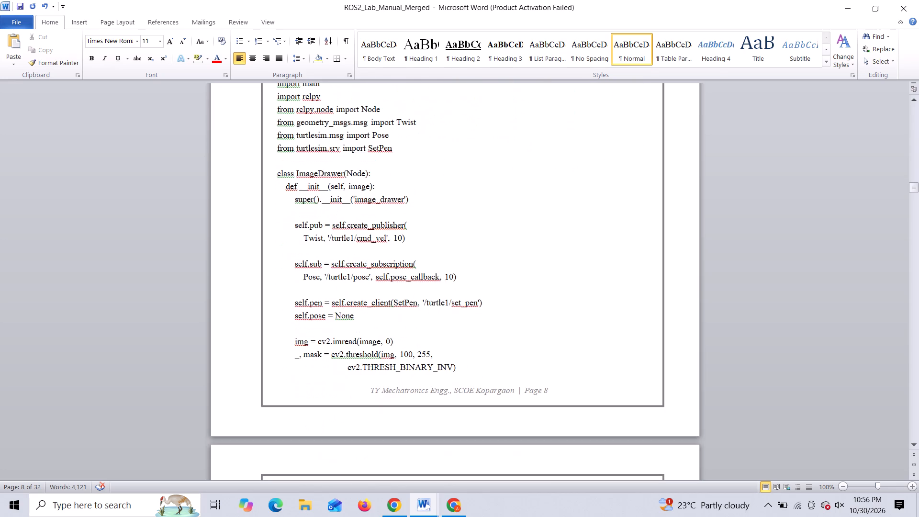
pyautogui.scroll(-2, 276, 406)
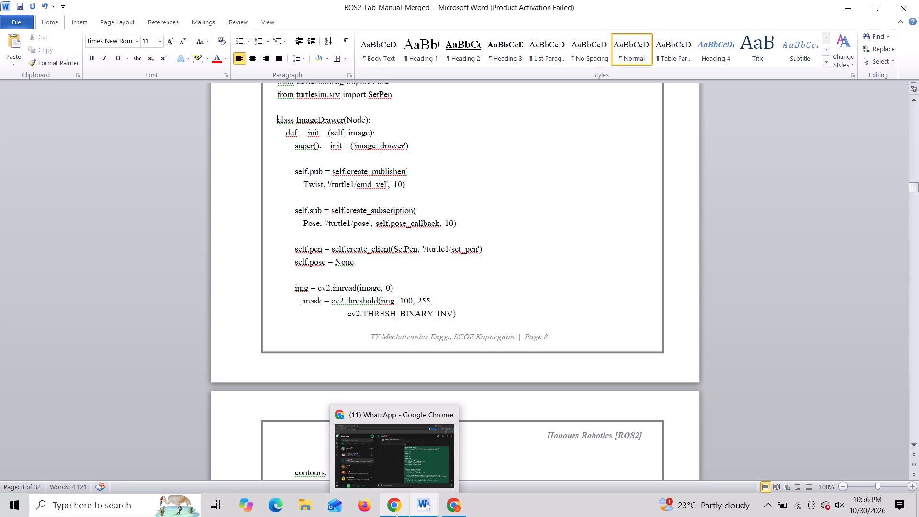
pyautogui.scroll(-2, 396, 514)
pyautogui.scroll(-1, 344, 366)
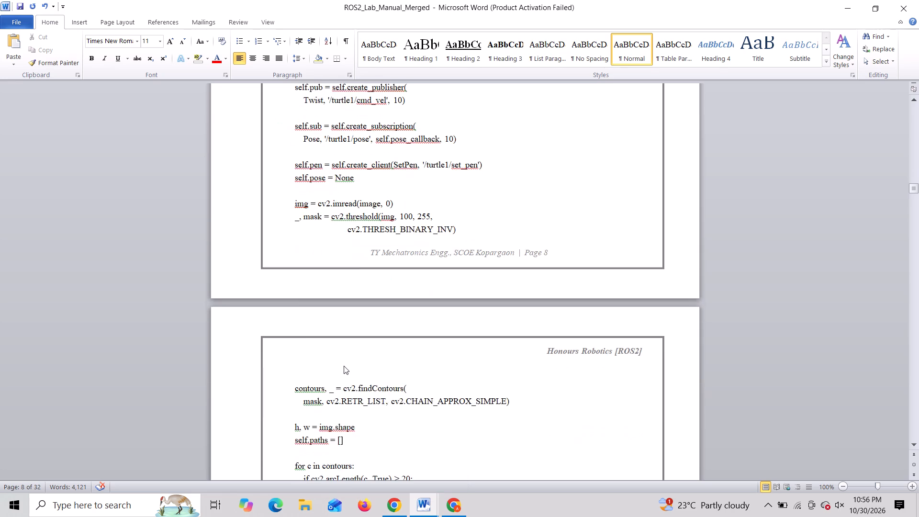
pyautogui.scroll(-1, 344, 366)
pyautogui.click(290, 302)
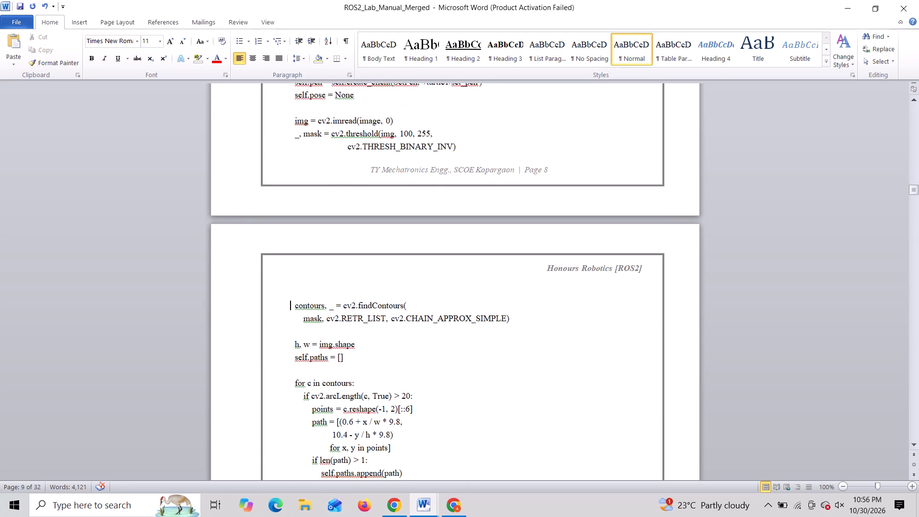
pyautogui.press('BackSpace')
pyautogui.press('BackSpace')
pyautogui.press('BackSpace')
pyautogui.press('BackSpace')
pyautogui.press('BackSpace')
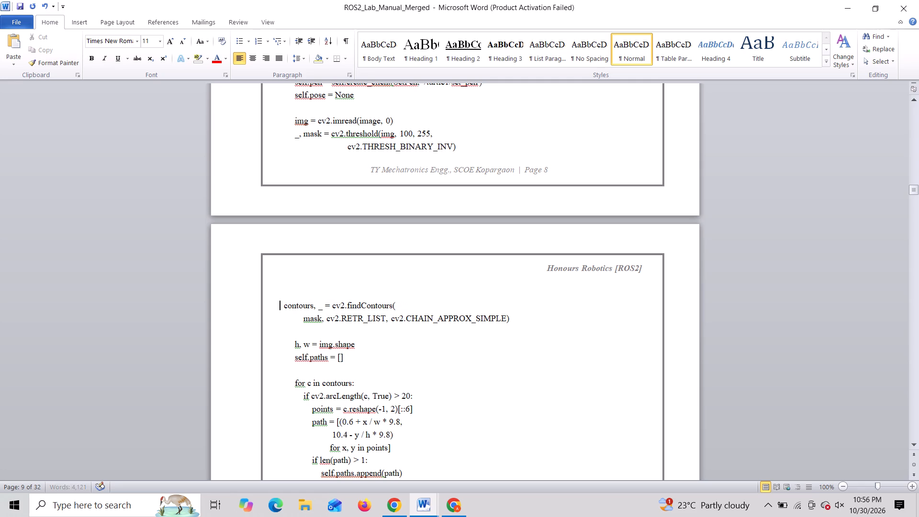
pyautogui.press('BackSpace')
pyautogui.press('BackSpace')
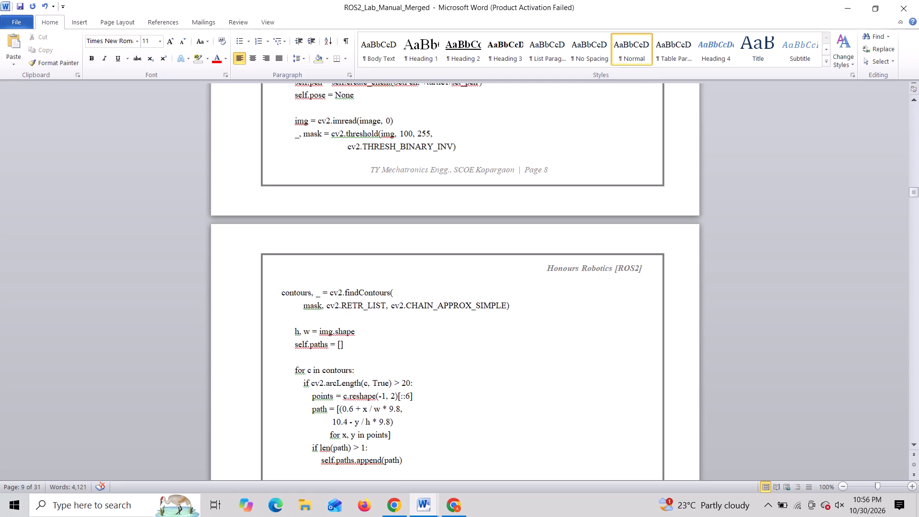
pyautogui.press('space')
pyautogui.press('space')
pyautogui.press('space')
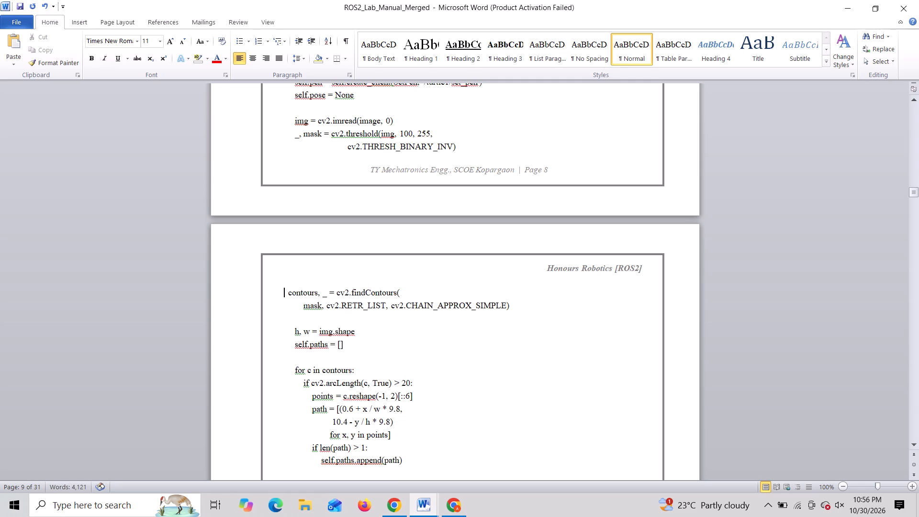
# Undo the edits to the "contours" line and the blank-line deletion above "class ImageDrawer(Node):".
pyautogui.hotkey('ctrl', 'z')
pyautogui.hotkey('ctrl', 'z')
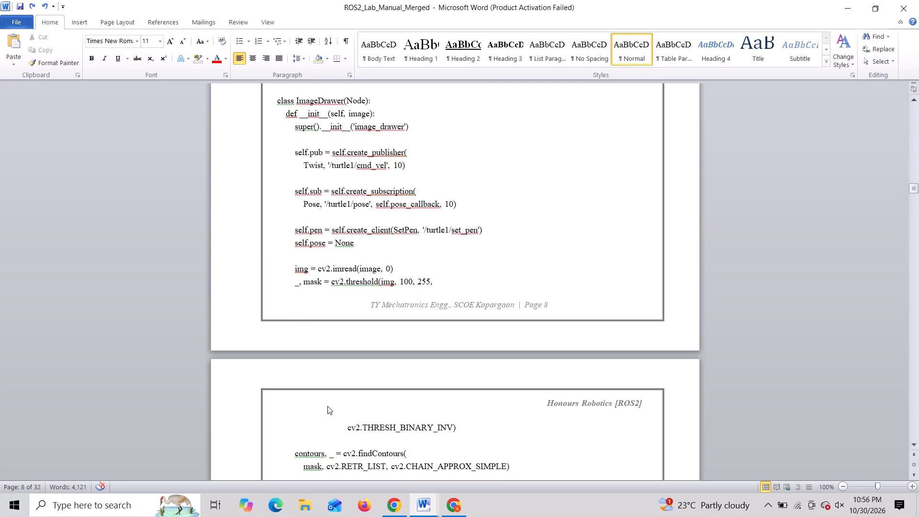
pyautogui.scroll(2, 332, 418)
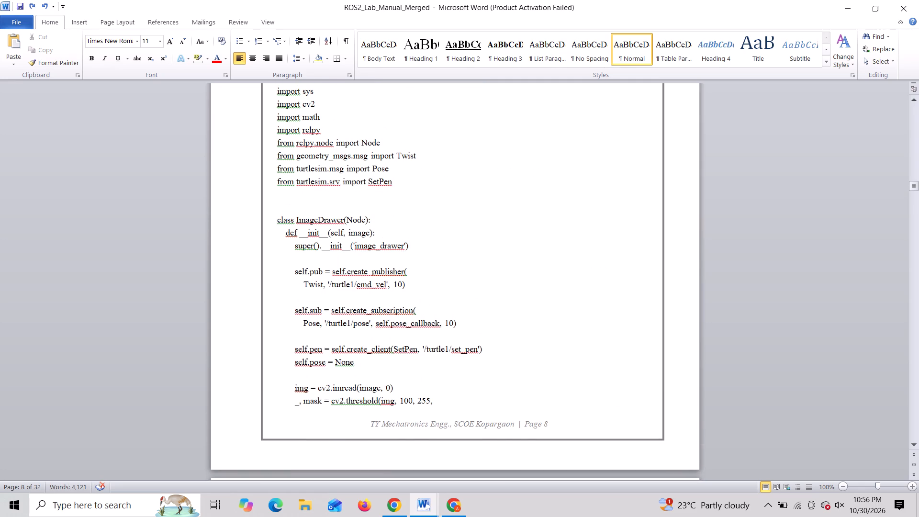
# Delete one of the two blank lines above "class ImageDrawer(Node):" in the pasted code.
pyautogui.press('BackSpace')
# Remove the blank line above the "contours, _ = cv2.findContours(" line that starts the following page of code.
pyautogui.scroll(-1, 291, 229)
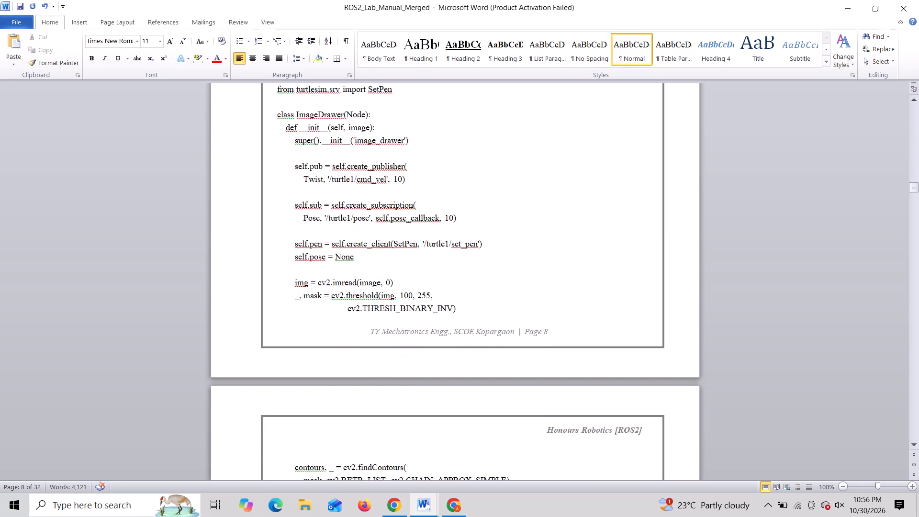
pyautogui.scroll(-1, 291, 229)
pyautogui.click(288, 352)
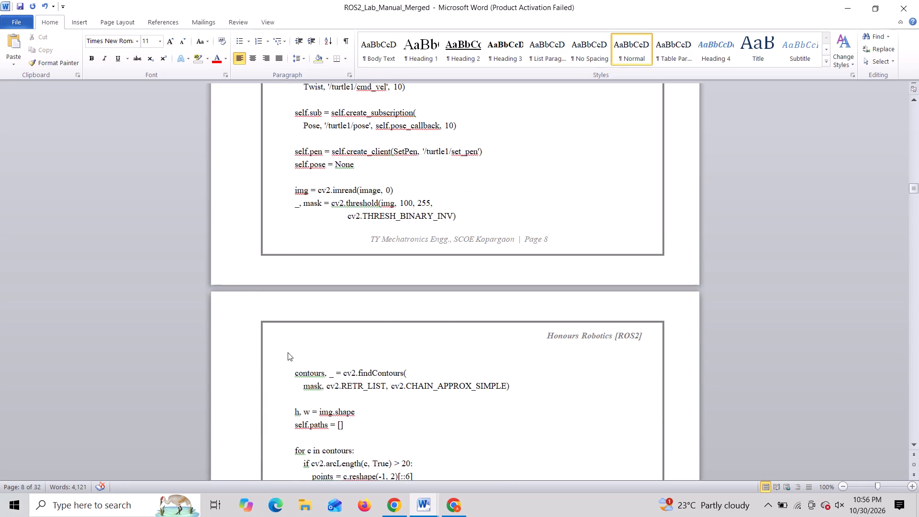
pyautogui.click(295, 353)
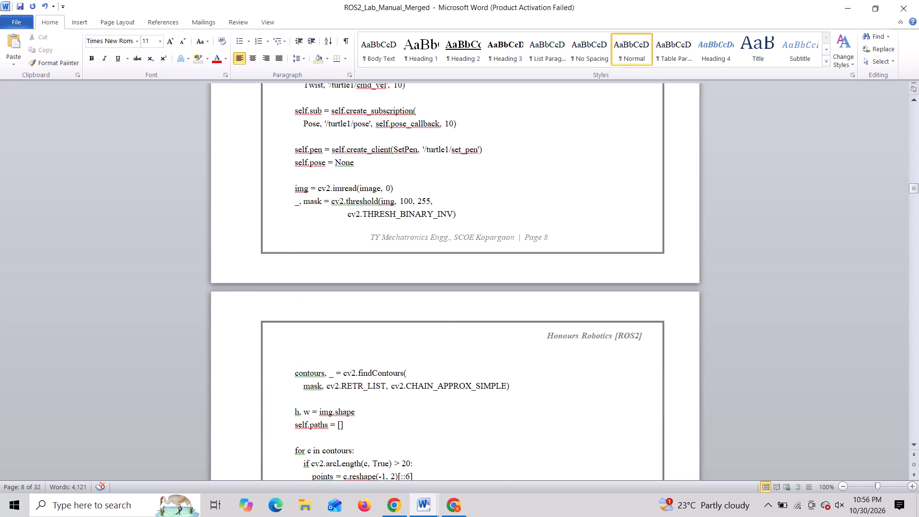
pyautogui.click(302, 362)
pyautogui.press('BackSpace')
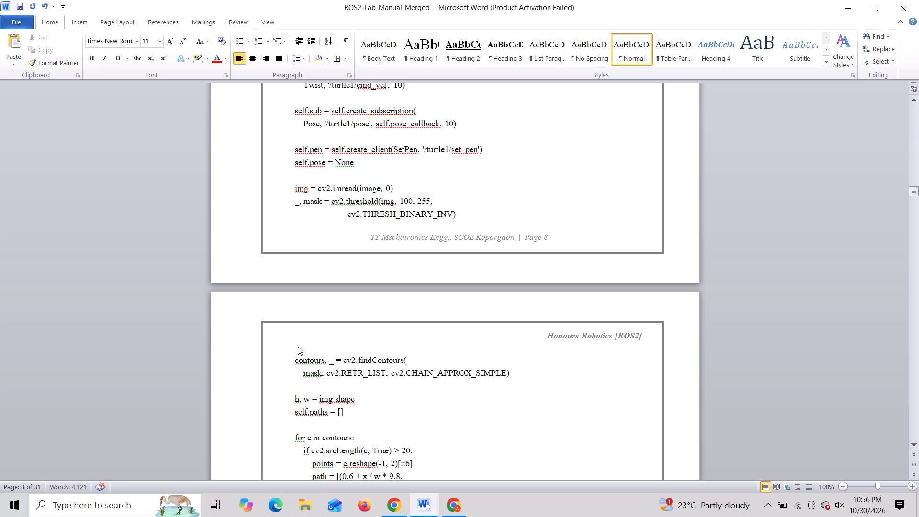
pyautogui.click(297, 344)
pyautogui.click(297, 343)
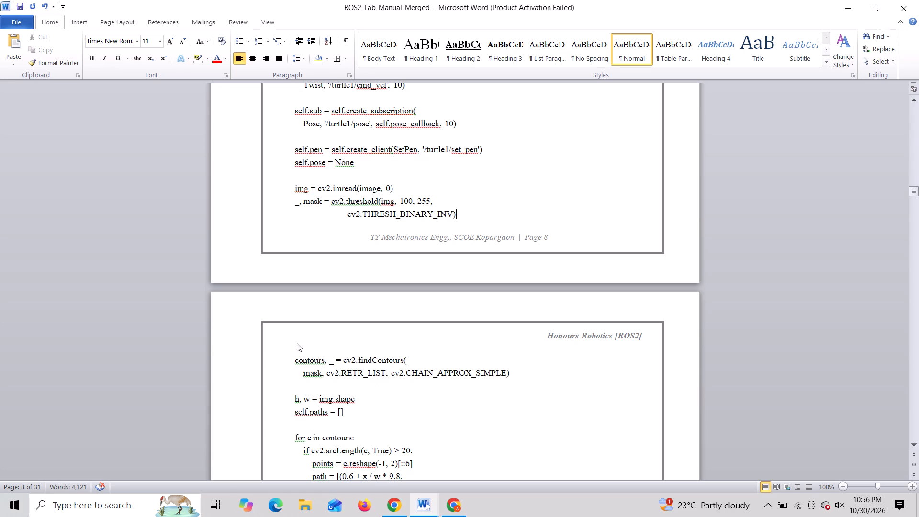
pyautogui.click(297, 343)
# Delete one of the two blank lines above "if __name__ == '__main__':" near the end of the pasted program.
pyautogui.scroll(-1, 297, 343)
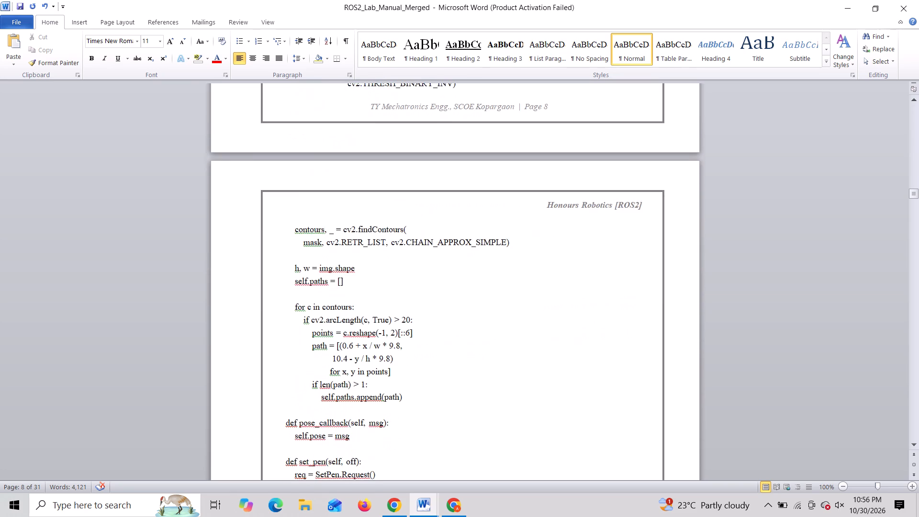
pyautogui.scroll(-1, 297, 343)
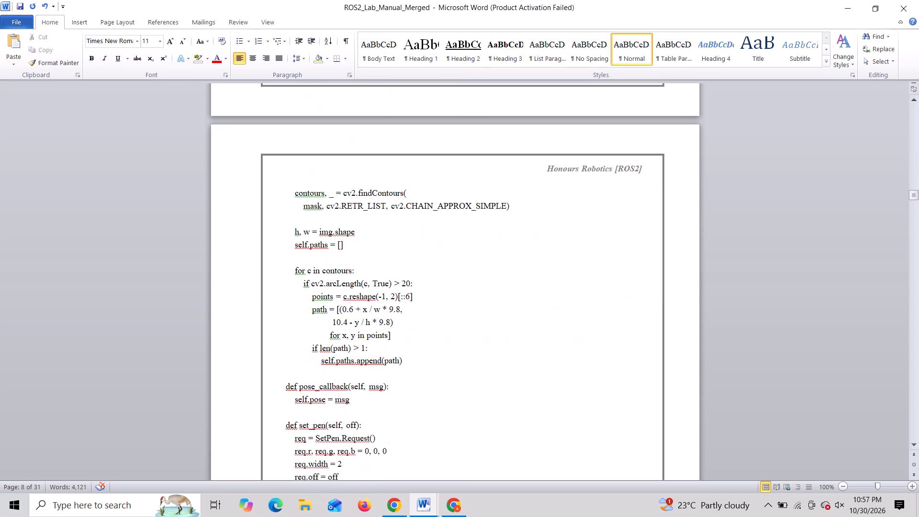
pyautogui.scroll(-1, 297, 343)
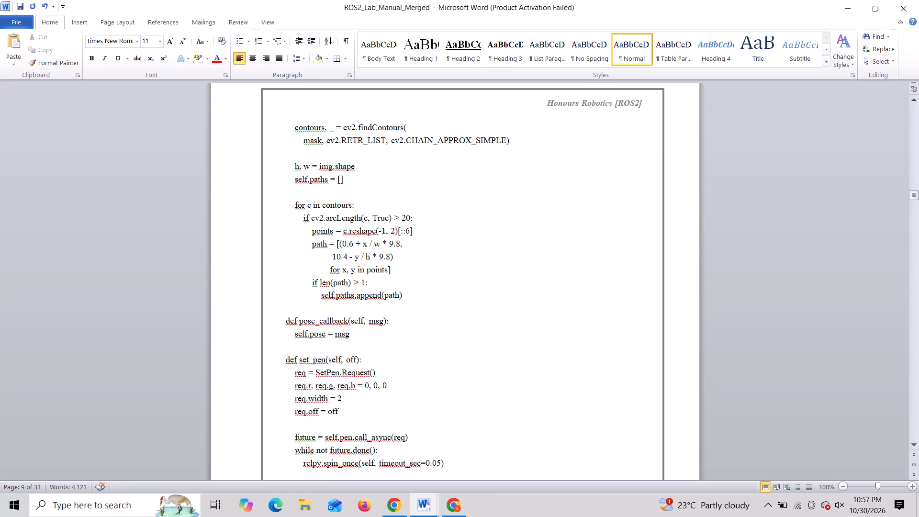
pyautogui.scroll(-3, 291, 206)
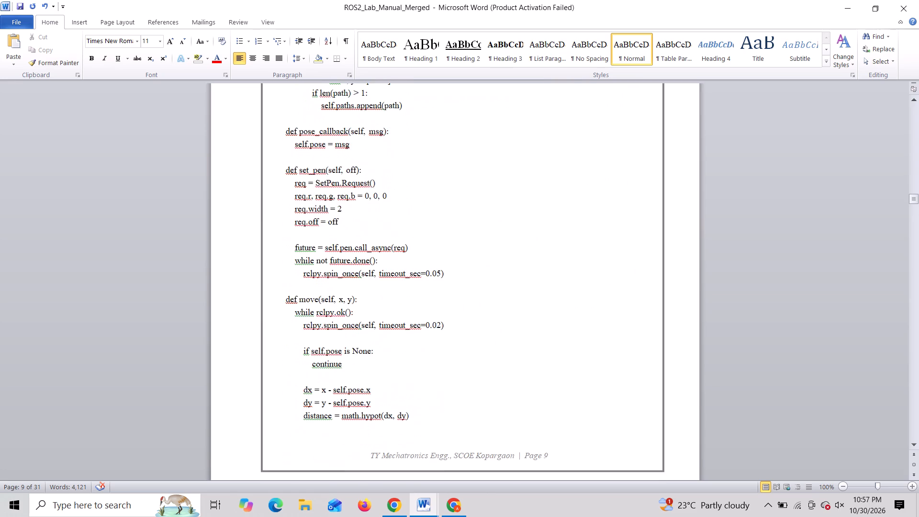
pyautogui.scroll(-3, 291, 206)
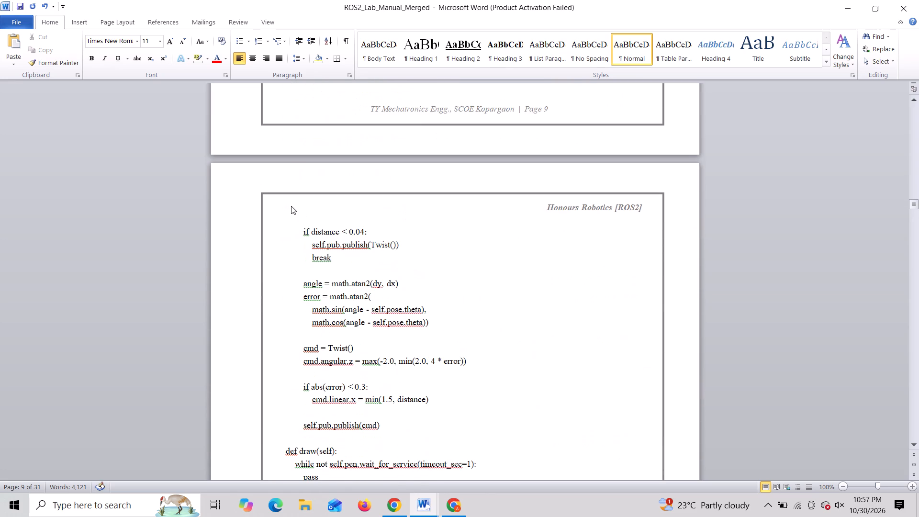
pyautogui.scroll(-4, 291, 206)
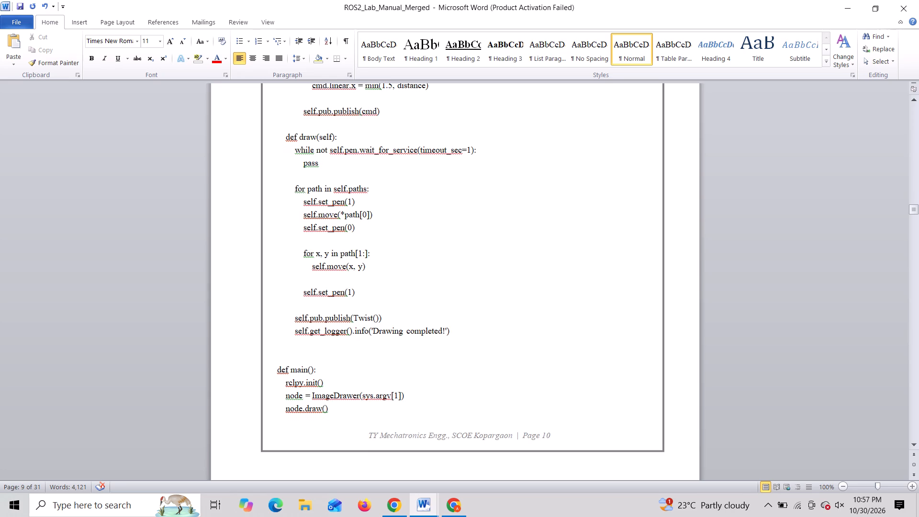
pyautogui.scroll(-3, 291, 206)
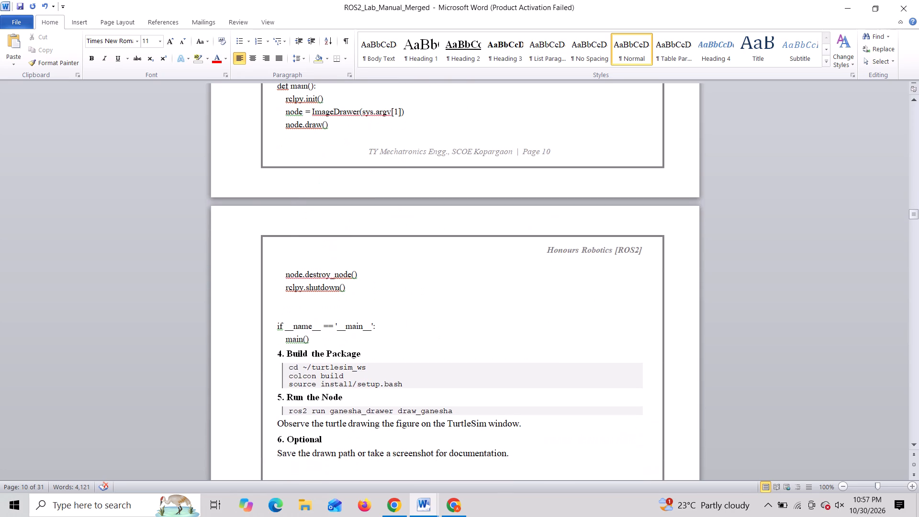
pyautogui.click(276, 309)
pyautogui.press('BackSpace')
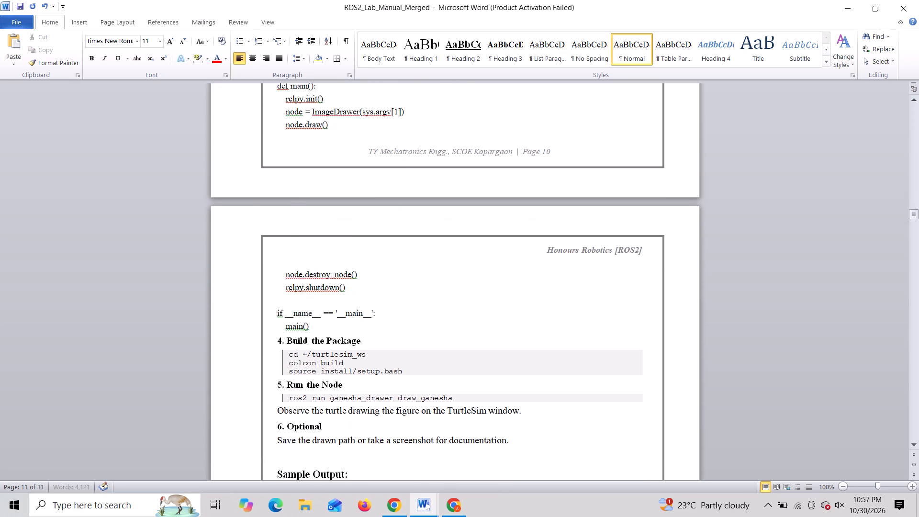
# Review the rest of the experiment after the code: build and run instructions, sample output figure, result, conclusion and viva questions.
pyautogui.scroll(-4, 276, 309)
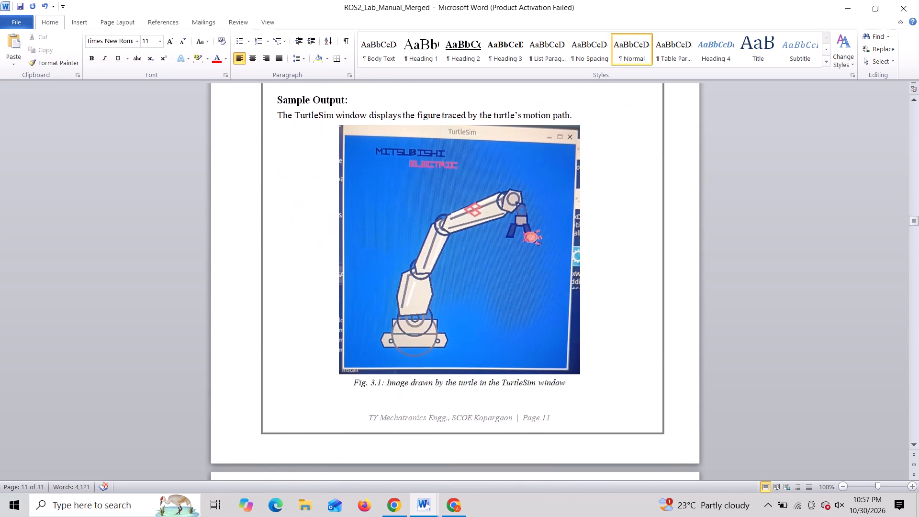
pyautogui.scroll(-5, 276, 309)
pyautogui.scroll(1, 276, 309)
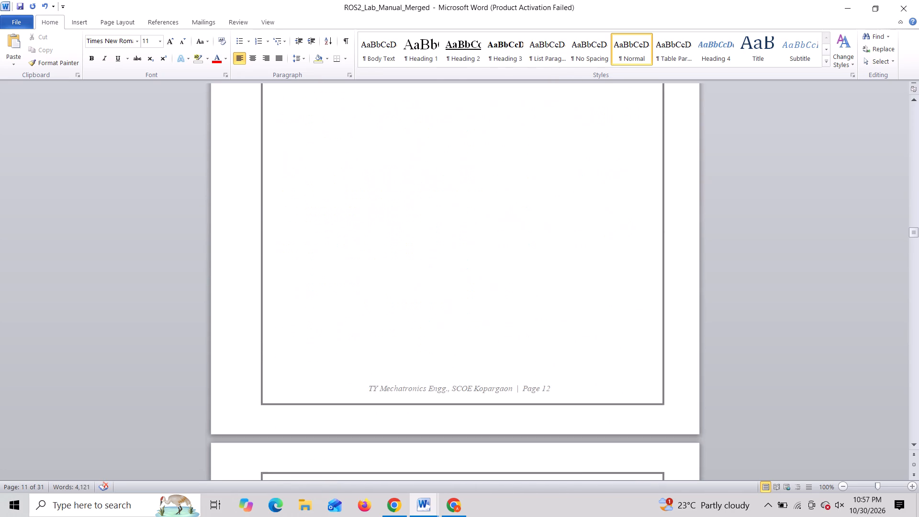
pyautogui.scroll(1, 276, 309)
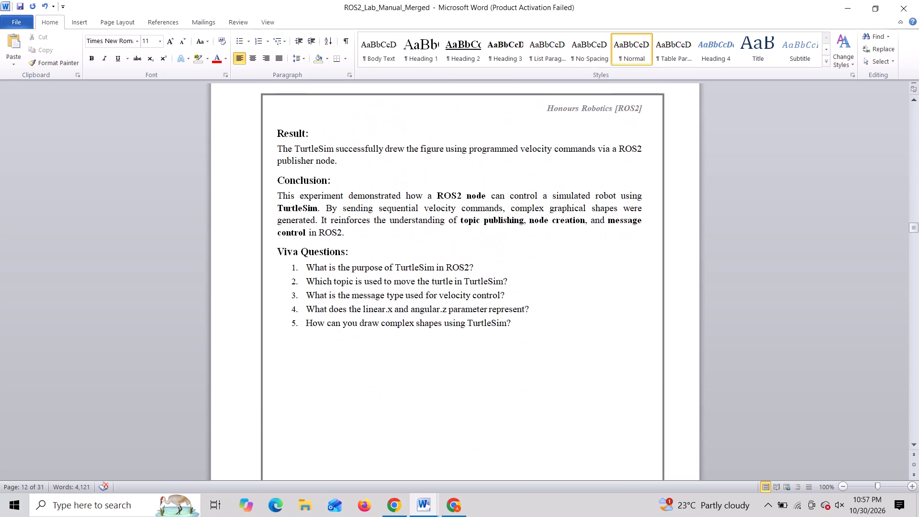
pyautogui.scroll(3, 276, 309)
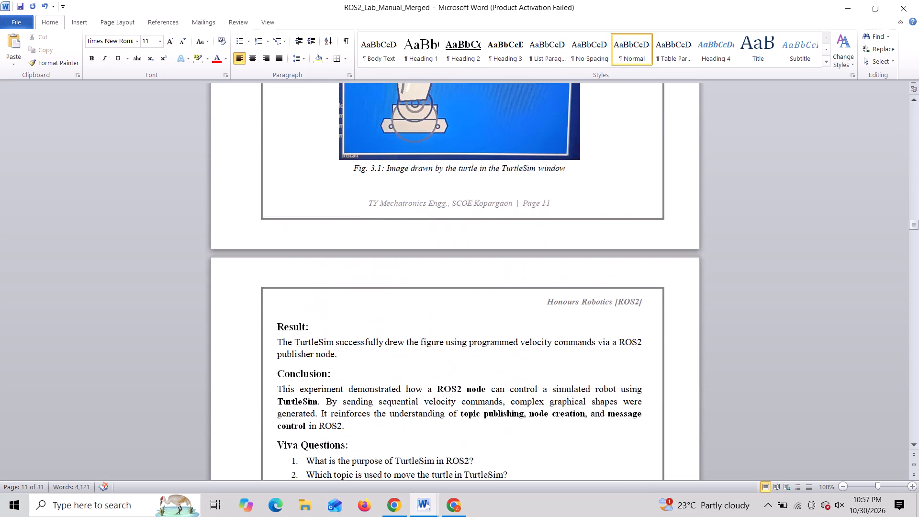
pyautogui.scroll(4, 276, 309)
pyautogui.scroll(-1, 276, 309)
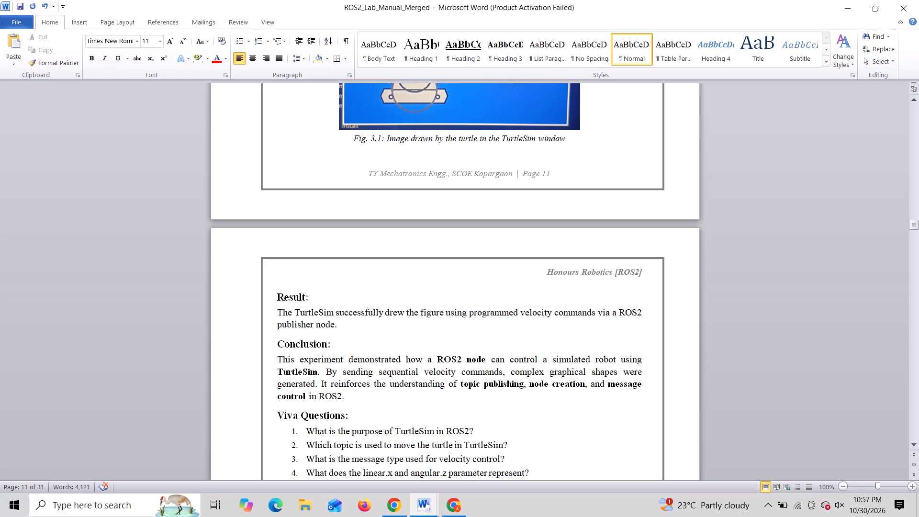
pyautogui.scroll(-1, 276, 309)
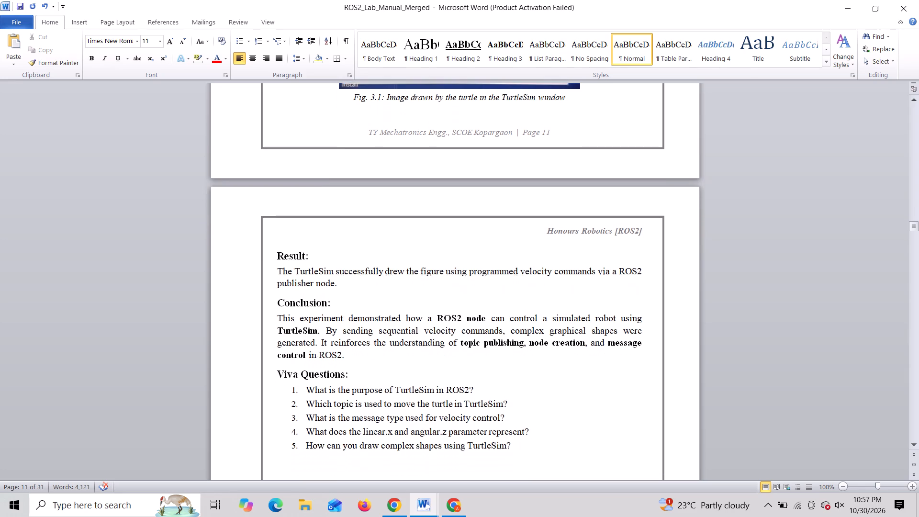
pyautogui.scroll(1, 276, 309)
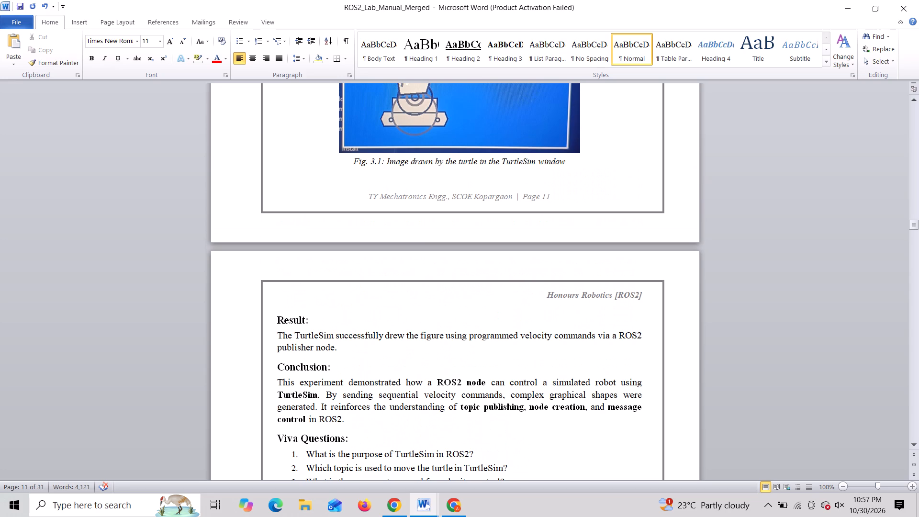
pyautogui.scroll(6, 276, 309)
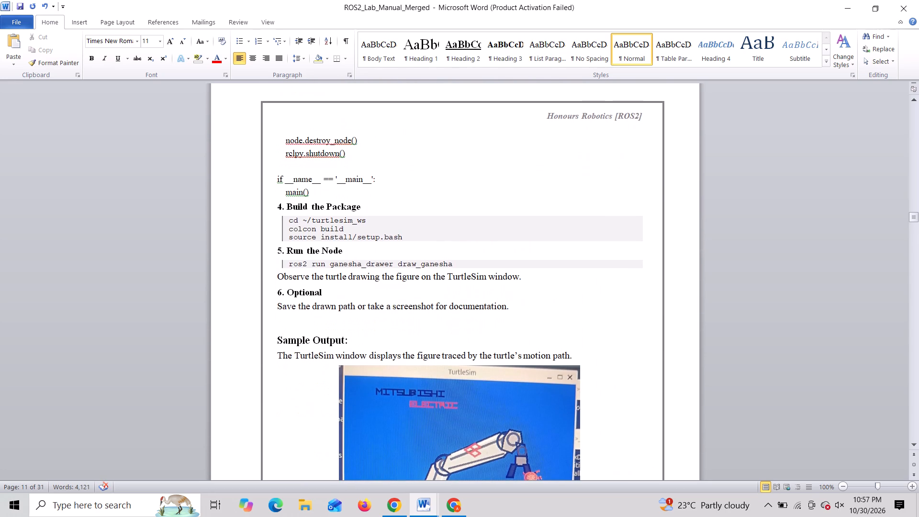
pyautogui.scroll(1, 276, 309)
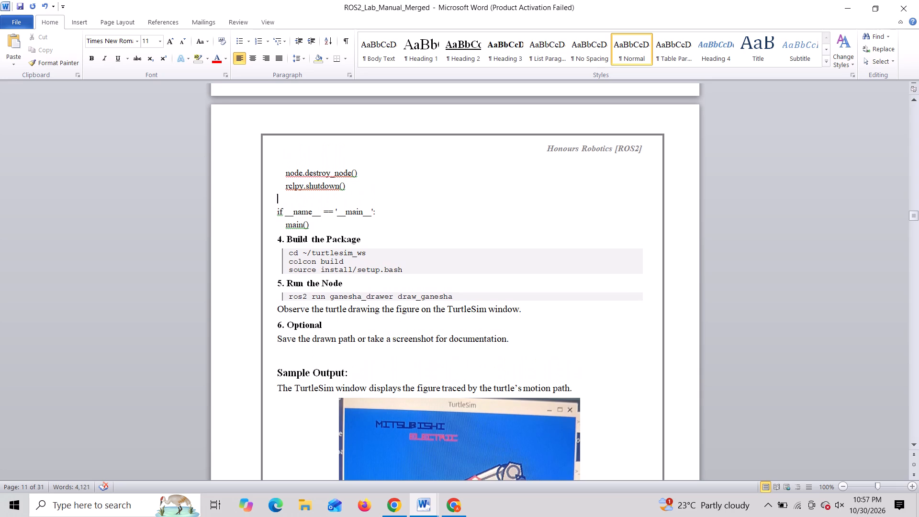
pyautogui.scroll(1, 276, 309)
pyautogui.click(276, 309)
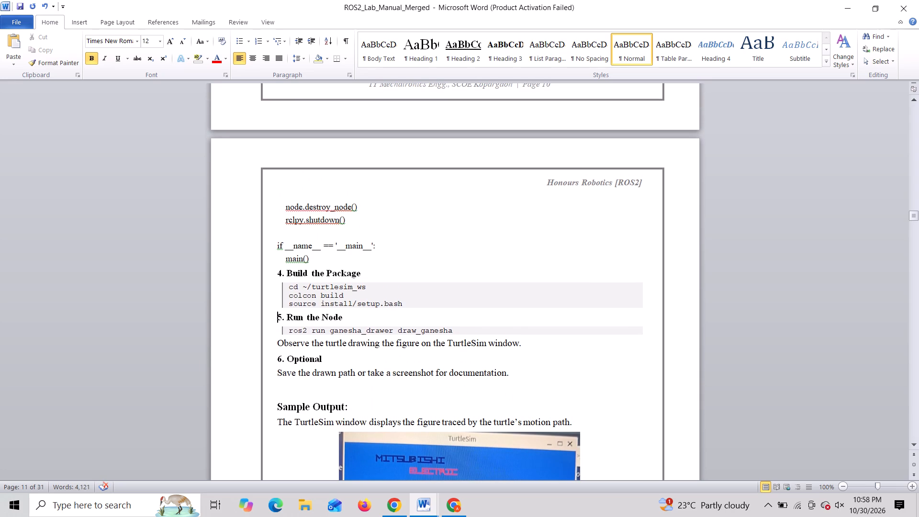
# Look back over the pasted program's layout and the methodology steps above it, from "Setup Environment" to "Write the Drawing Program".
pyautogui.scroll(4, 320, 382)
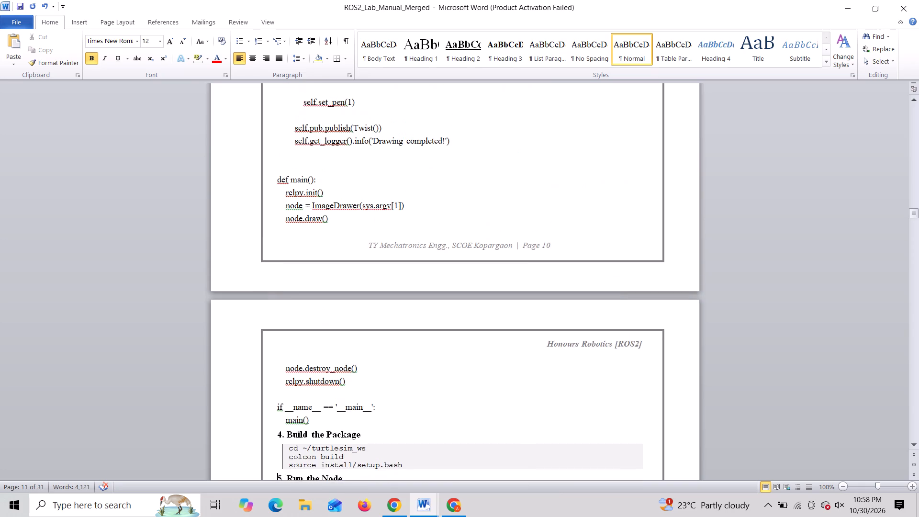
pyautogui.scroll(15, 320, 382)
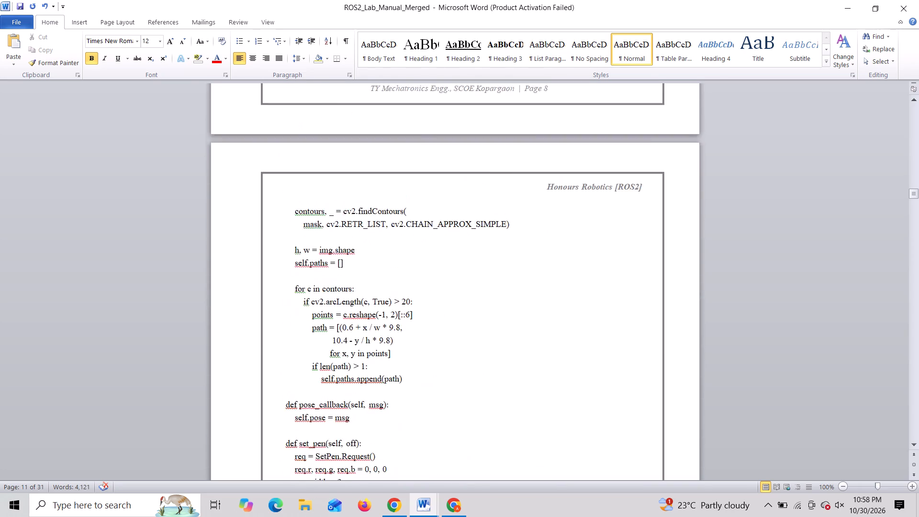
pyautogui.scroll(6, 320, 382)
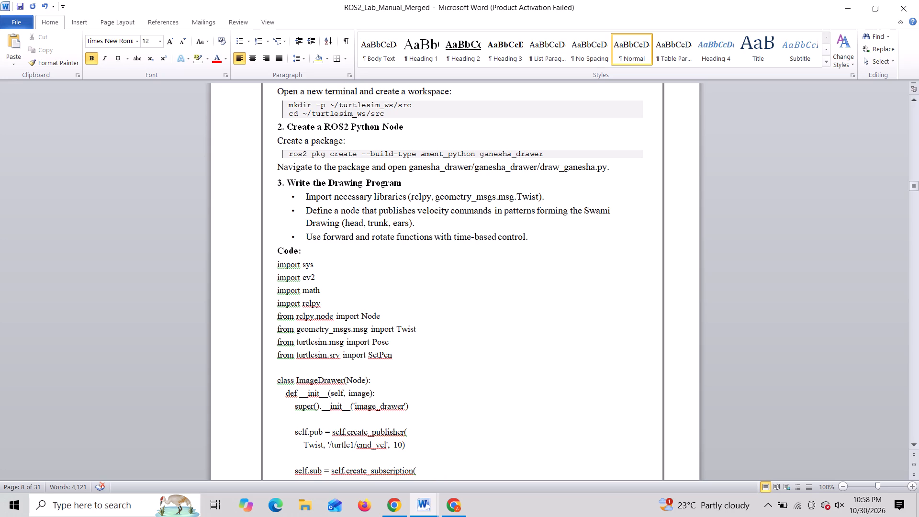
pyautogui.scroll(-8, 320, 382)
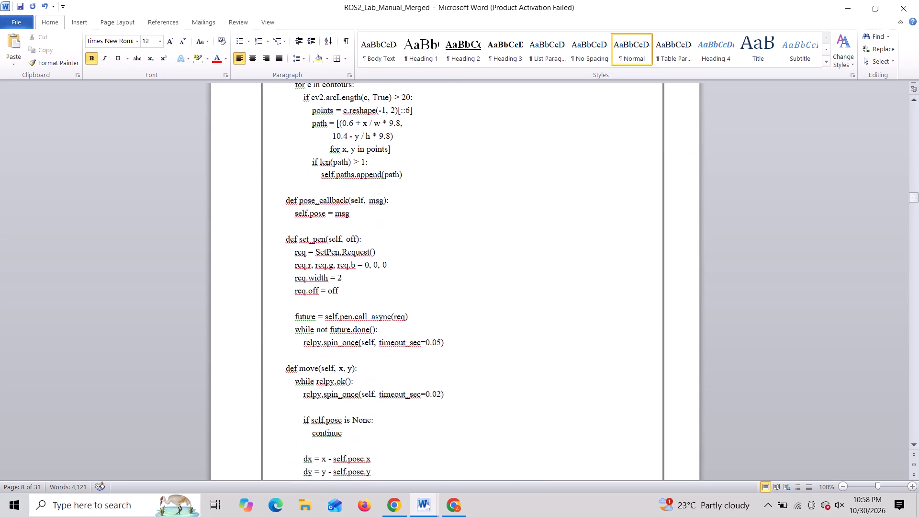
pyautogui.scroll(-6, 320, 382)
pyautogui.scroll(7, 320, 382)
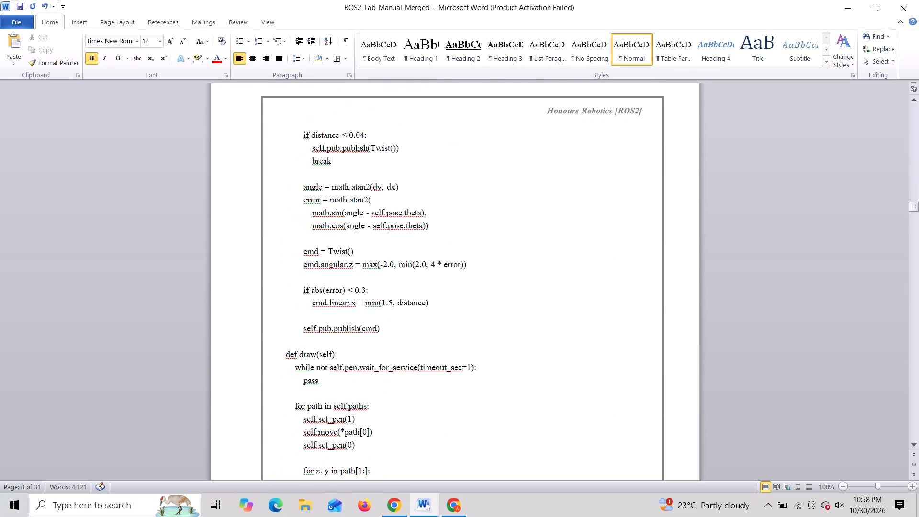
pyautogui.scroll(8, 320, 382)
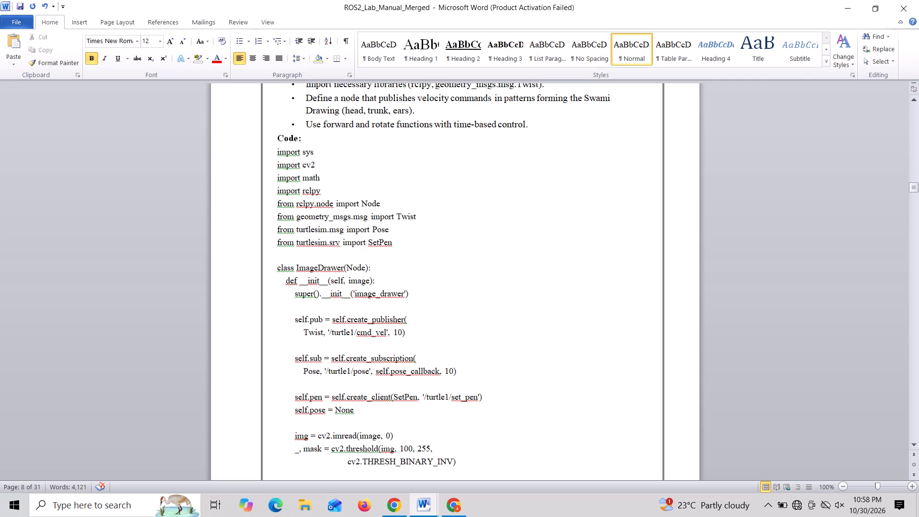
pyautogui.scroll(2, 320, 382)
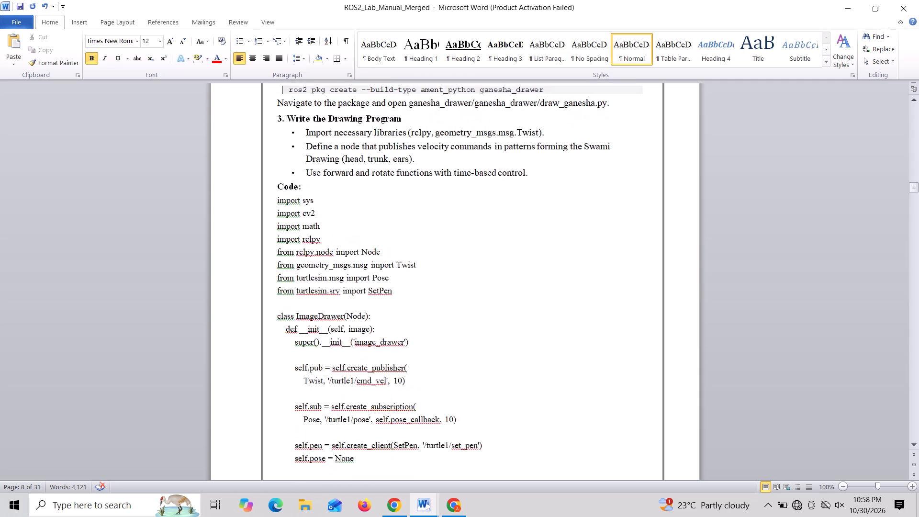
pyautogui.scroll(5, 320, 382)
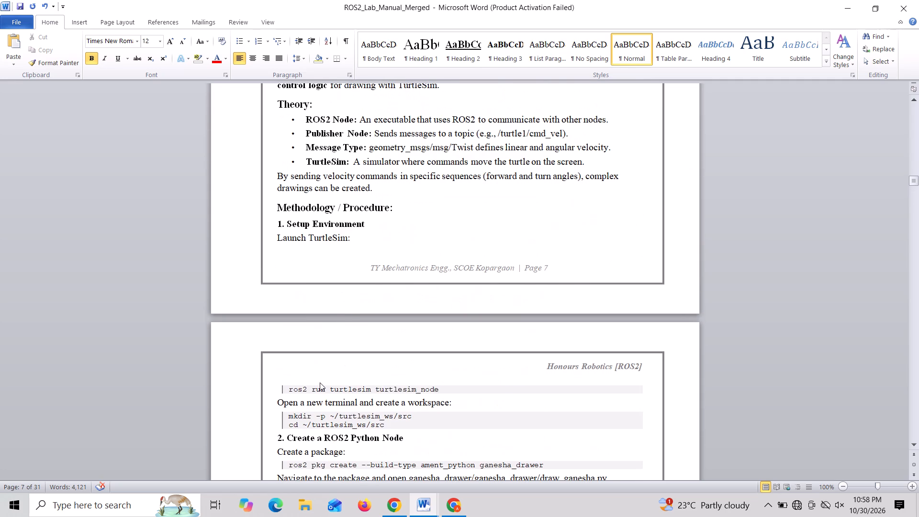
pyautogui.scroll(7, 320, 382)
pyautogui.scroll(-8, 320, 382)
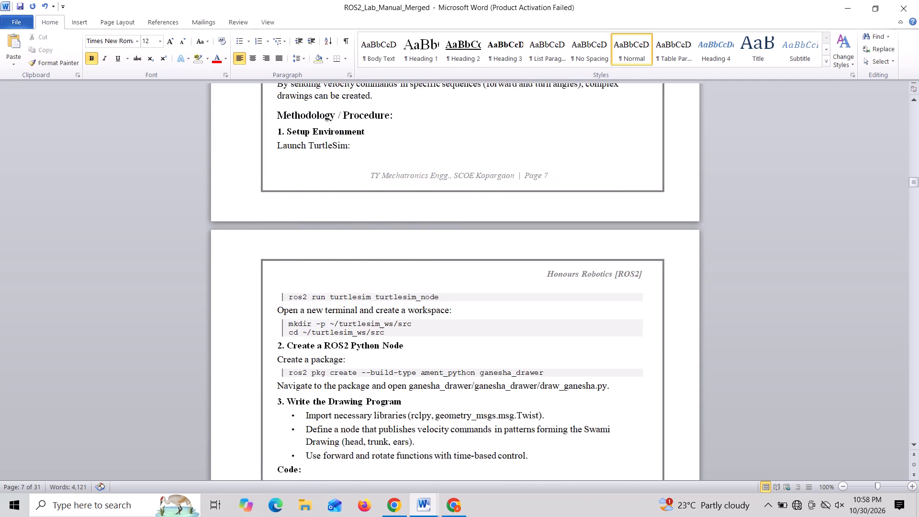
pyautogui.scroll(-12, 320, 382)
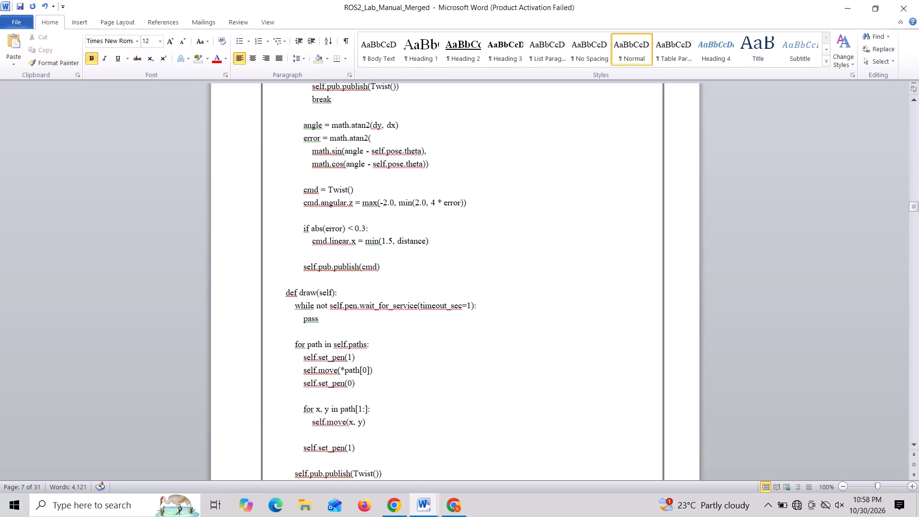
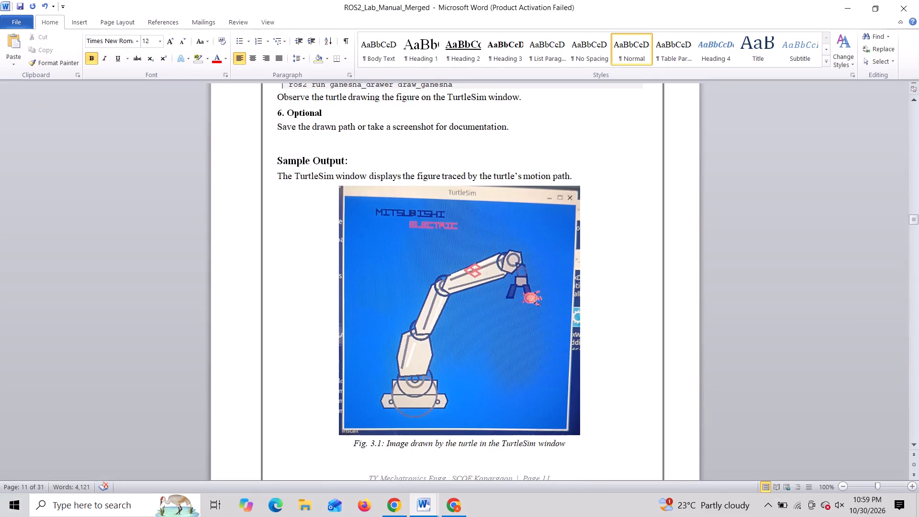
# Replace the robot arm picture under "Sample Output:" with the copied screenshot of the Swami drawing.
pyautogui.click(451, 358)
pyautogui.press('BackSpace')
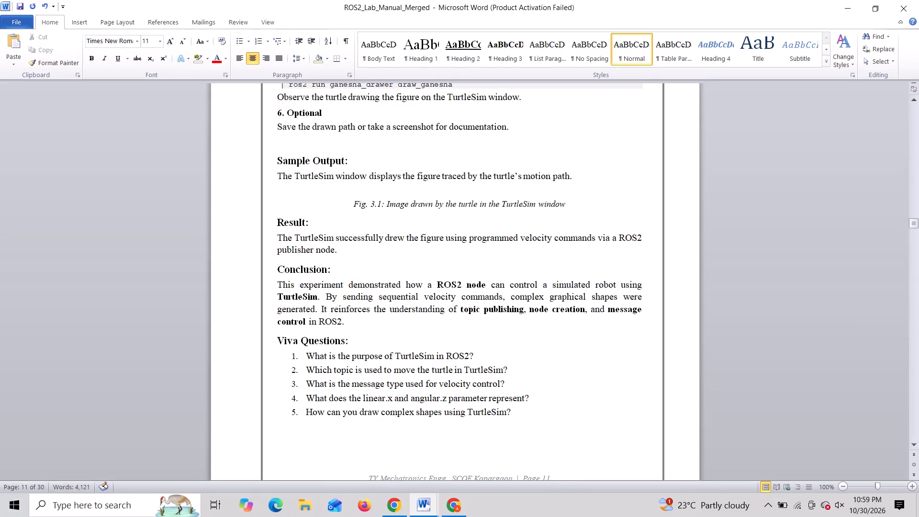
pyautogui.hotkey('ctrl', 'v')
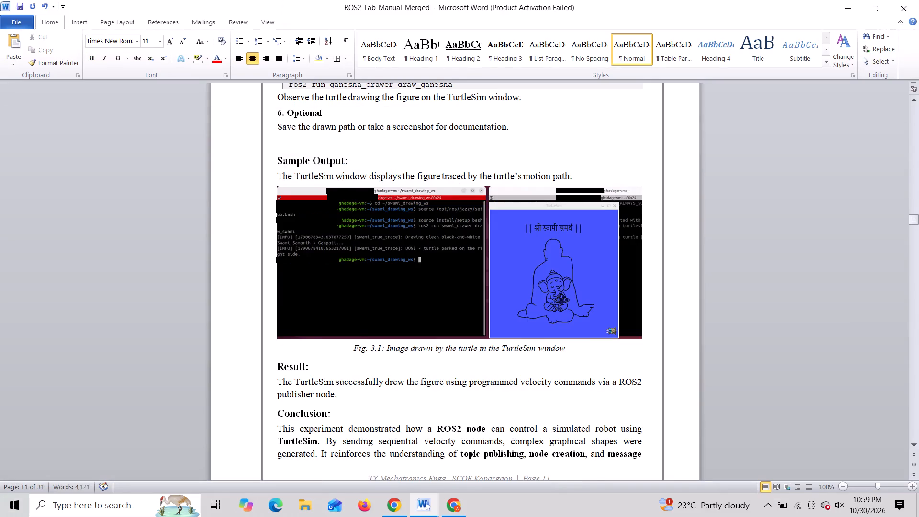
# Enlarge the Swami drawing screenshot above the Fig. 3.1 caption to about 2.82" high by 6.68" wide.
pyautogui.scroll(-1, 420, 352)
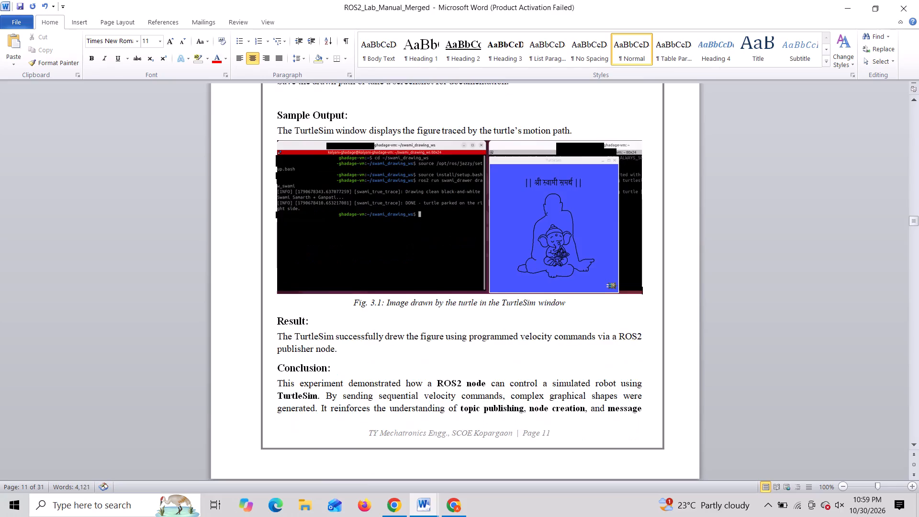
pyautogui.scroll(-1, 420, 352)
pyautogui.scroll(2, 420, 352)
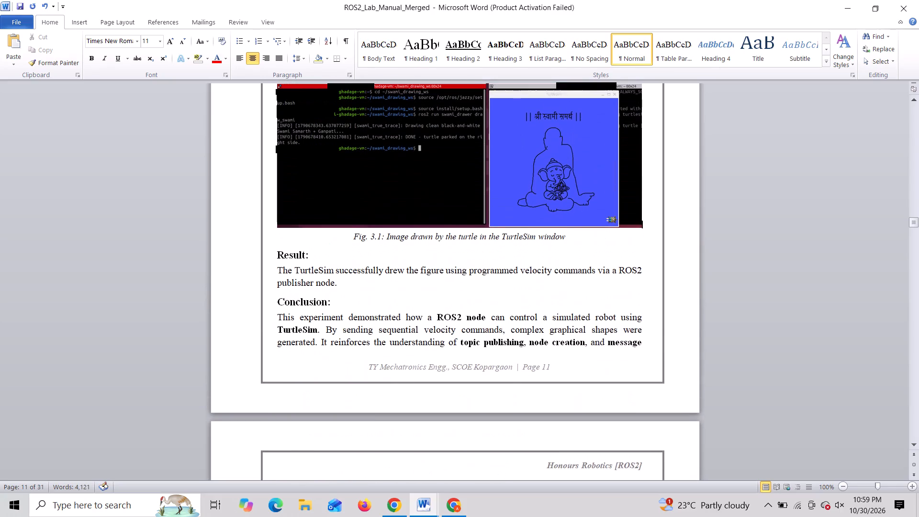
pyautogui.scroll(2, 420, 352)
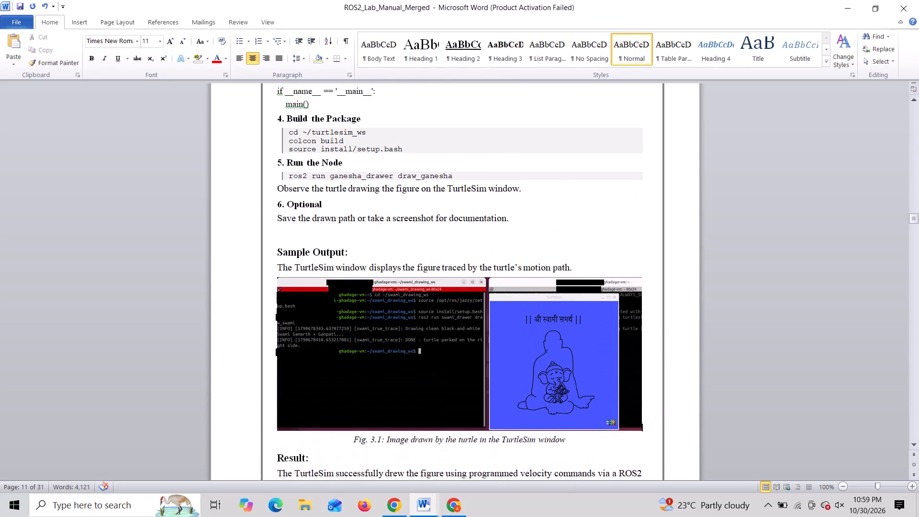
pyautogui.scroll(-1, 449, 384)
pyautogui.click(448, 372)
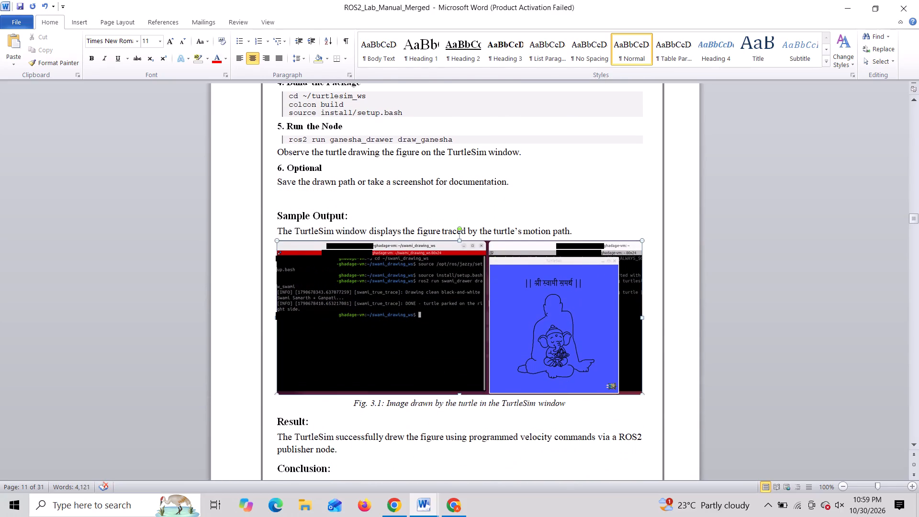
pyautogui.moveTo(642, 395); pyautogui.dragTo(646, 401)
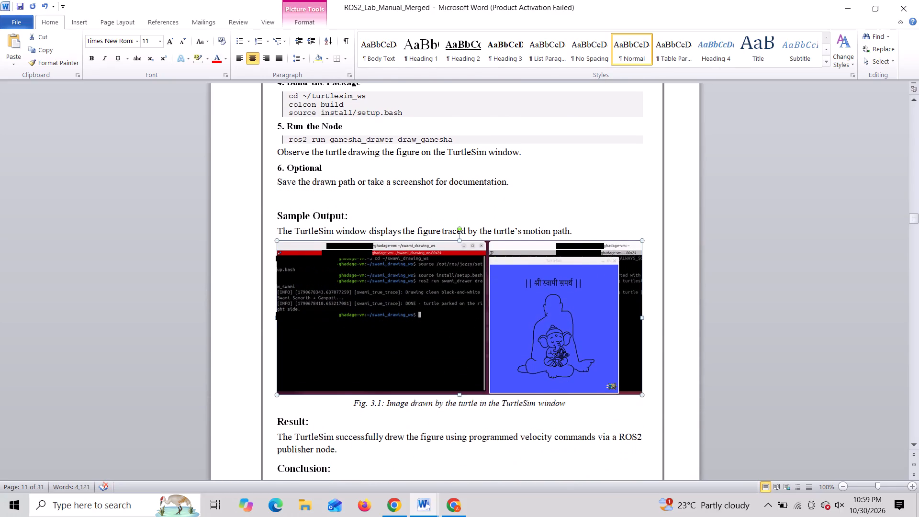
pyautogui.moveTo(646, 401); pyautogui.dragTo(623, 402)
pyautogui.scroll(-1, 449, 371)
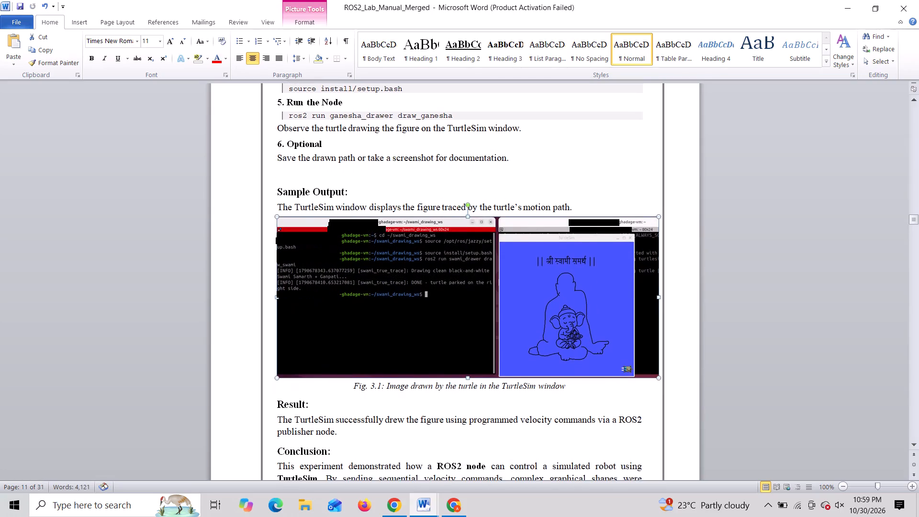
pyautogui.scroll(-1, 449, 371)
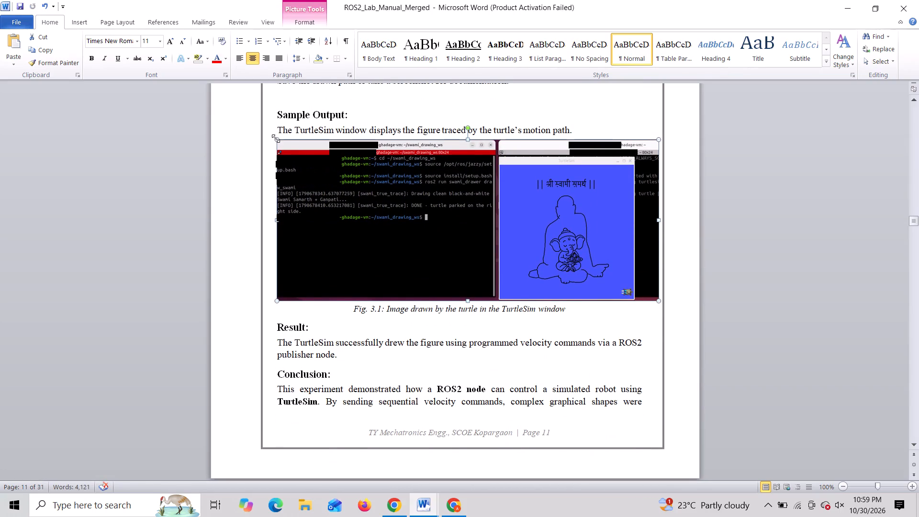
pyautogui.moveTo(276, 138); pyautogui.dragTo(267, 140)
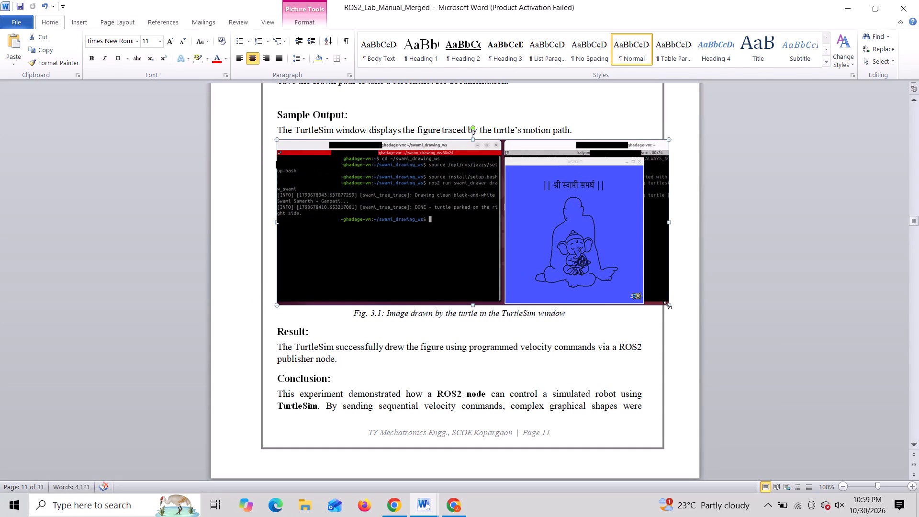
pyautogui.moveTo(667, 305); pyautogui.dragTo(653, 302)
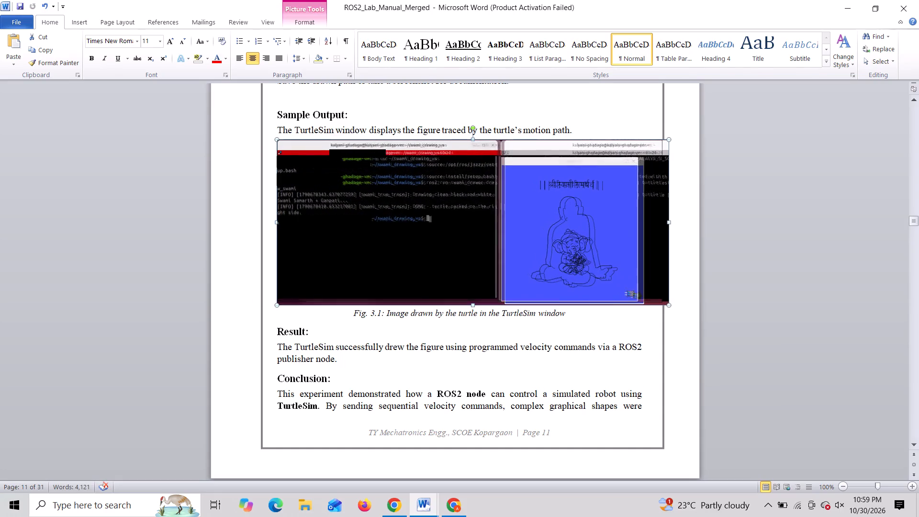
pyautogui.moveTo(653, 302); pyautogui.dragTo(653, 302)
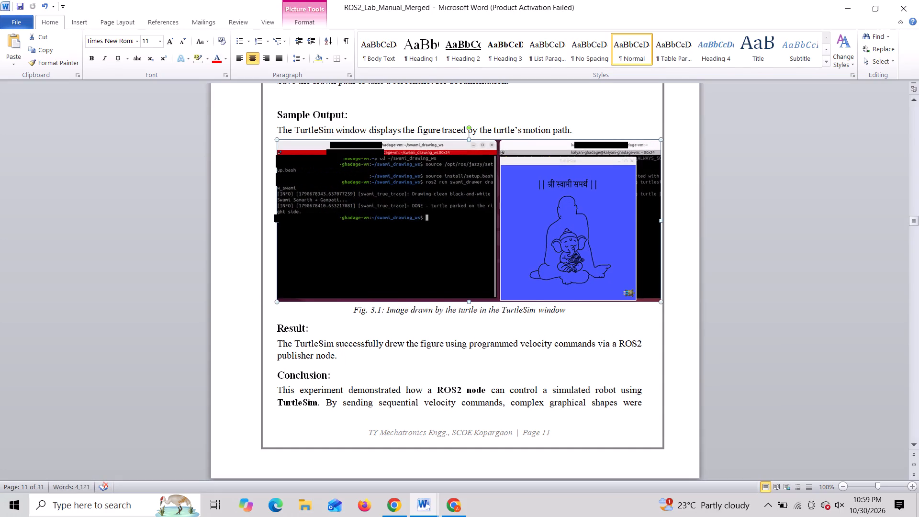
# Change the alignment of the Swami screenshot's paragraph from centred to justified.
pyautogui.click(269, 191)
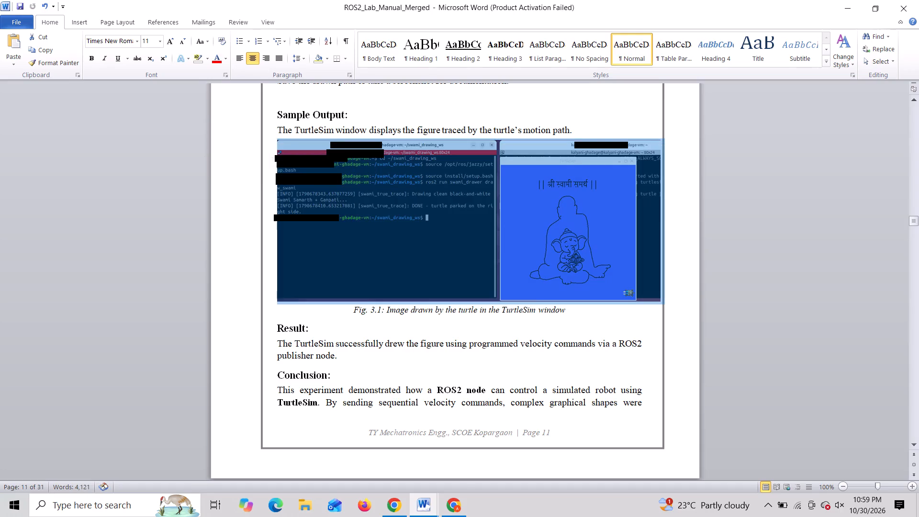
pyautogui.moveTo(306, 208); pyautogui.dragTo(273, 198)
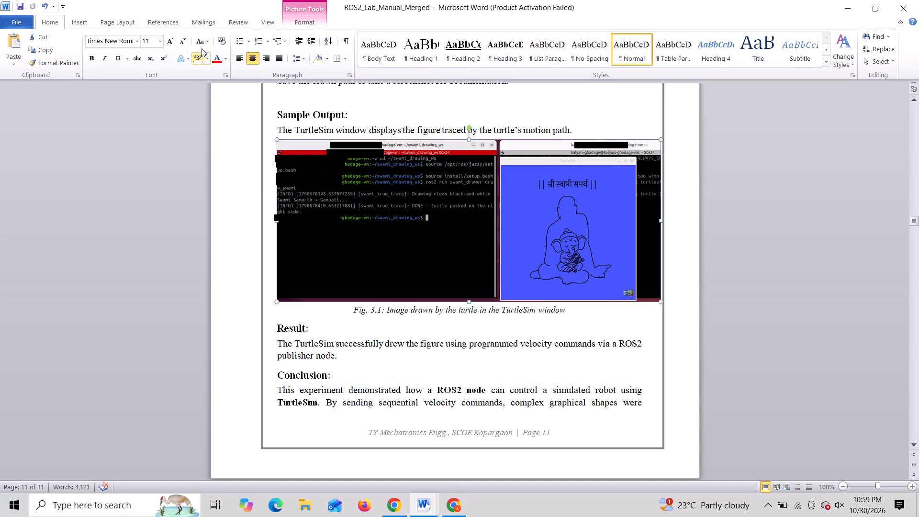
pyautogui.click(237, 60)
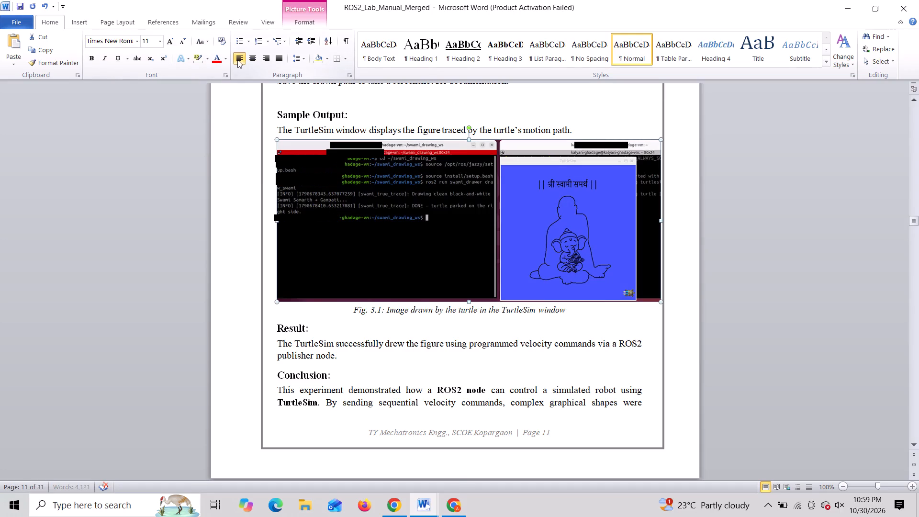
pyautogui.click(237, 60)
pyautogui.click(302, 158)
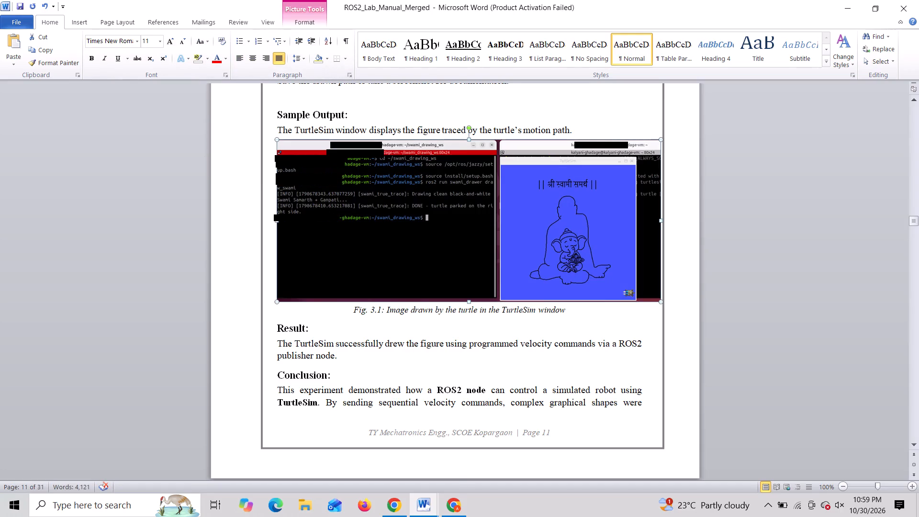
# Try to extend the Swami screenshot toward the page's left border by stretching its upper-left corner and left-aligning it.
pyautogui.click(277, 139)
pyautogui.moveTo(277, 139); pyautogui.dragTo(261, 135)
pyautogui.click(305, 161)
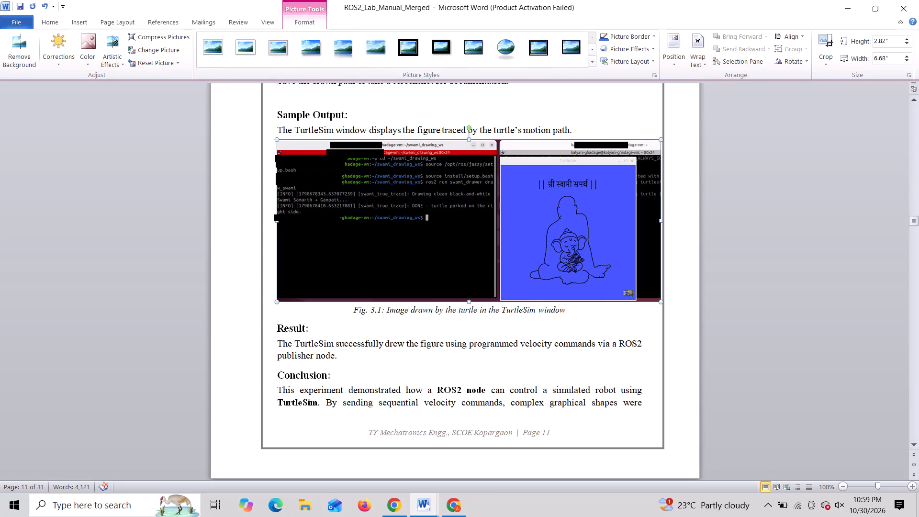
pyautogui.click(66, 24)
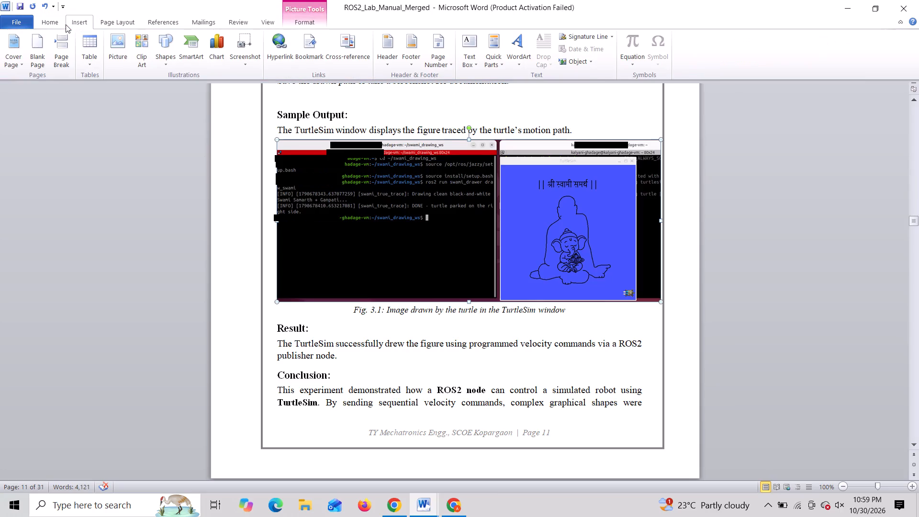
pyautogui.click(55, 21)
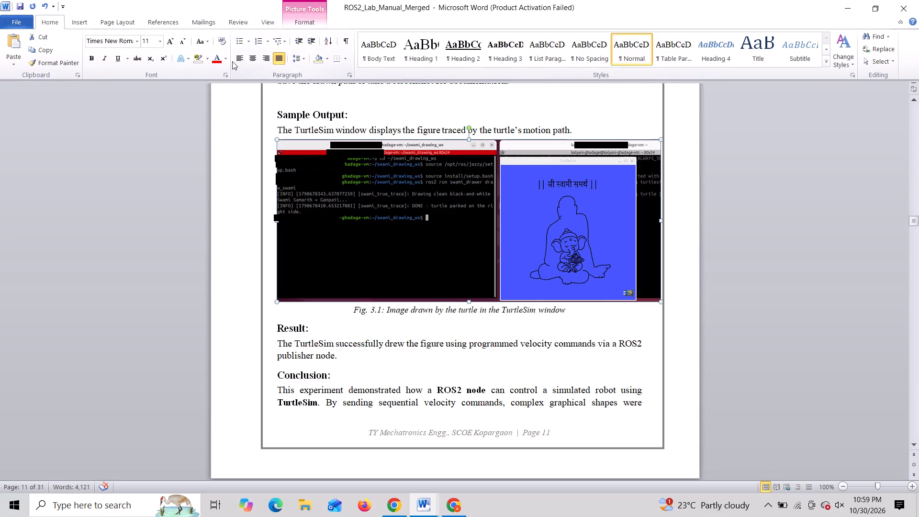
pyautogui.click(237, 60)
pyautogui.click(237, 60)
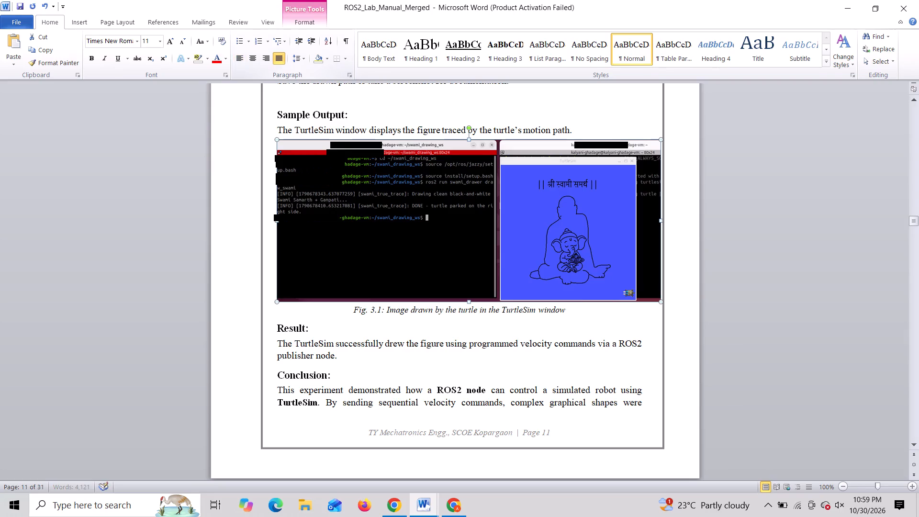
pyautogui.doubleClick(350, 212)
# Shrink the Swami screenshot proportionally to about 2.72" high by 6.44" wide and deselect it.
pyautogui.moveTo(661, 301); pyautogui.dragTo(646, 296)
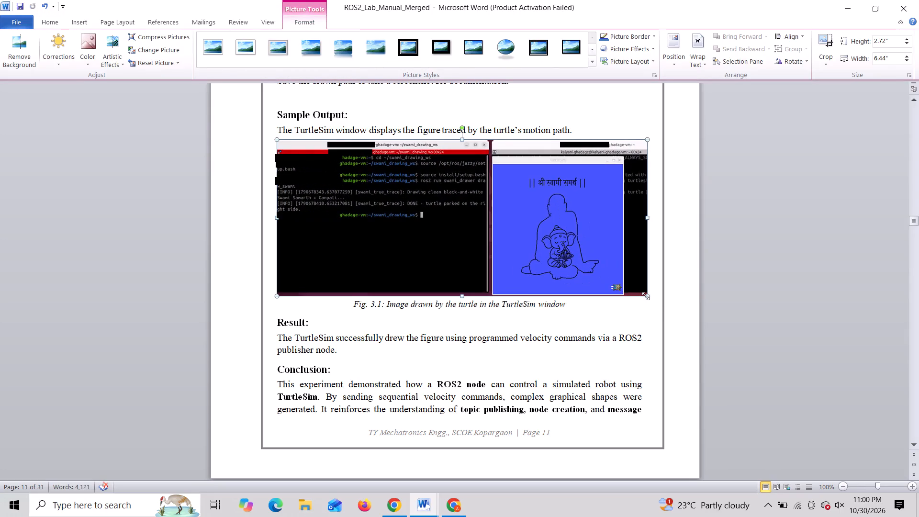
pyautogui.click(646, 296)
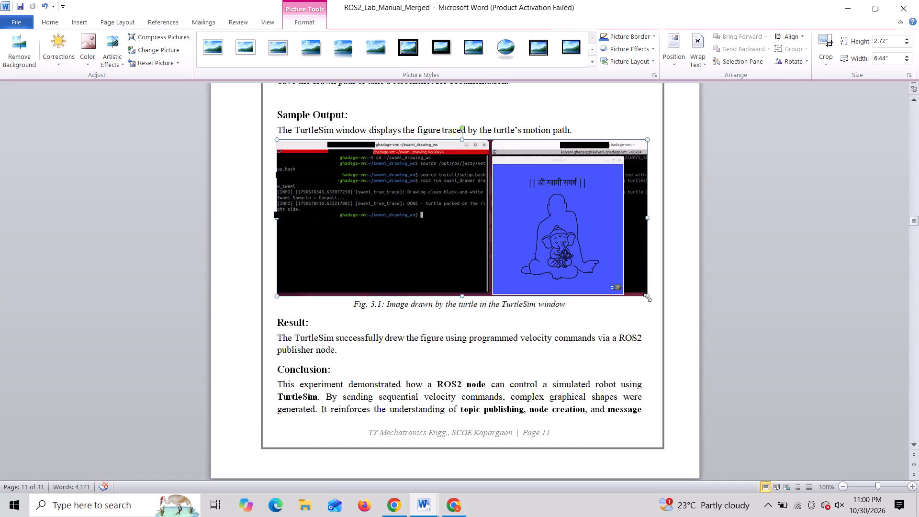
pyautogui.click(548, 332)
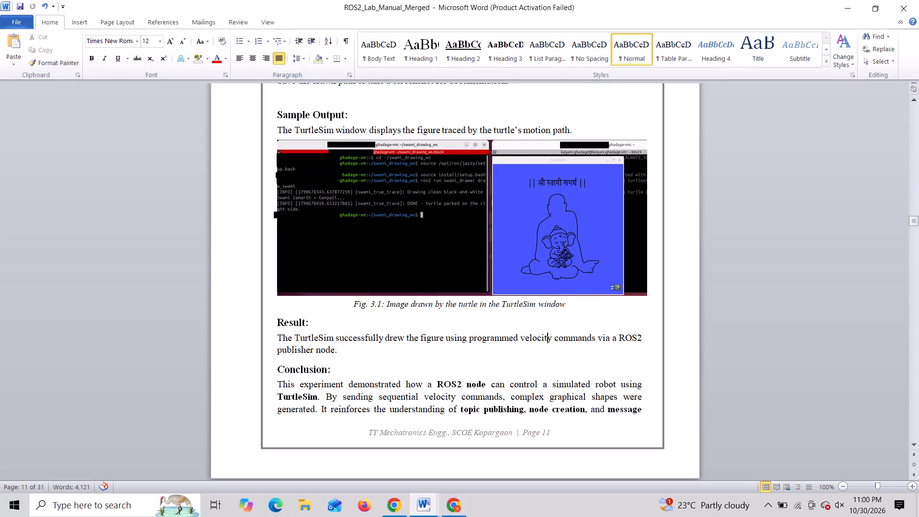
# Check how the resized figure, result, conclusion and viva questions are laid out across pages 11 and 12.
pyautogui.scroll(-2, 481, 315)
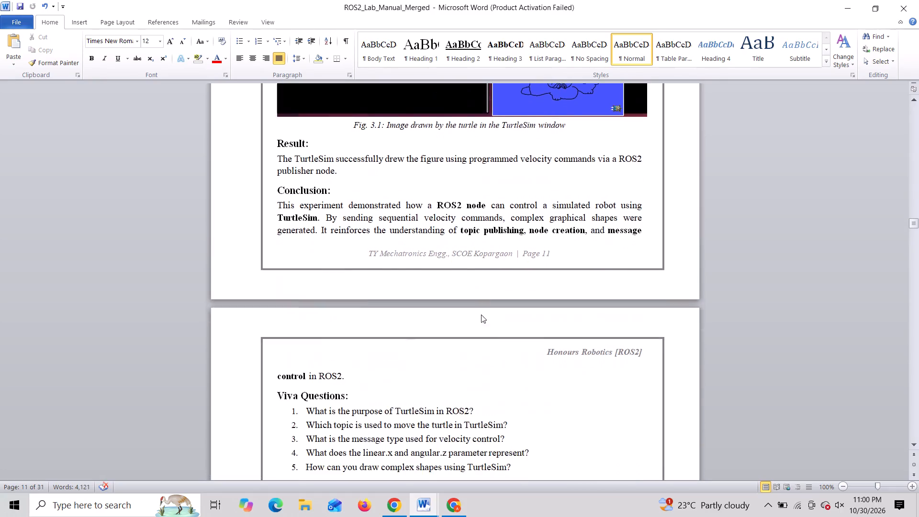
pyautogui.scroll(-1, 481, 315)
pyautogui.scroll(3, 481, 315)
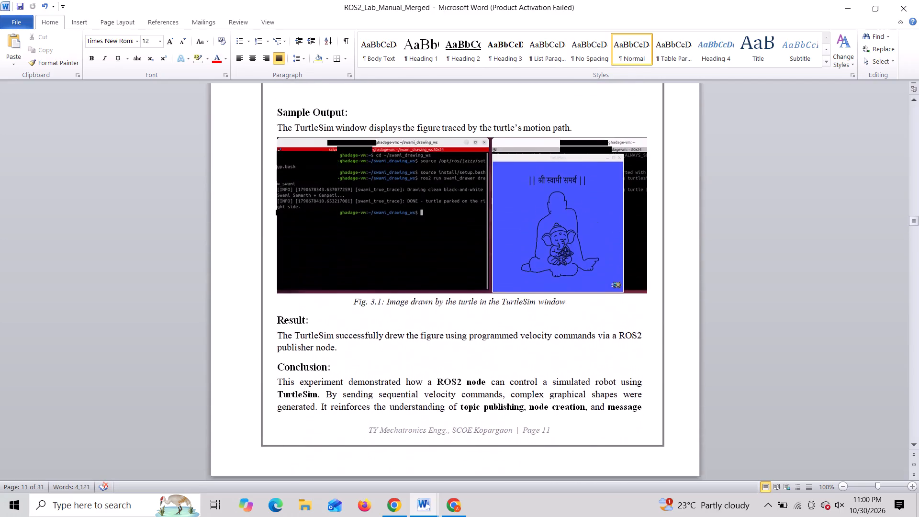
pyautogui.scroll(1, 481, 315)
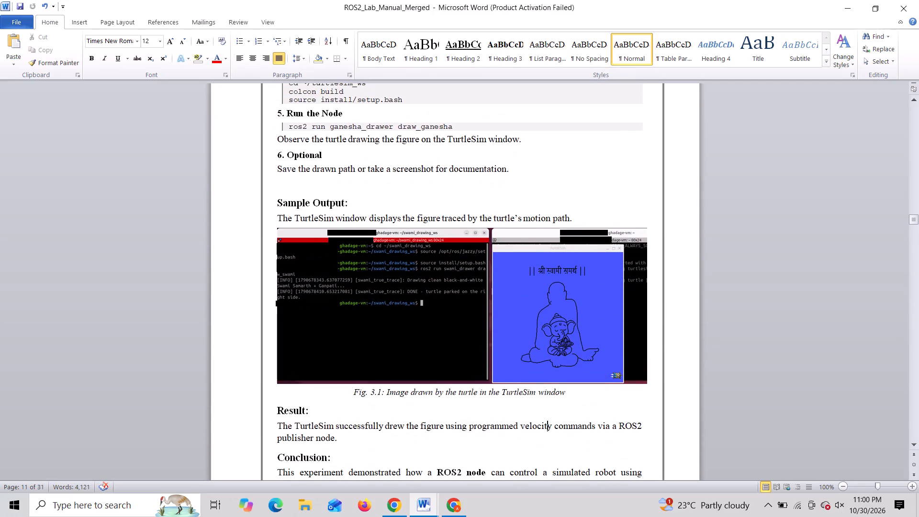
pyautogui.scroll(-1, 481, 315)
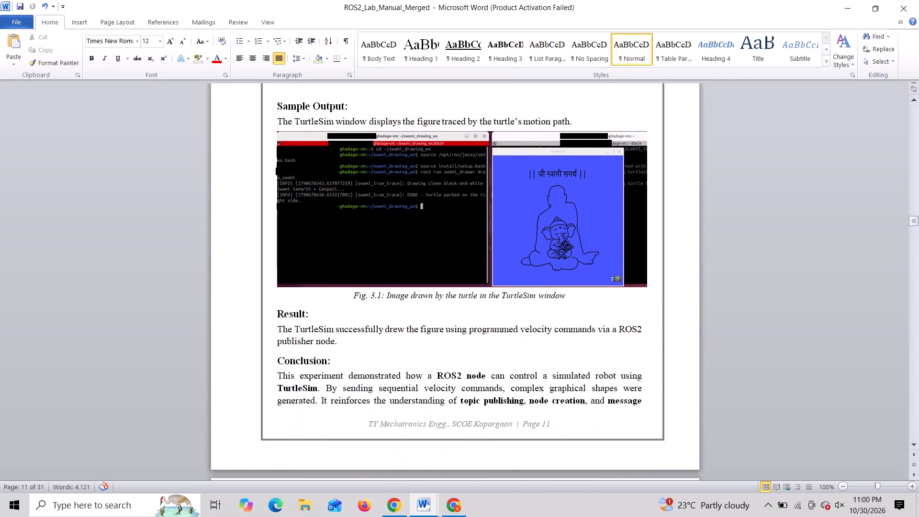
pyautogui.scroll(-1, 481, 315)
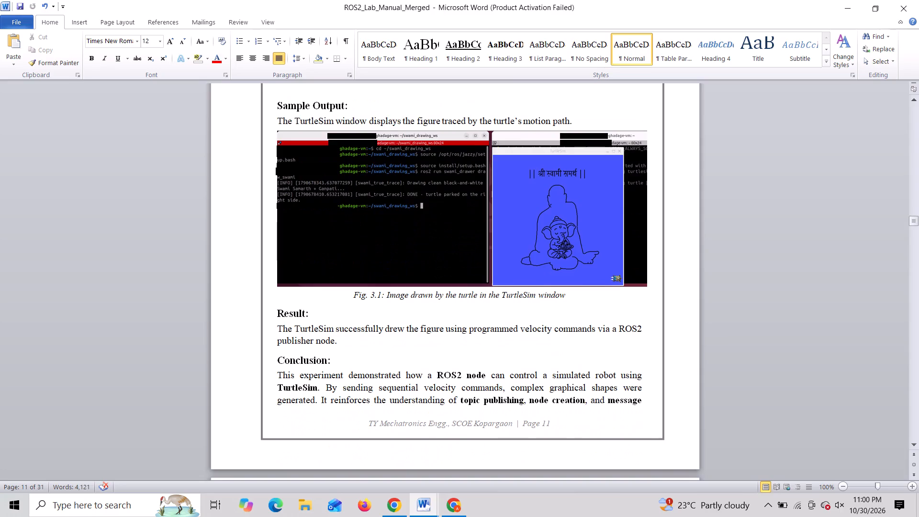
pyautogui.scroll(-1, 481, 315)
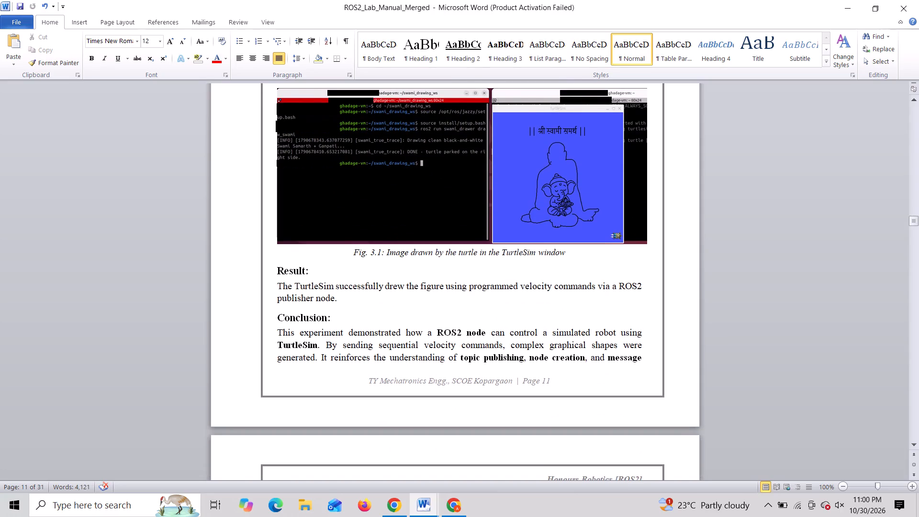
# Insert three blank lines between the Fig. 3.1 caption and the "Result:" heading, adjusting where the sections break across pages.
pyautogui.click(273, 269)
pyautogui.press('Return')
pyautogui.press('Return')
pyautogui.press('Return')
pyautogui.press('Return')
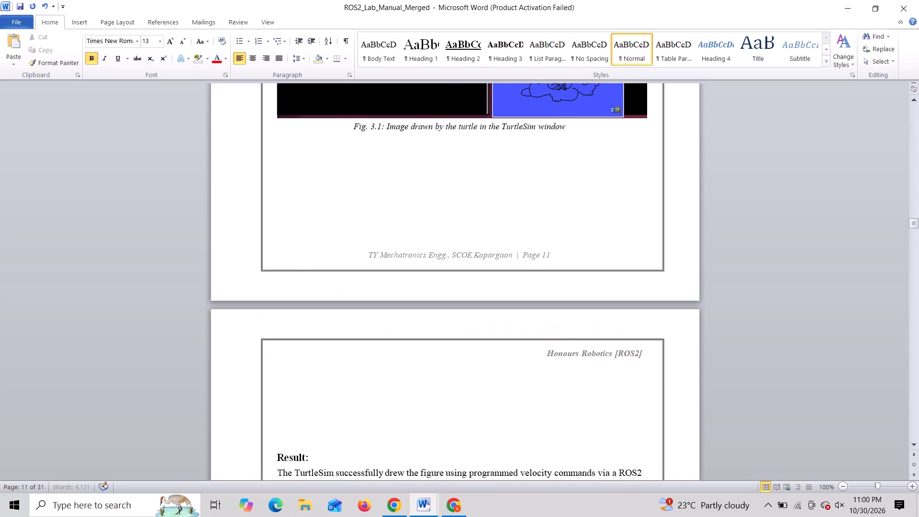
pyautogui.press('BackSpace')
pyautogui.press('Return')
pyautogui.click(292, 431)
pyautogui.press('BackSpace')
pyautogui.press('Return')
pyautogui.press('BackSpace')
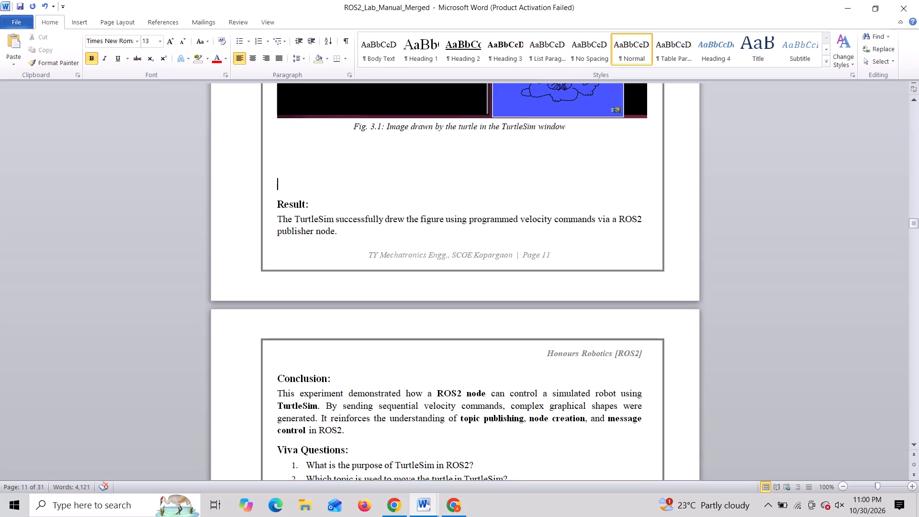
# Review the experiment's layout from the sample output on page 11 back to its aim and introduction on page 7.
pyautogui.scroll(4, 370, 139)
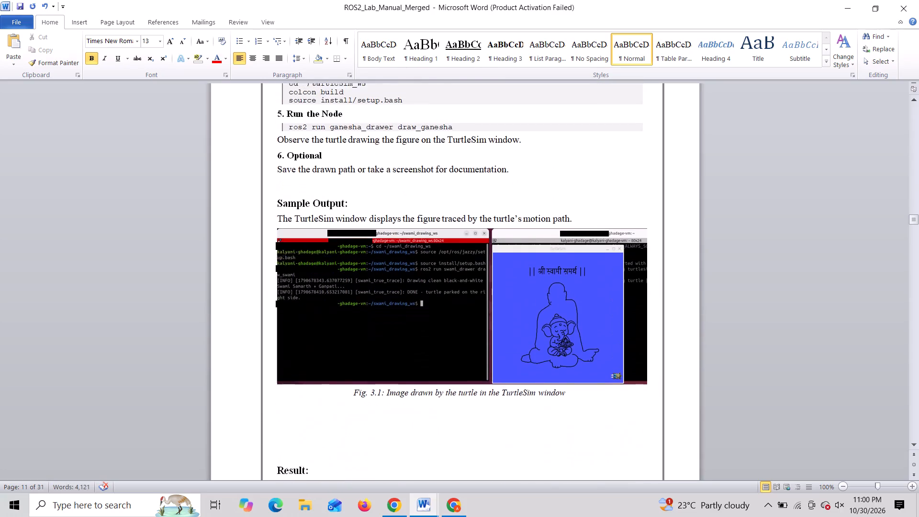
pyautogui.scroll(2, 370, 139)
pyautogui.scroll(-2, 370, 139)
pyautogui.click(370, 139)
pyautogui.scroll(-1, 370, 139)
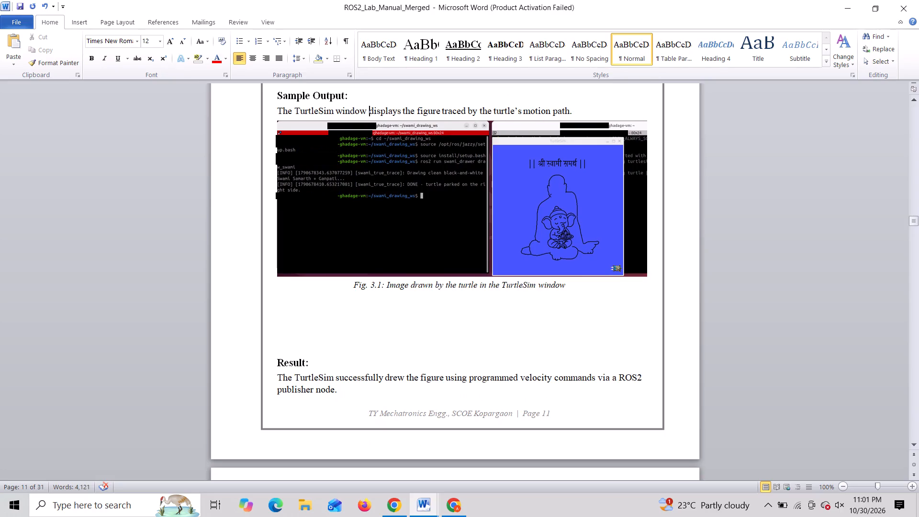
pyautogui.scroll(3, 311, 338)
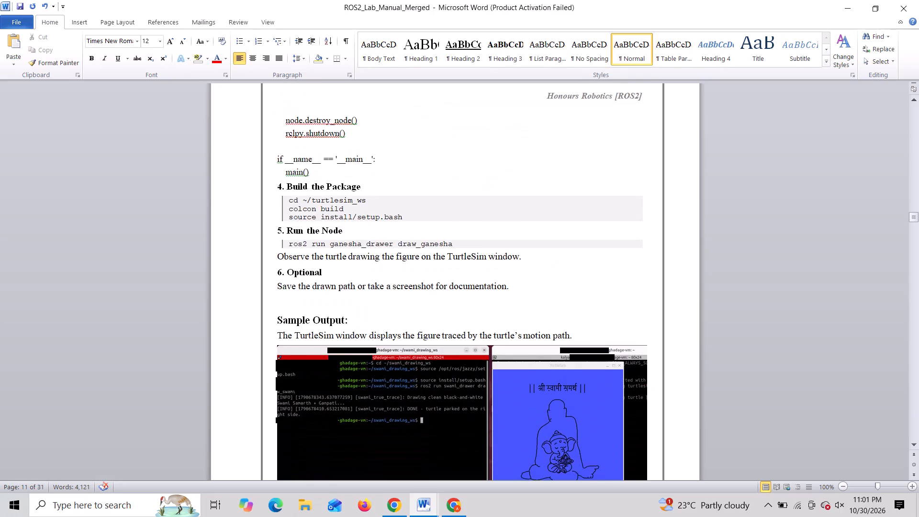
pyautogui.scroll(4, 282, 310)
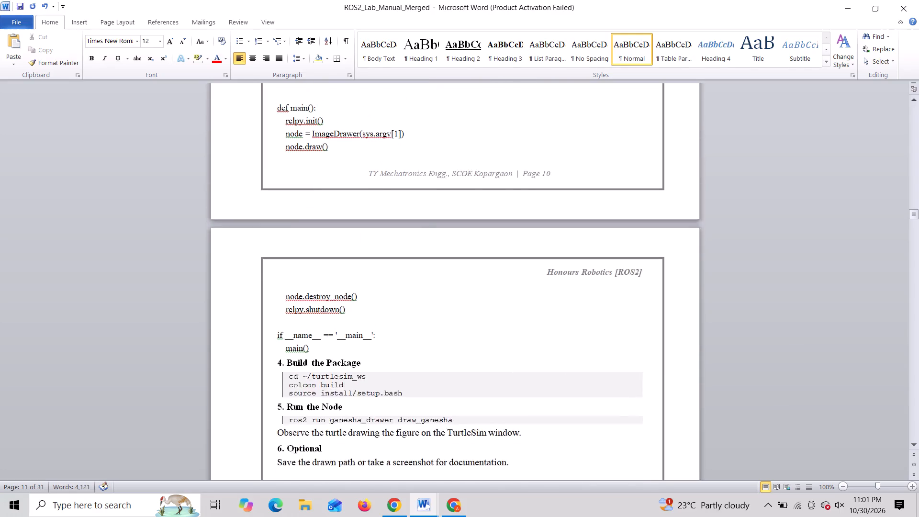
pyautogui.scroll(7, 282, 310)
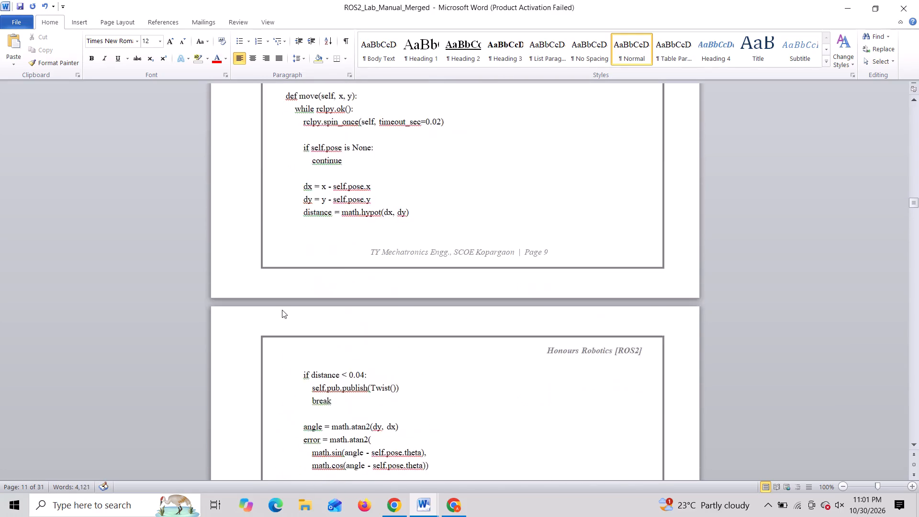
pyautogui.scroll(7, 282, 310)
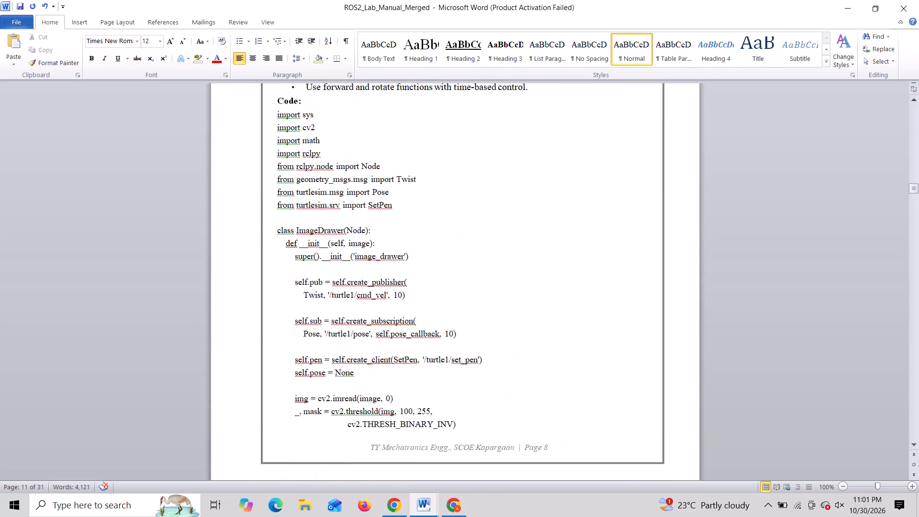
pyautogui.scroll(7, 282, 310)
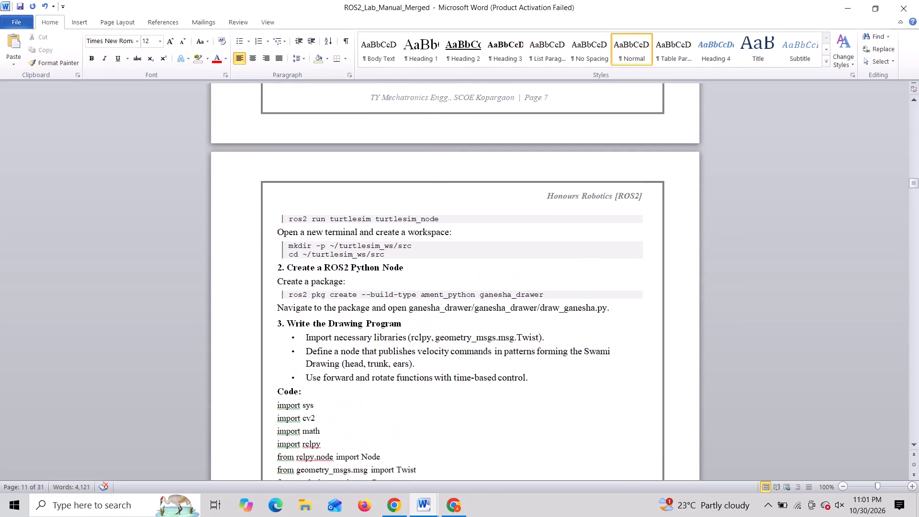
pyautogui.scroll(7, 282, 310)
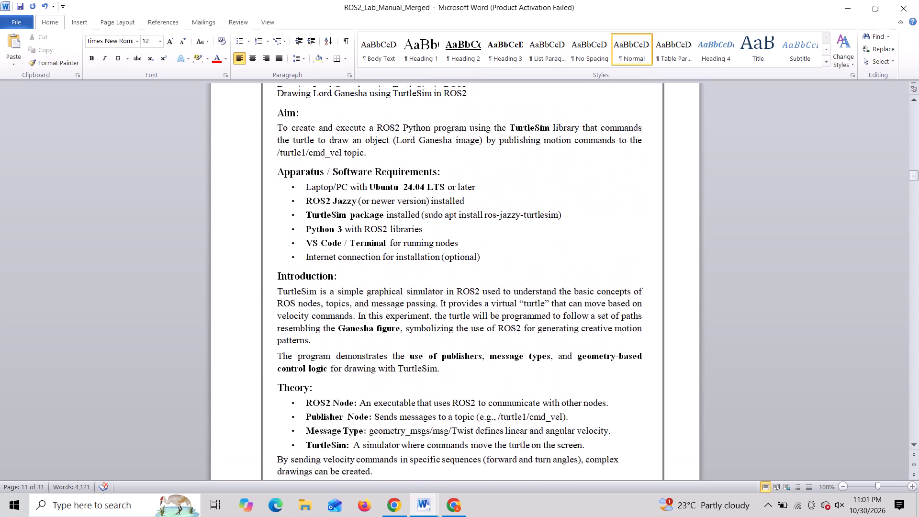
pyautogui.scroll(2, 282, 310)
# Insert a blank line before the "Methodology / Procedure:" heading at the end of page 7 so that the section starts on page 8.
pyautogui.scroll(-3, 282, 310)
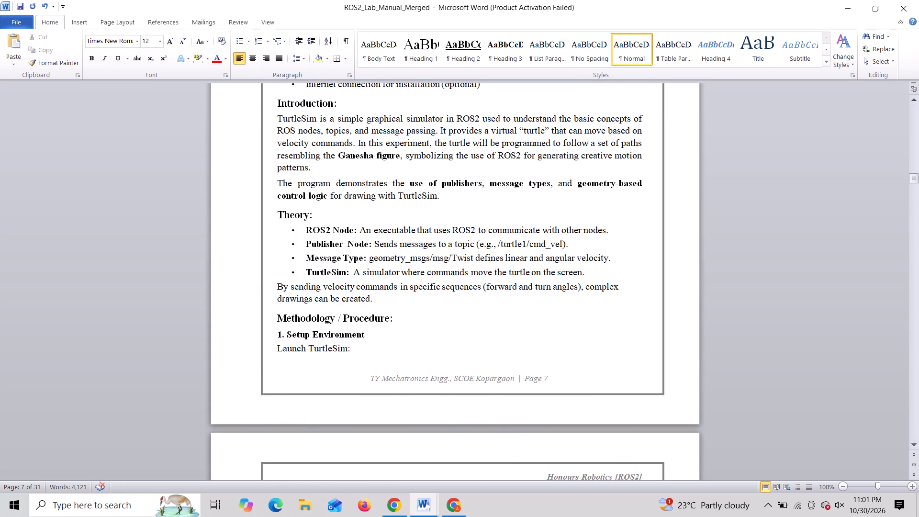
pyautogui.click(275, 317)
pyautogui.press('Return')
pyautogui.scroll(-1, 275, 317)
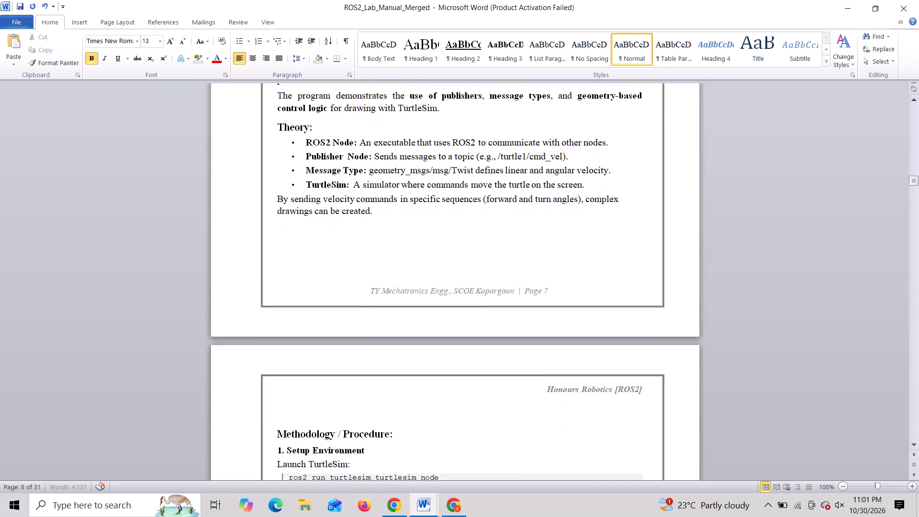
pyautogui.scroll(-1, 275, 317)
pyautogui.click(291, 388)
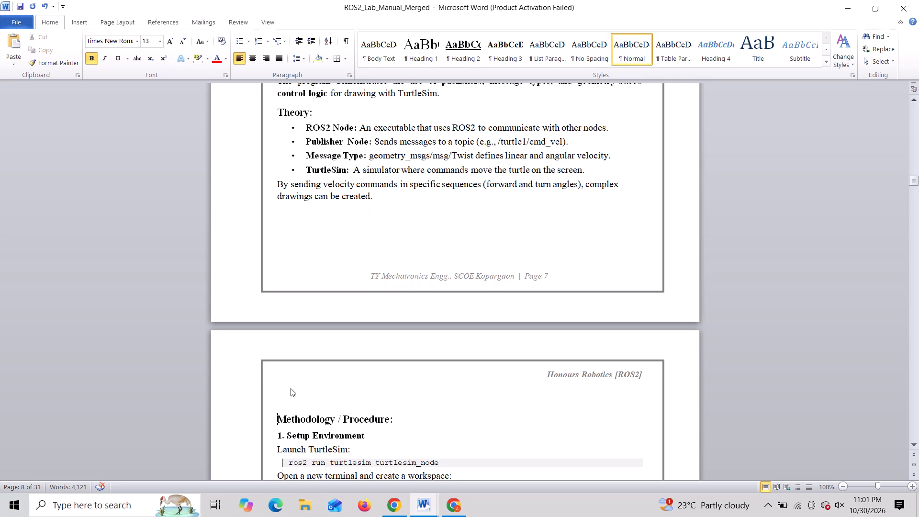
pyautogui.click(285, 391)
# Check how the theory, code, build steps and sample output are distributed across pages 7 to 11.
pyautogui.scroll(2, 430, 194)
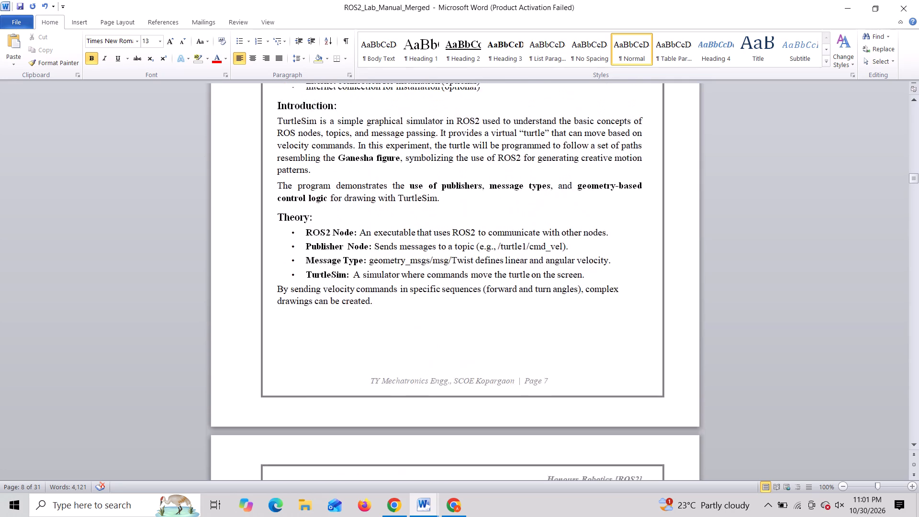
pyautogui.scroll(3, 430, 194)
pyautogui.scroll(-2, 430, 194)
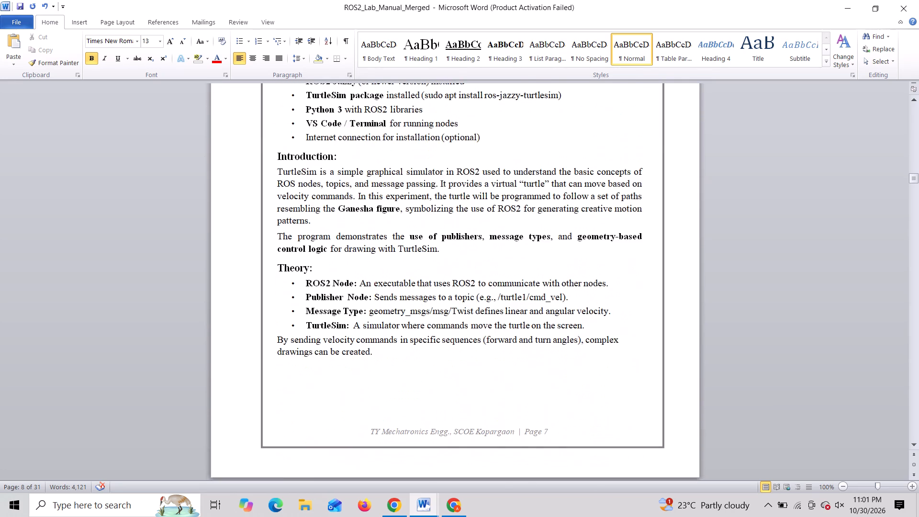
pyautogui.scroll(-7, 430, 194)
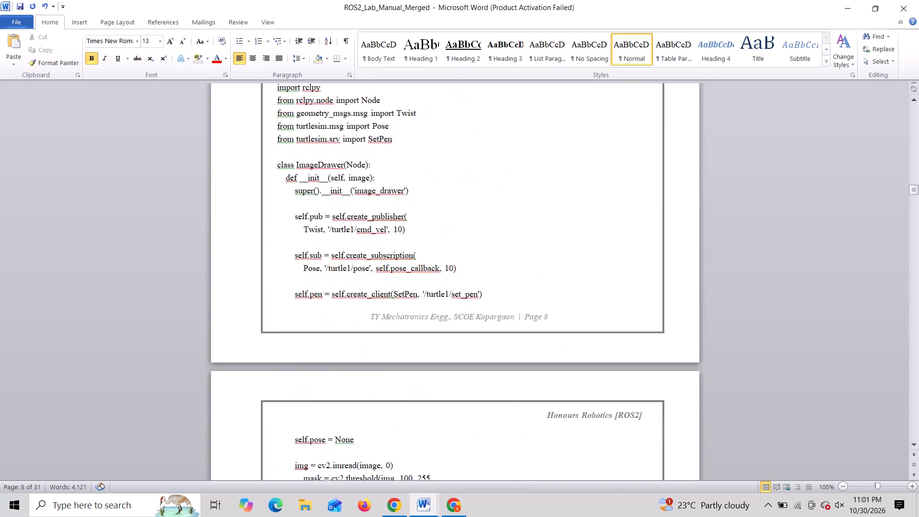
pyautogui.scroll(-7, 430, 194)
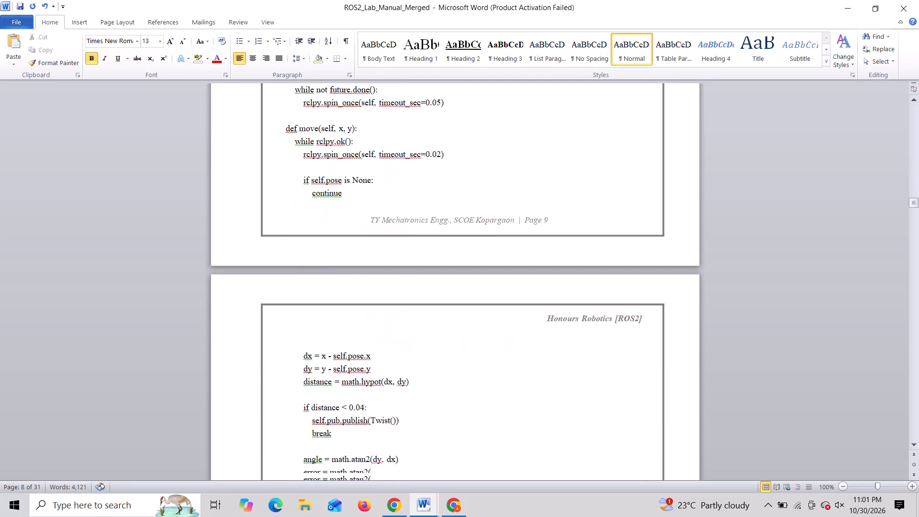
pyautogui.scroll(-7, 430, 194)
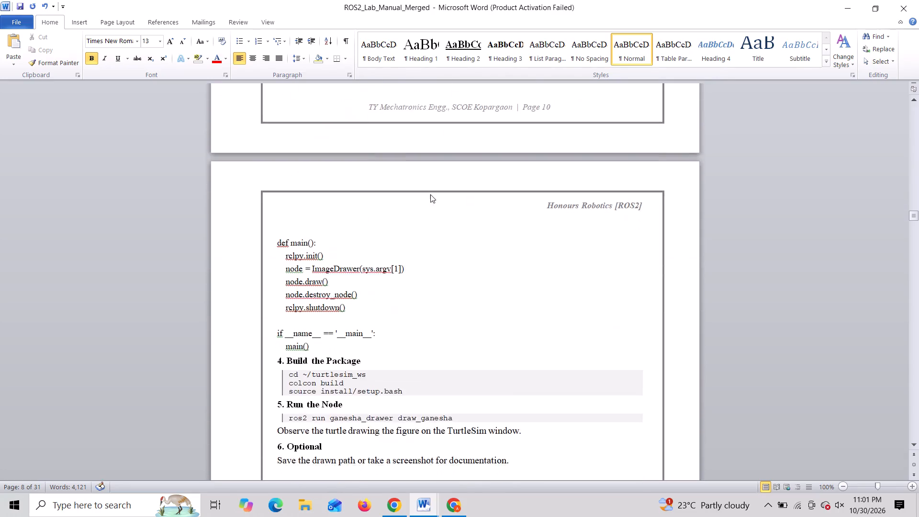
pyautogui.scroll(-5, 430, 194)
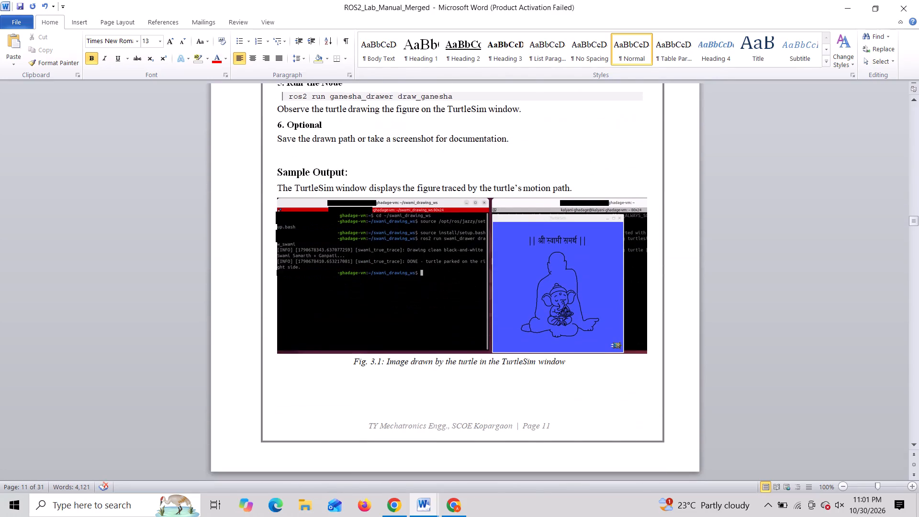
# Reduce the gap between the Fig. 3.1 caption and the "Result:" heading to one blank line, keeping "Result:" at the start of page 12.
pyautogui.scroll(-1, 430, 194)
pyautogui.click(287, 332)
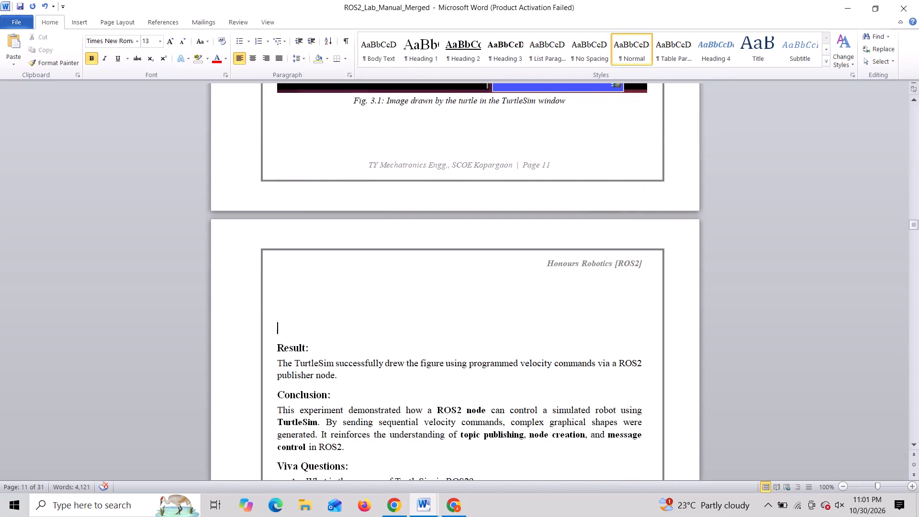
pyautogui.press('BackSpace')
pyautogui.press('BackSpace')
pyautogui.press('BackSpace')
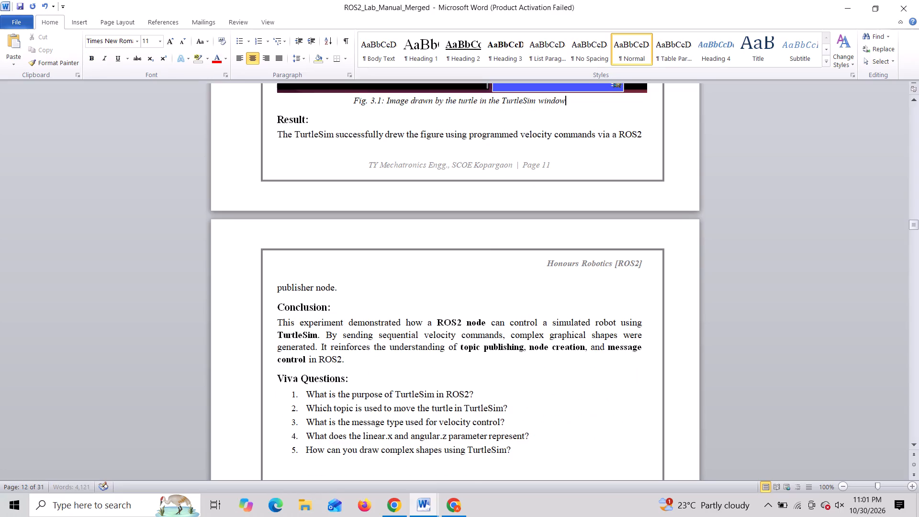
pyautogui.press('Return')
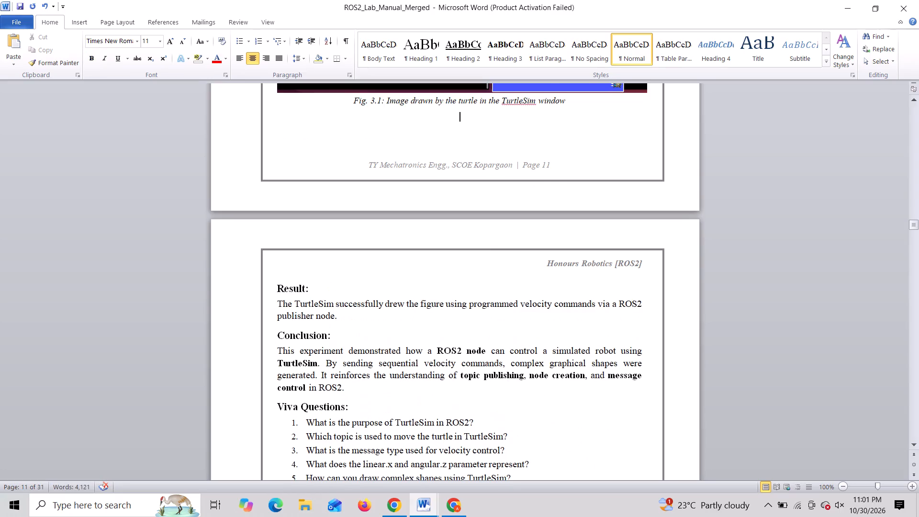
# Insert a blank line between the Swami screenshot and its Fig. 3.1 caption.
pyautogui.scroll(1, 311, 290)
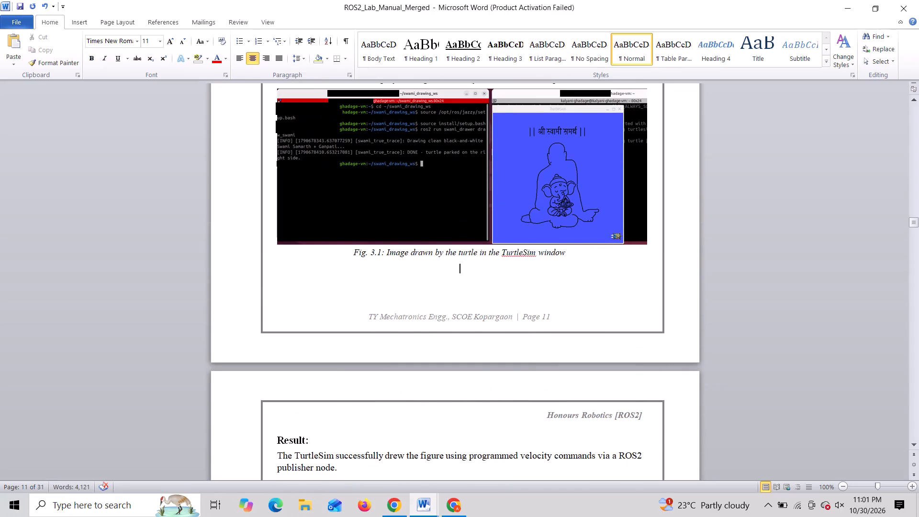
pyautogui.click(349, 250)
pyautogui.press('Return')
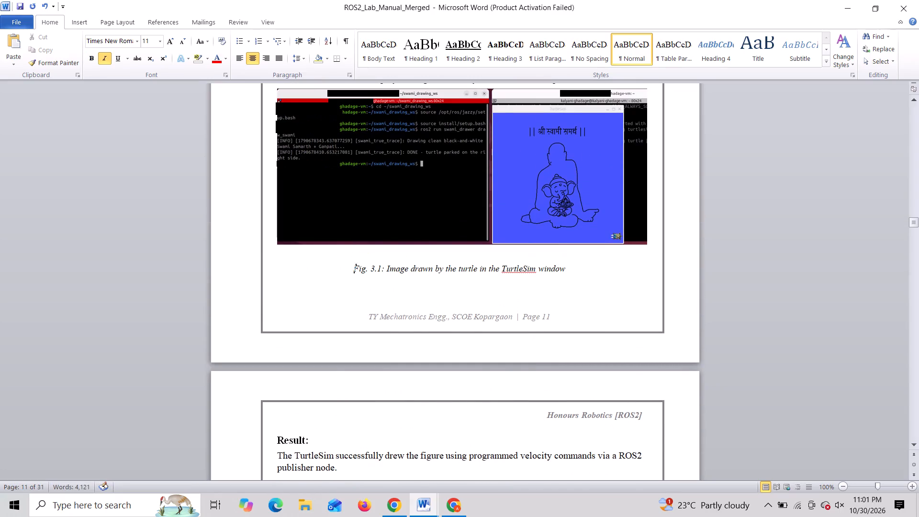
# Remove the italics from the caption "Fig. 3.1: Image drawn by the turtle in the TurtleSim window".
pyautogui.moveTo(354, 269); pyautogui.dragTo(567, 272)
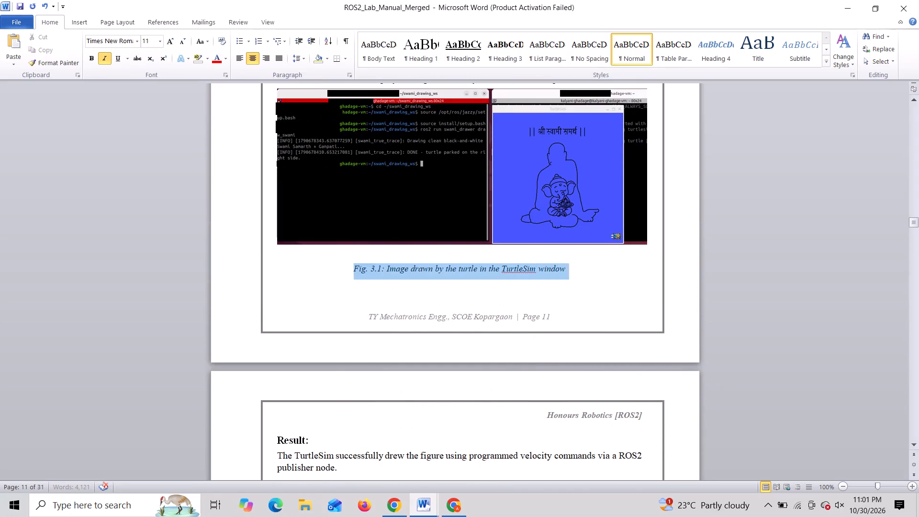
pyautogui.moveTo(567, 272); pyautogui.dragTo(568, 272)
pyautogui.click(583, 258)
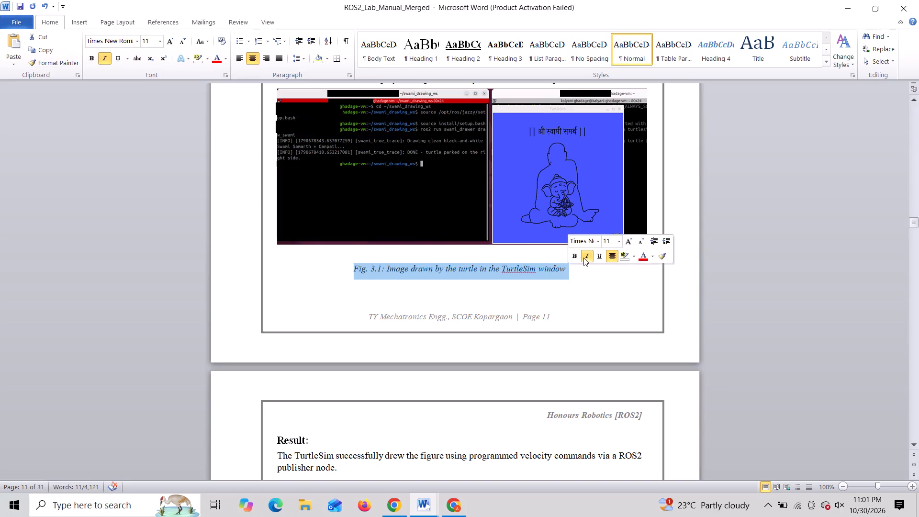
pyautogui.click(409, 272)
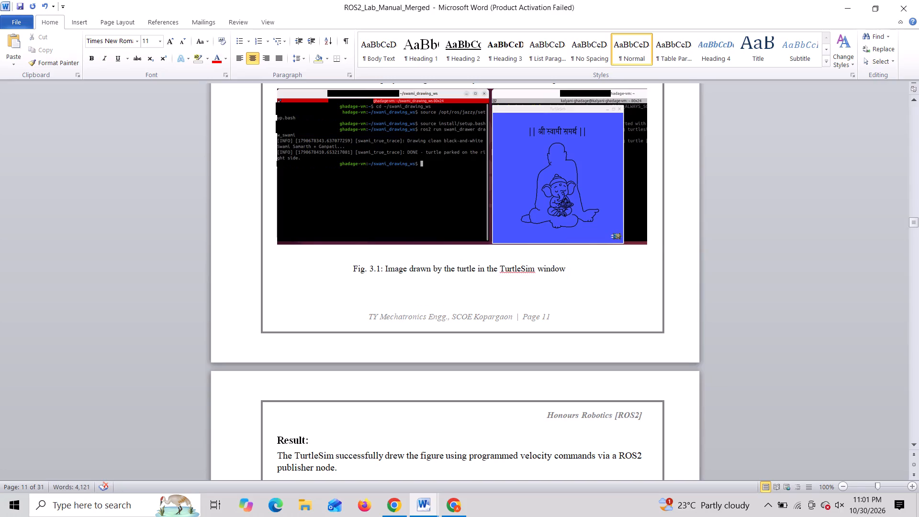
# Stretch the Swami screenshot downward in stages, keeping its width, until its caption sits just above the page 11 footer.
pyautogui.scroll(2, 409, 272)
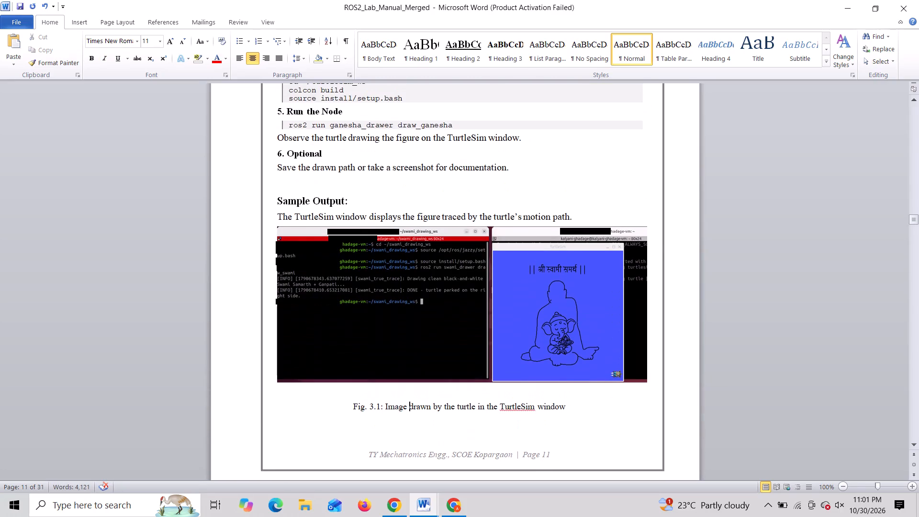
pyautogui.click(422, 274)
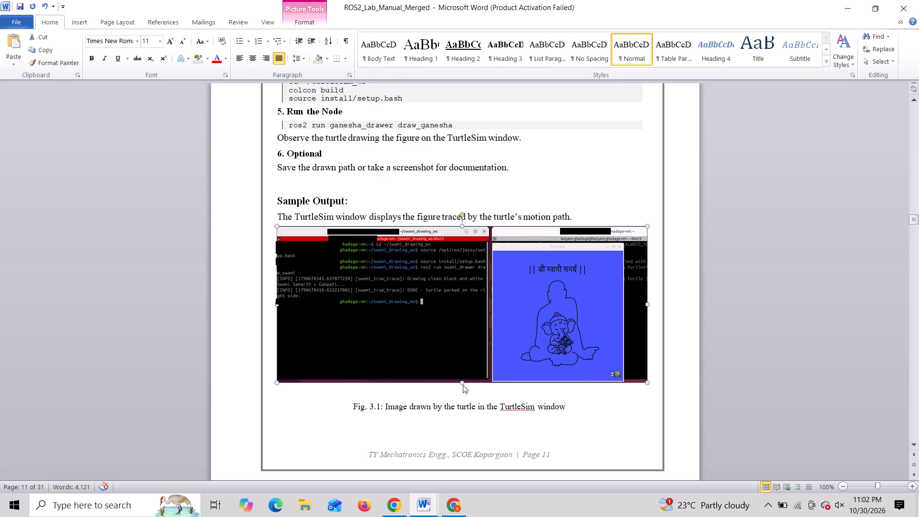
pyautogui.moveTo(460, 382); pyautogui.dragTo(460, 389)
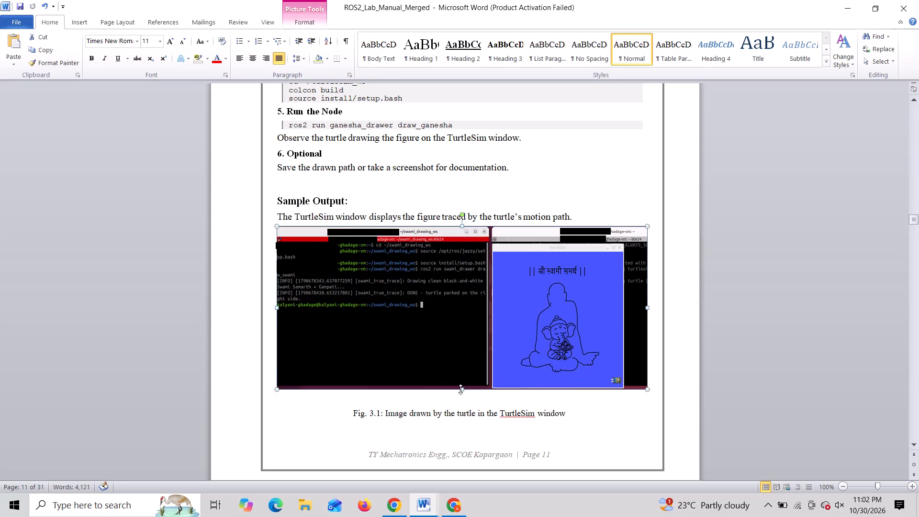
pyautogui.moveTo(461, 390); pyautogui.dragTo(463, 397)
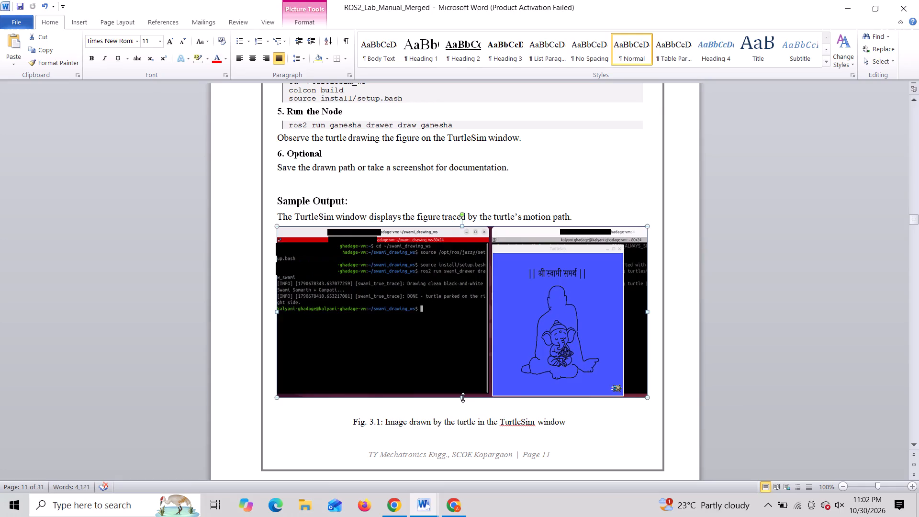
pyautogui.moveTo(463, 397); pyautogui.dragTo(466, 404)
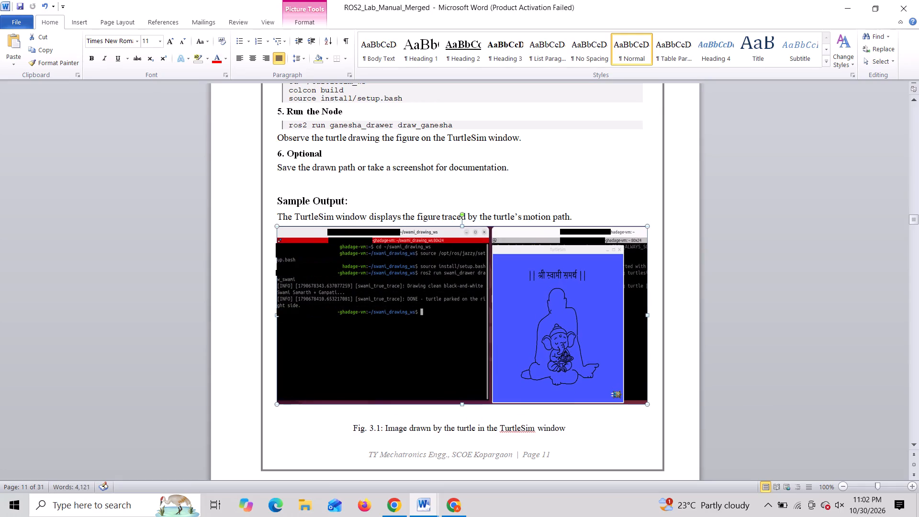
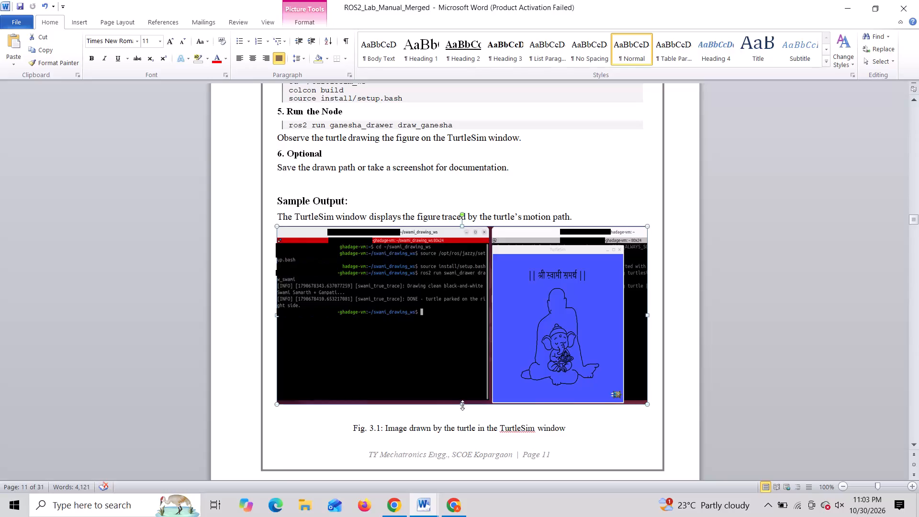
# Shorten the Swami screenshot slightly from its bottom edge, keeping its width, to free about one line above the page 11 footer.
pyautogui.moveTo(462, 405); pyautogui.dragTo(461, 394)
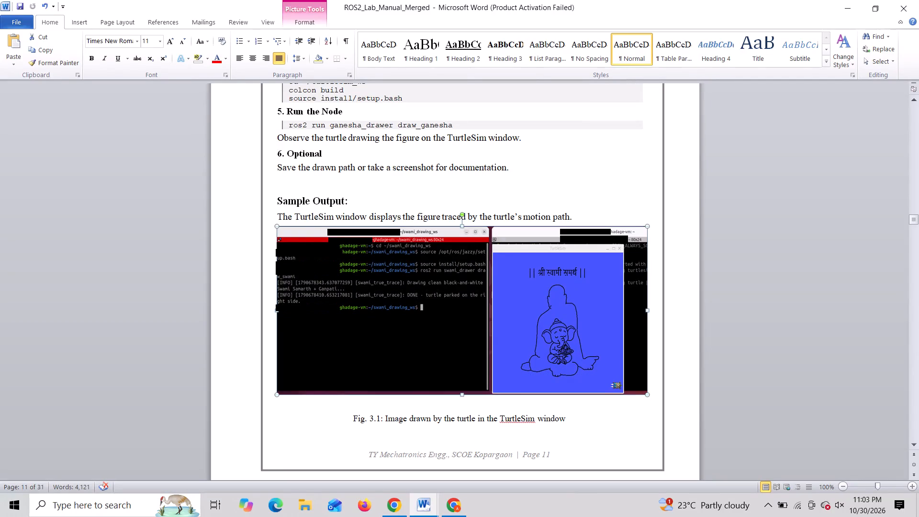
# Insert a blank line between the sentence ending "traced by the turtle's motion path." and the Swami screenshot.
pyautogui.click(569, 216)
pyautogui.click(573, 218)
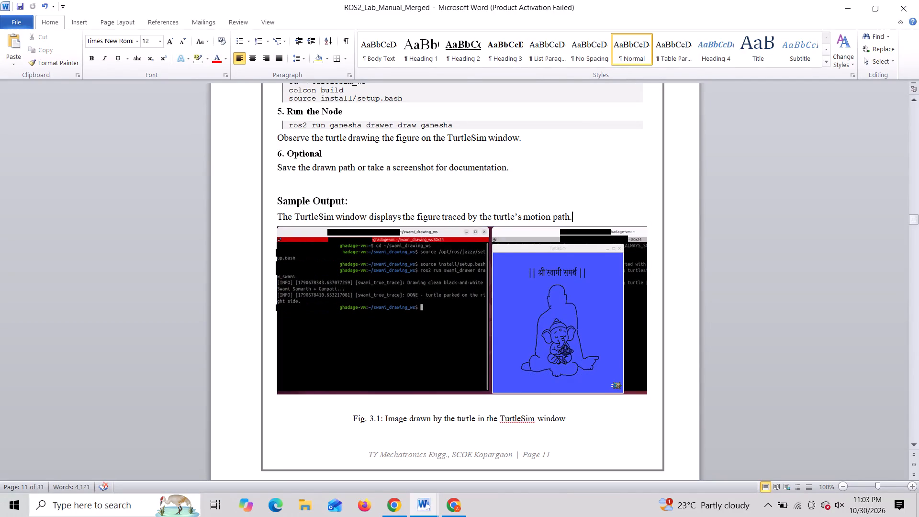
pyautogui.press('Return')
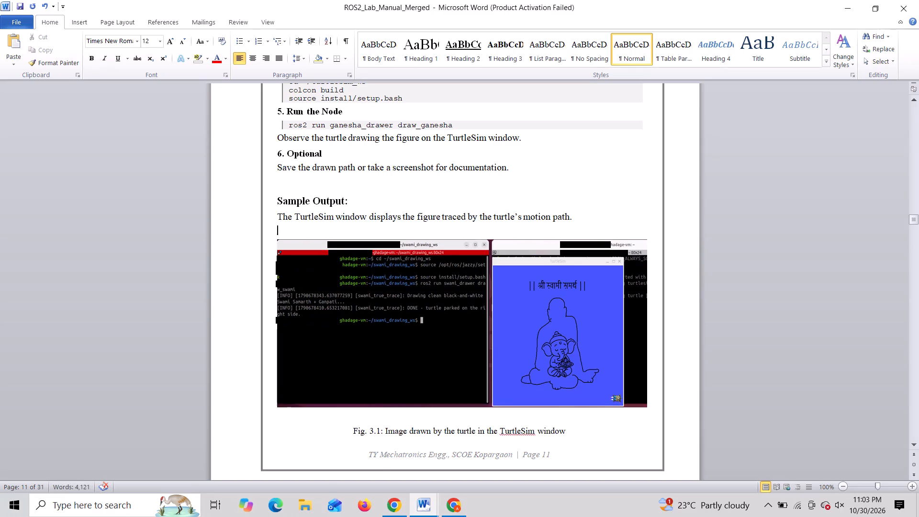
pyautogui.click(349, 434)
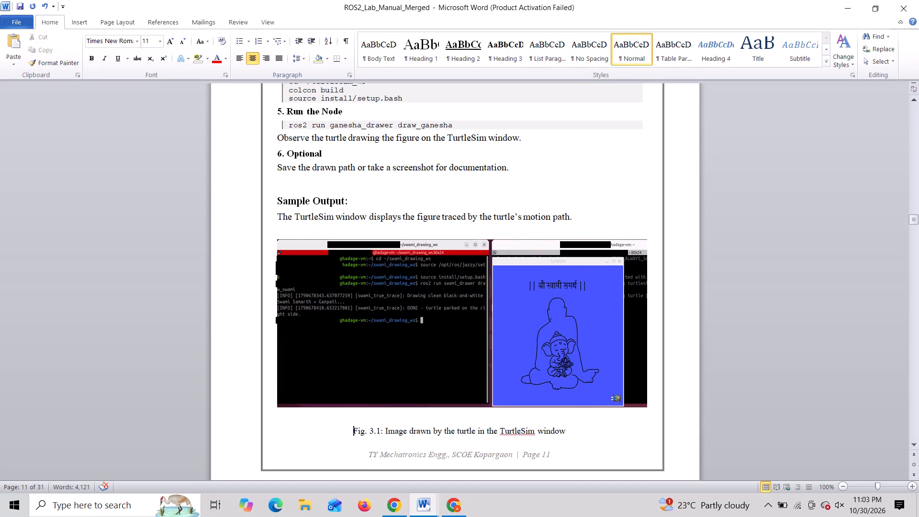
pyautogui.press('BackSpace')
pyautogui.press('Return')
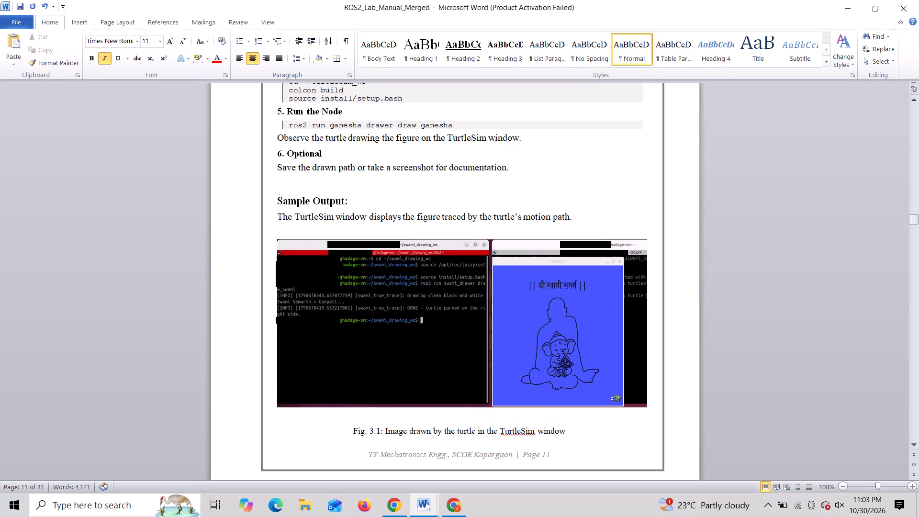
# Review the page layout of Experiment No. 3 from its title page through the code, sample output and result, continuing into Experiment No. 4.
pyautogui.scroll(-3, 599, 220)
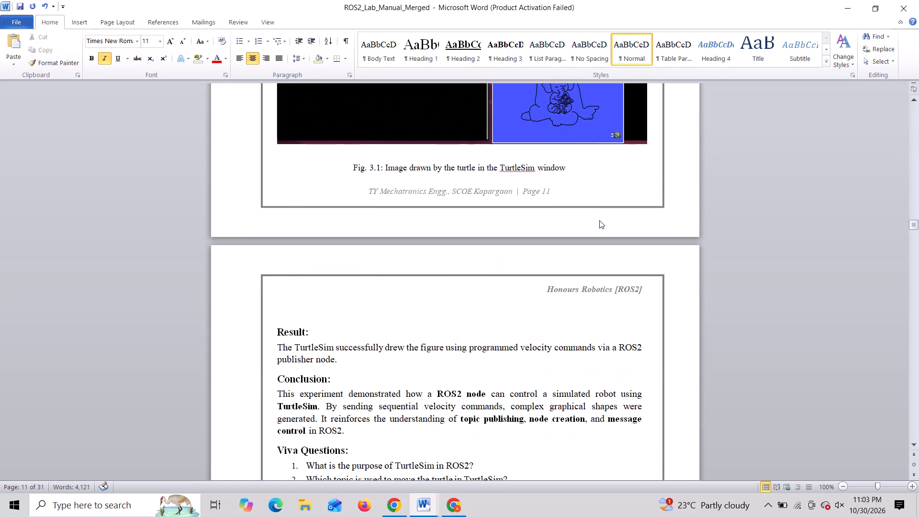
pyautogui.click(298, 302)
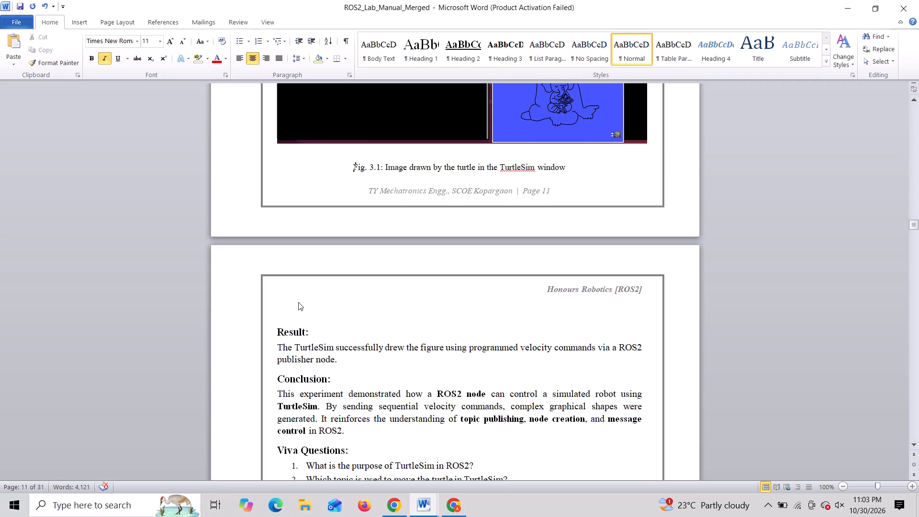
pyautogui.scroll(4, 298, 302)
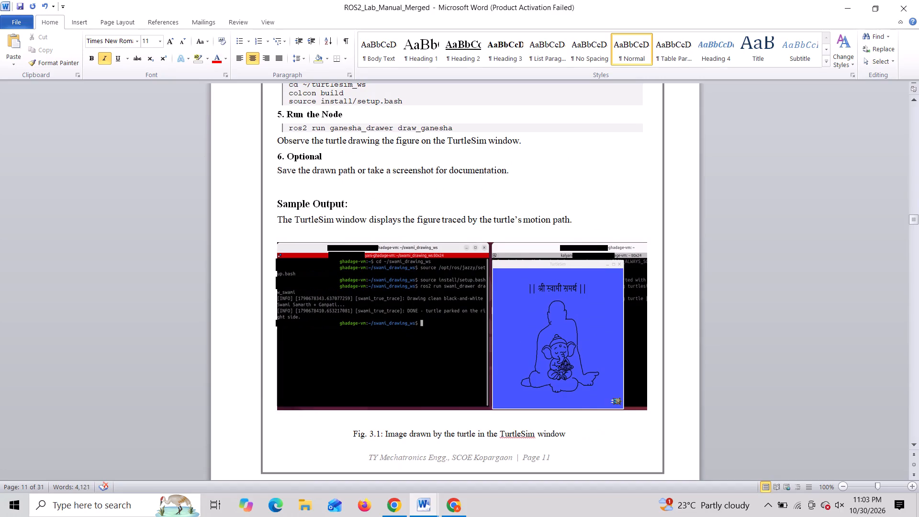
pyautogui.scroll(4, 298, 302)
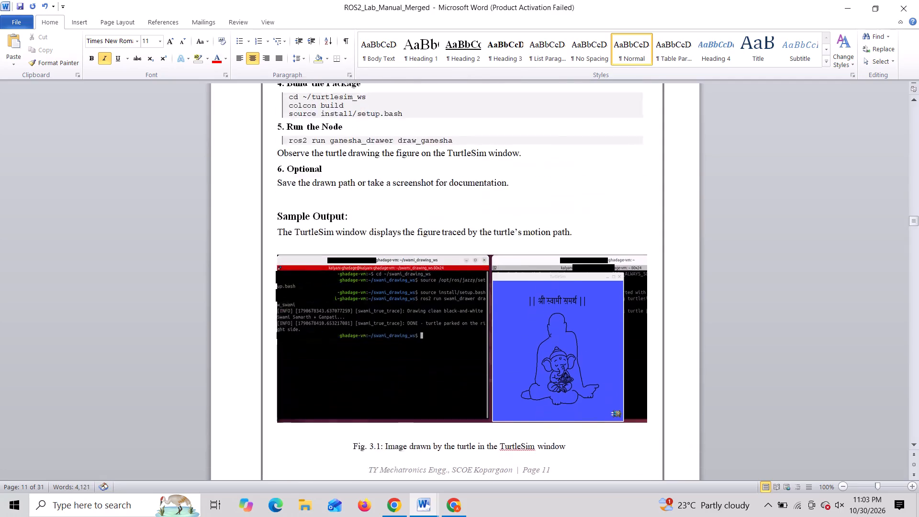
pyautogui.scroll(17, 298, 302)
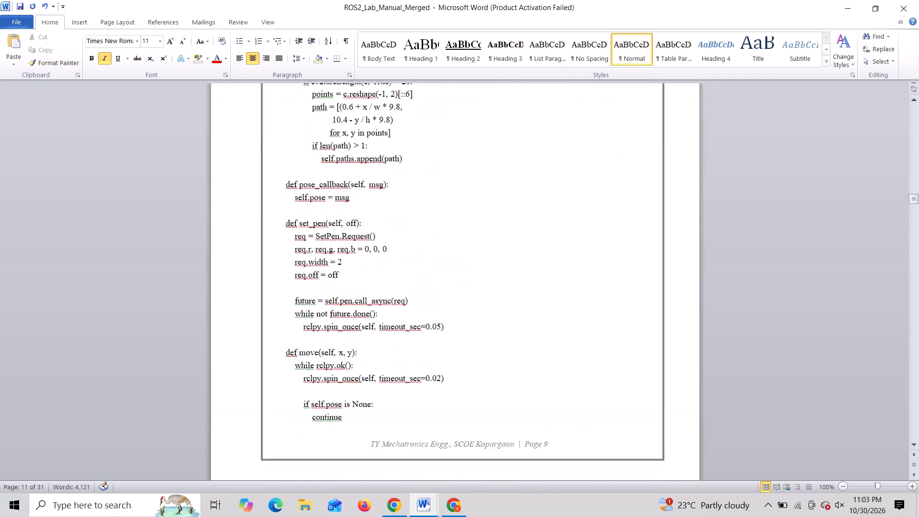
pyautogui.scroll(17, 298, 302)
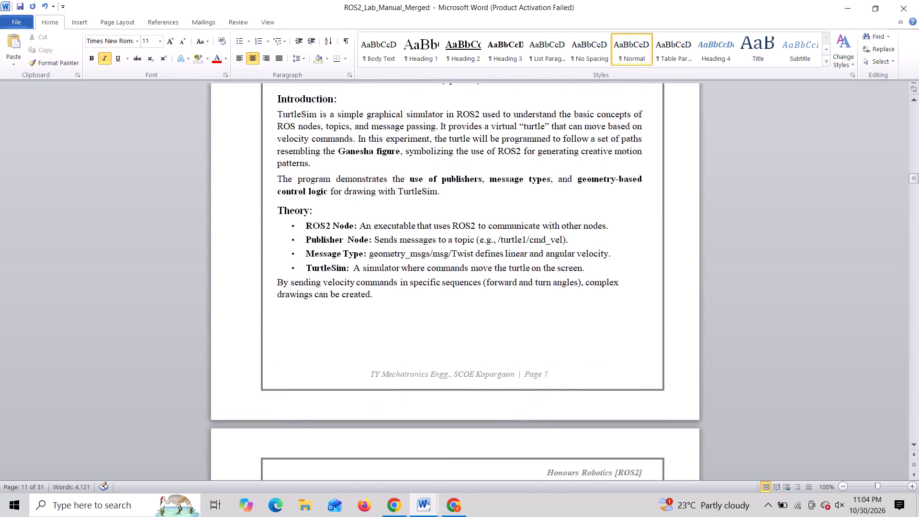
pyautogui.scroll(6, 298, 302)
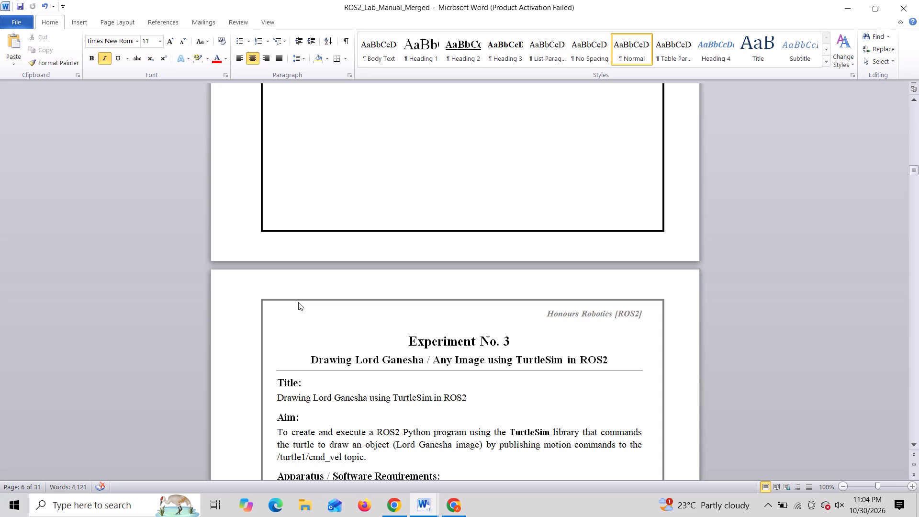
pyautogui.scroll(4, 413, 355)
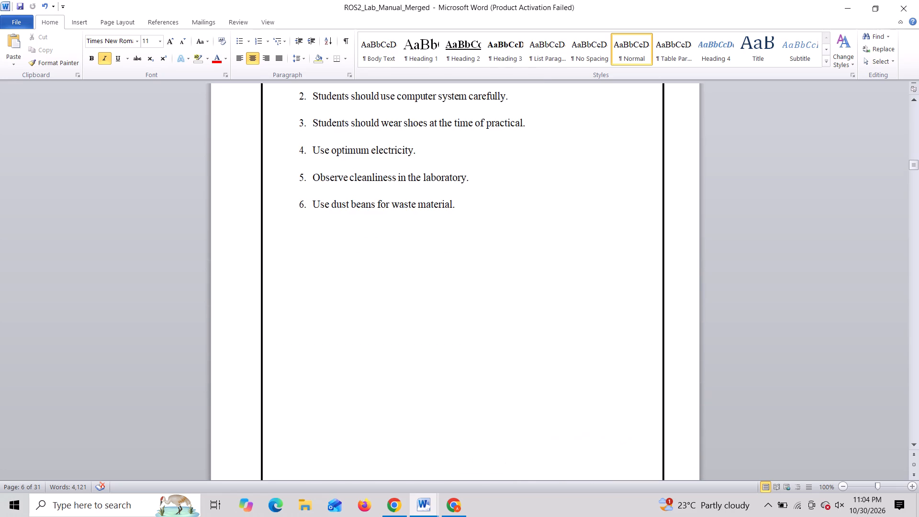
pyautogui.scroll(4, 413, 355)
pyautogui.scroll(-6, 413, 355)
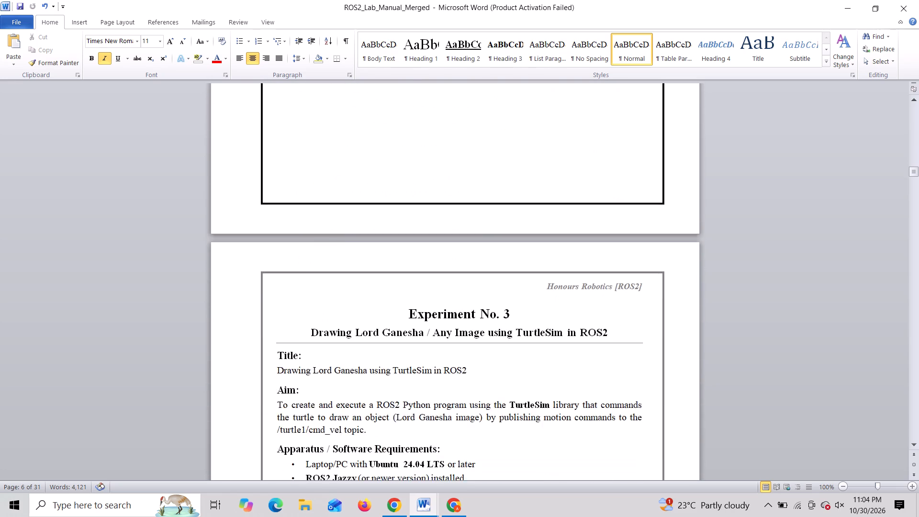
pyautogui.scroll(-12, 413, 355)
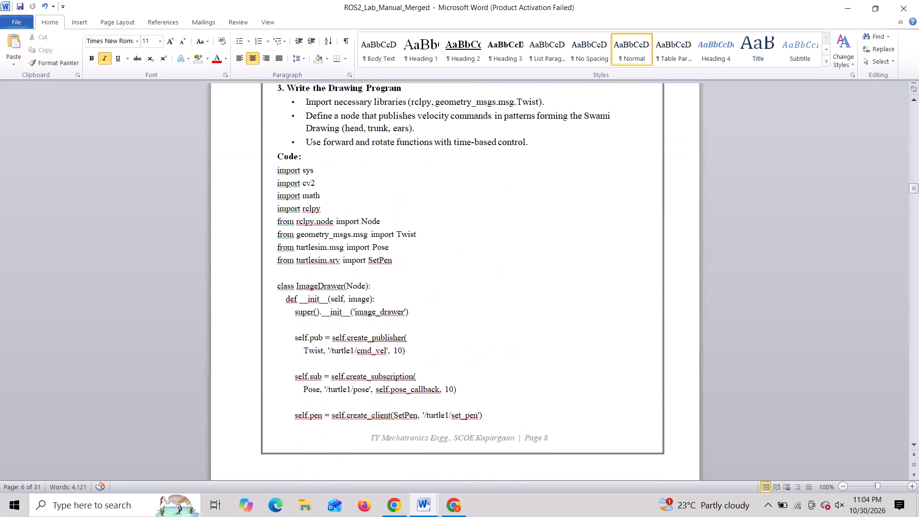
pyautogui.scroll(-11, 413, 355)
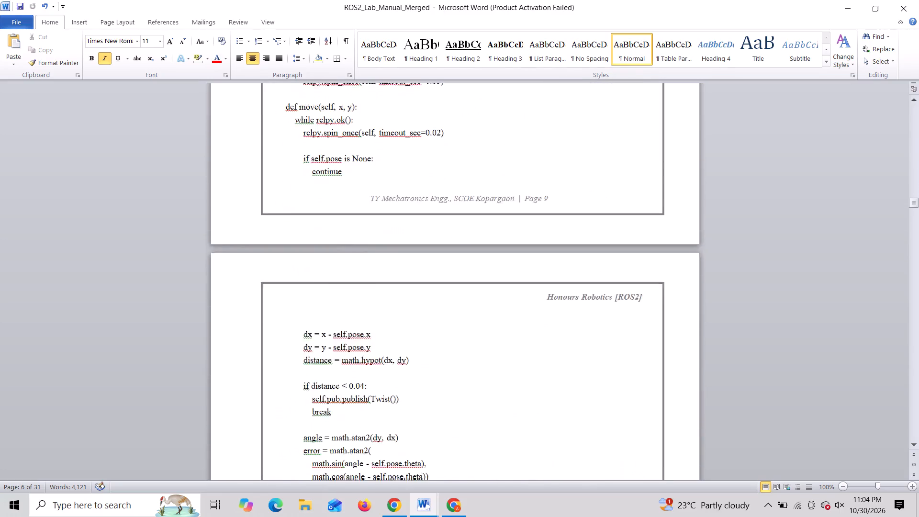
pyautogui.scroll(-8, 413, 355)
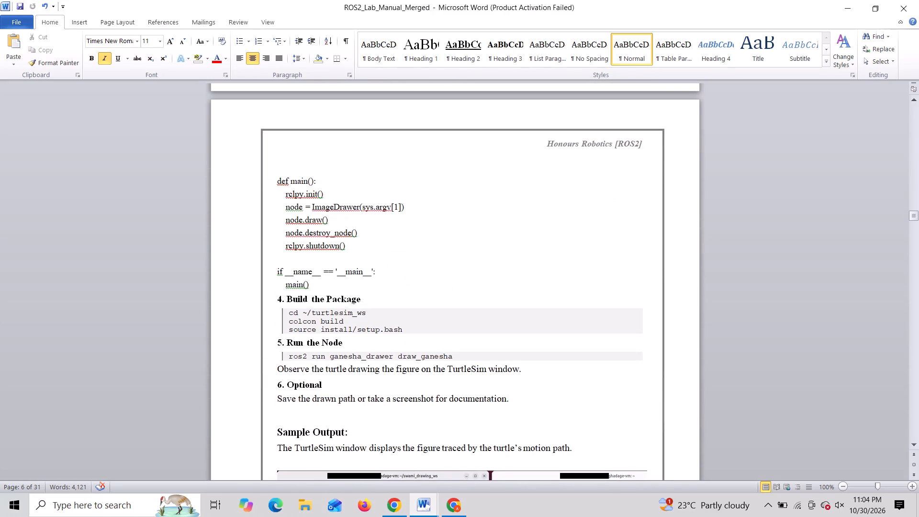
pyautogui.scroll(-1, 413, 355)
pyautogui.scroll(-3, 299, 274)
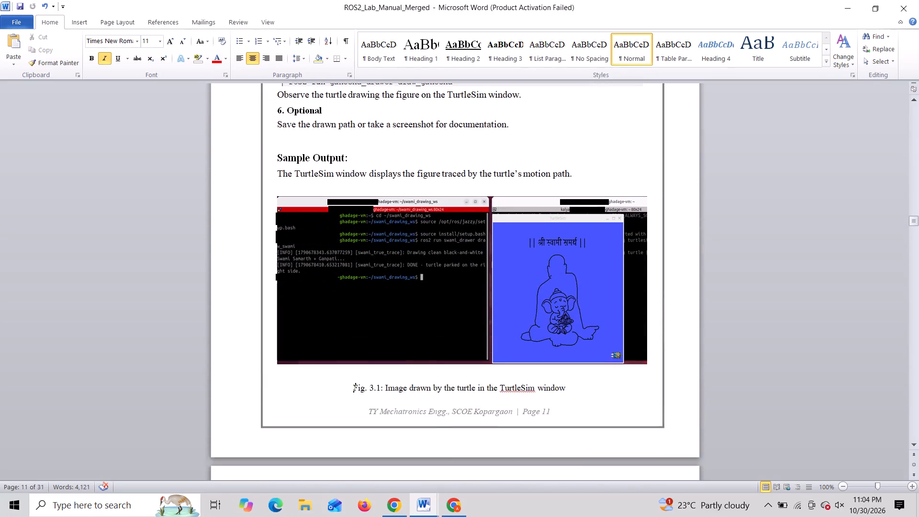
pyautogui.scroll(-7, 299, 274)
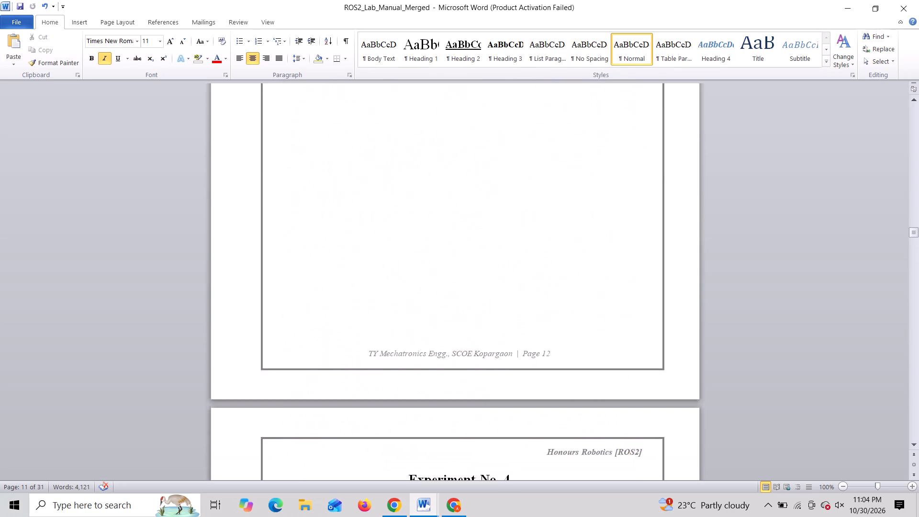
pyautogui.scroll(-5, 299, 274)
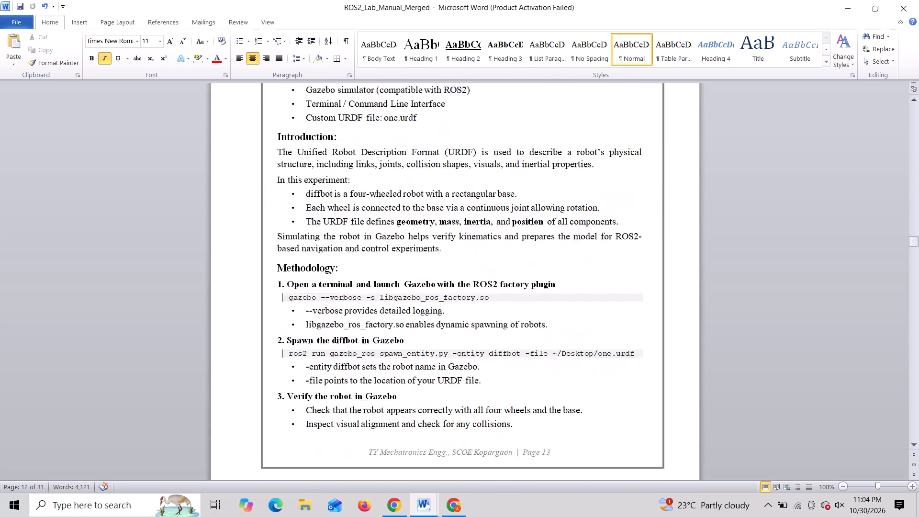
# Review the rest of Experiment No. 4 from its introduction and methodology to the viva questions, returning to the one.urdf file section.
pyautogui.scroll(-4, 299, 274)
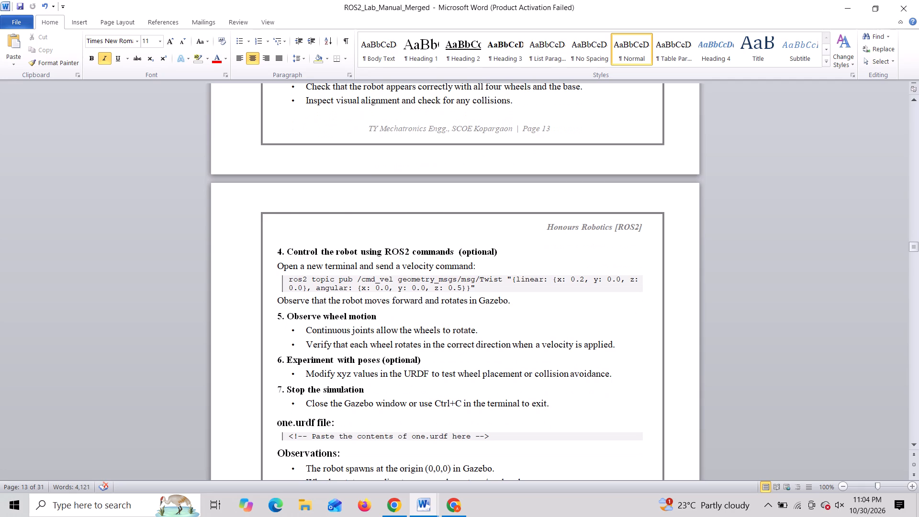
pyautogui.scroll(-3, 299, 274)
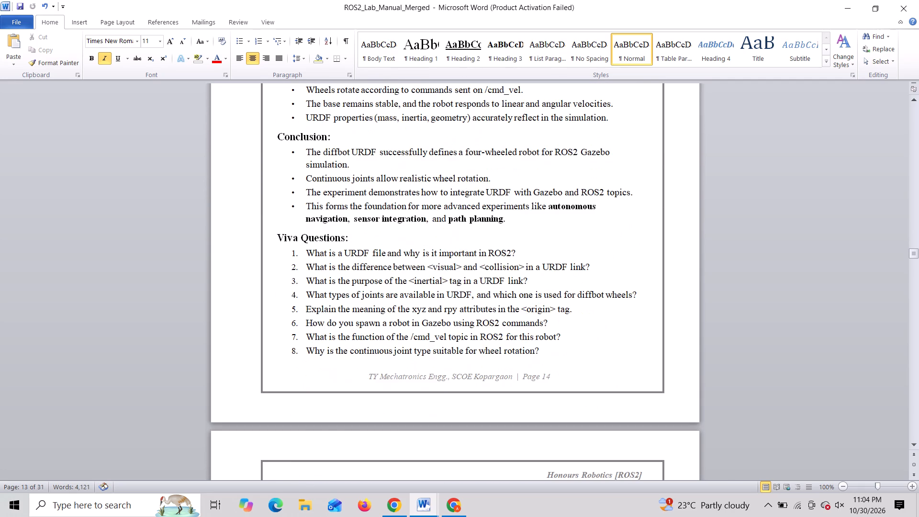
pyautogui.scroll(-3, 299, 274)
pyautogui.scroll(4, 299, 274)
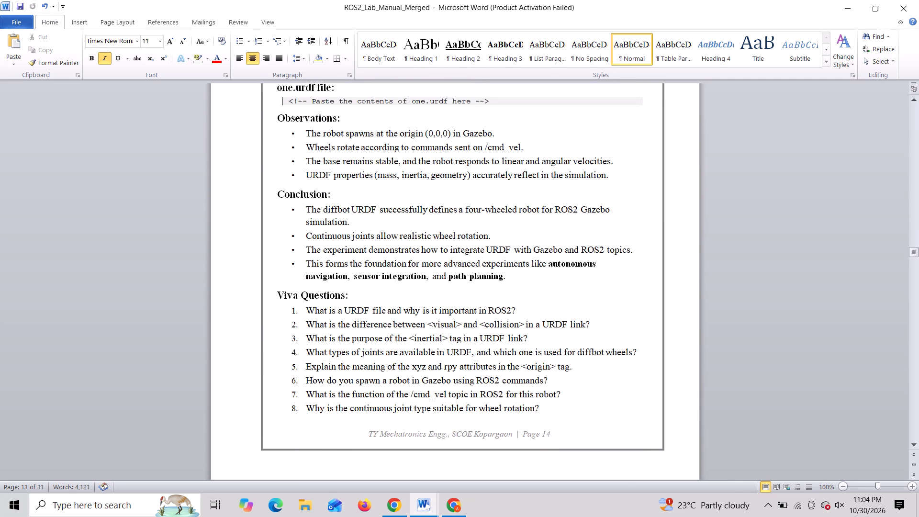
pyautogui.scroll(3, 299, 274)
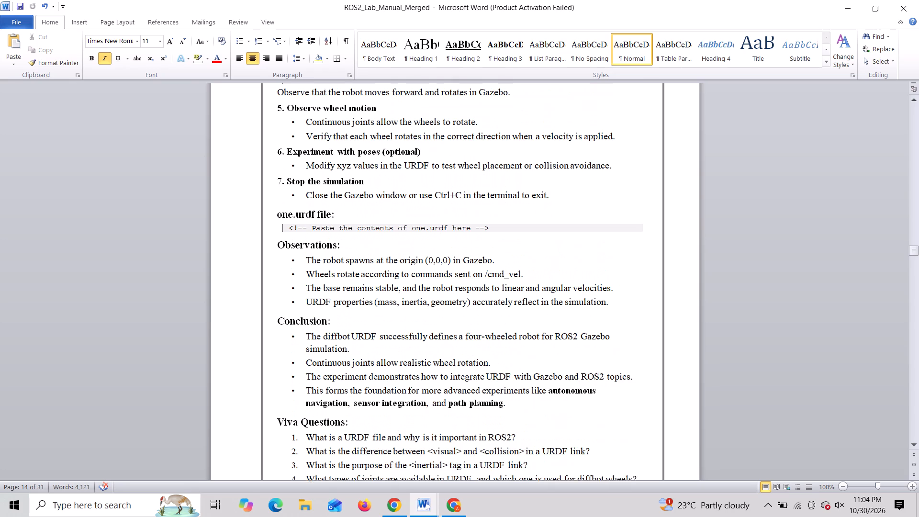
pyautogui.scroll(1, 299, 274)
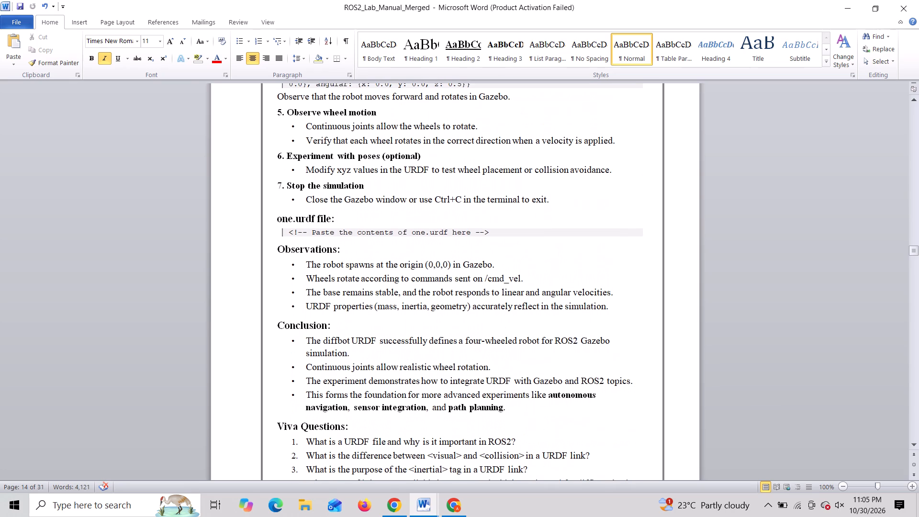
# Place the text cursor in the placeholder line under the one.urdf file heading.
pyautogui.click(373, 233)
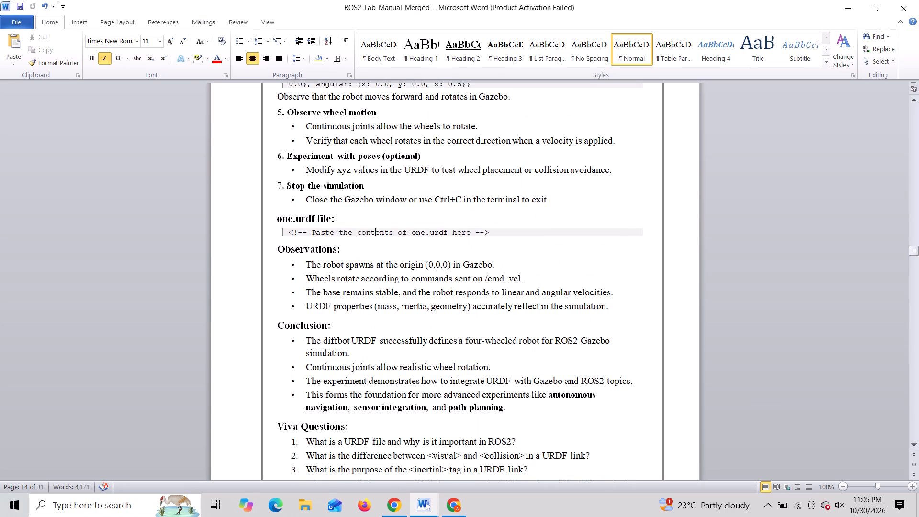
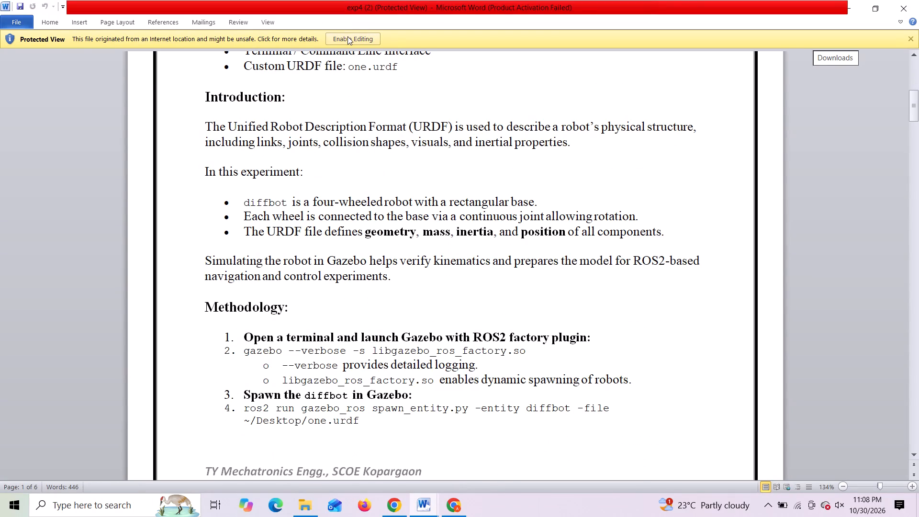
# Enable editing in the protected exp4 (2) document.
pyautogui.click(347, 36)
# Copy the URDF code picture on page 3 of exp4 (2), containing the diffbot robot's XML header and base link.
pyautogui.scroll(-3, 325, 258)
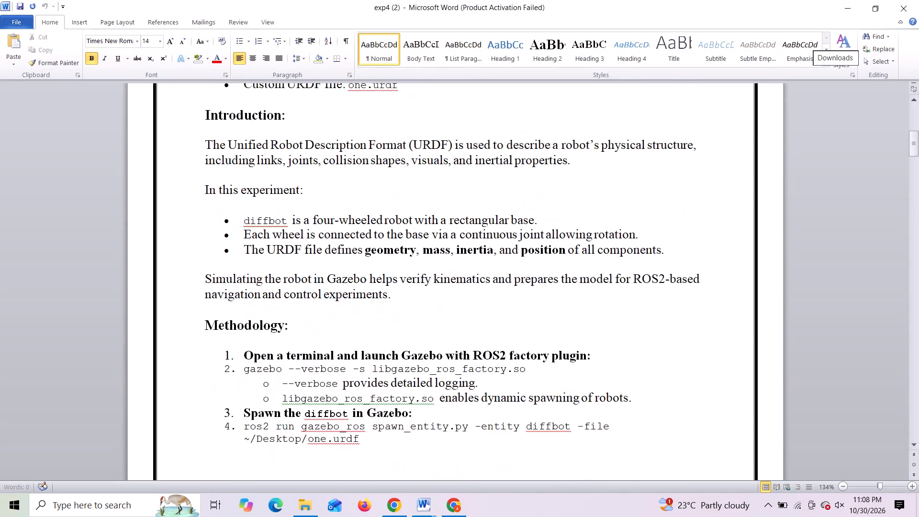
pyautogui.scroll(-6, 325, 258)
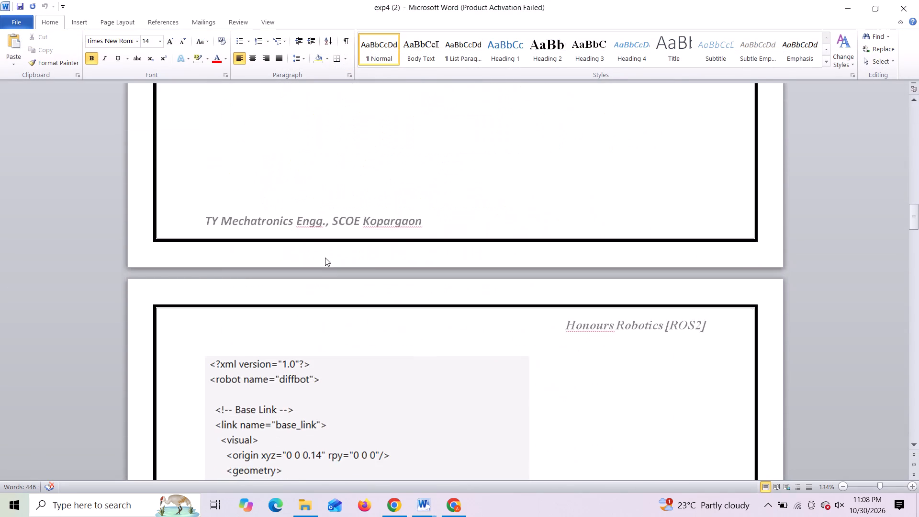
pyautogui.scroll(-2, 325, 258)
pyautogui.scroll(2, 325, 258)
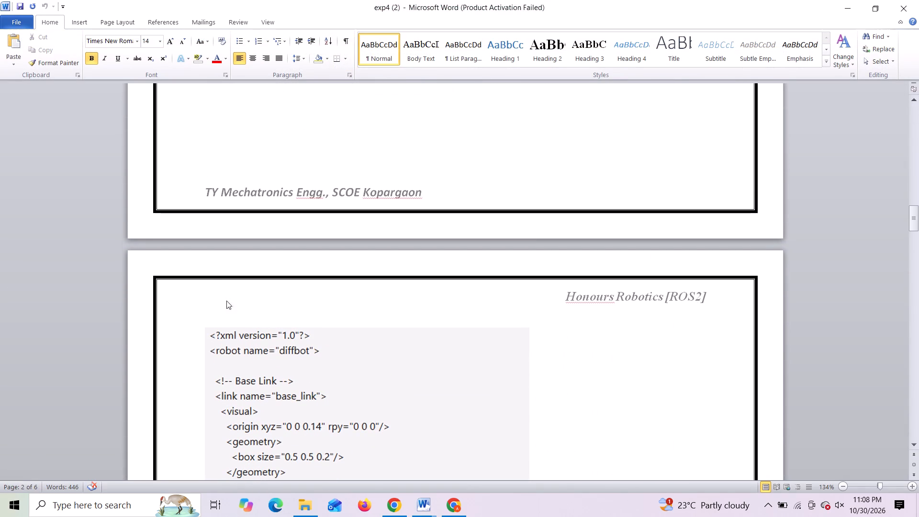
pyautogui.click(227, 326)
pyautogui.click(227, 336)
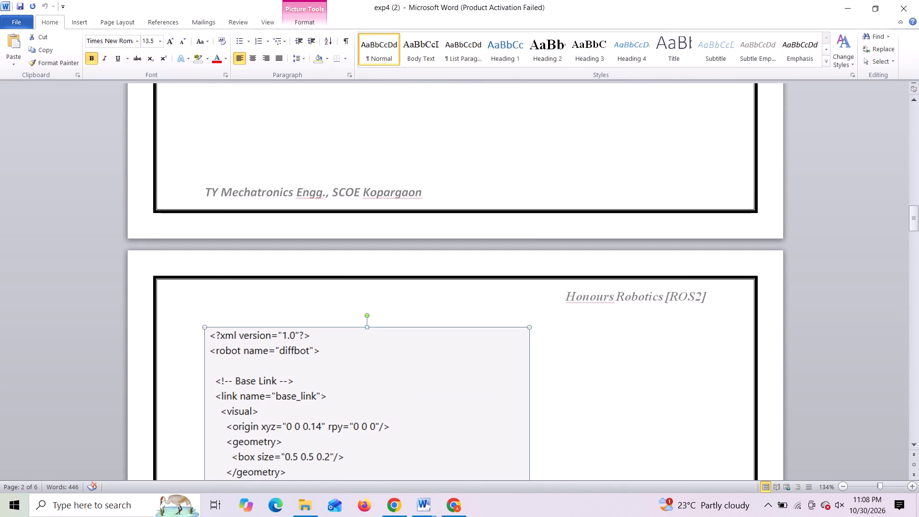
pyautogui.scroll(-3, 227, 336)
pyautogui.scroll(1, 227, 336)
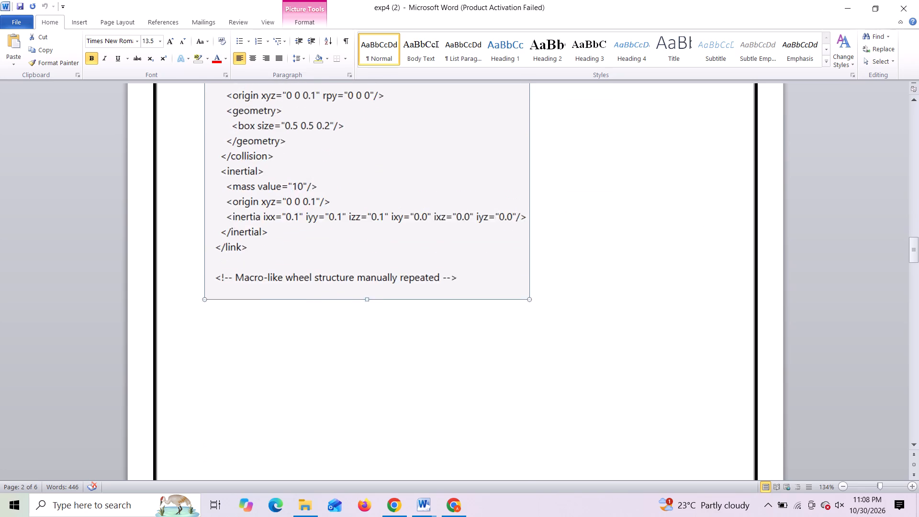
pyautogui.scroll(1, 227, 336)
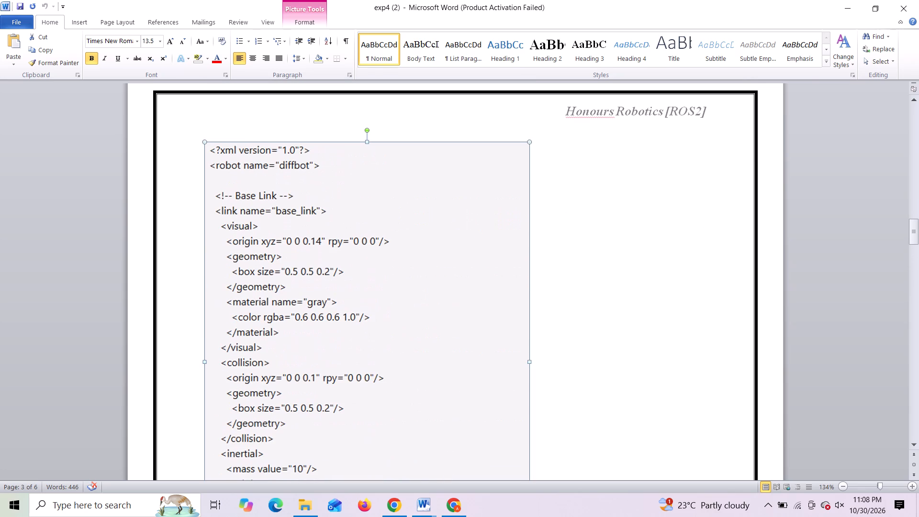
pyautogui.tripleClick(227, 336)
pyautogui.rightClick(227, 336)
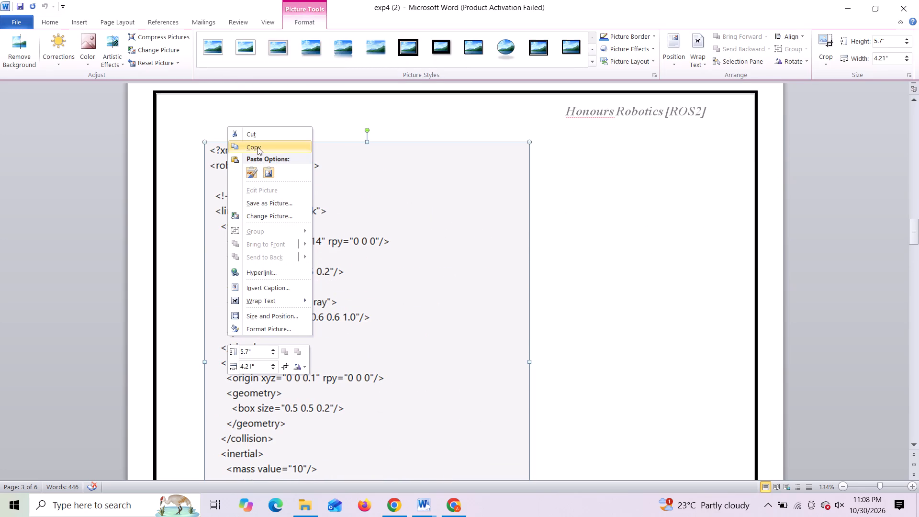
pyautogui.click(258, 146)
pyautogui.scroll(-3, 270, 325)
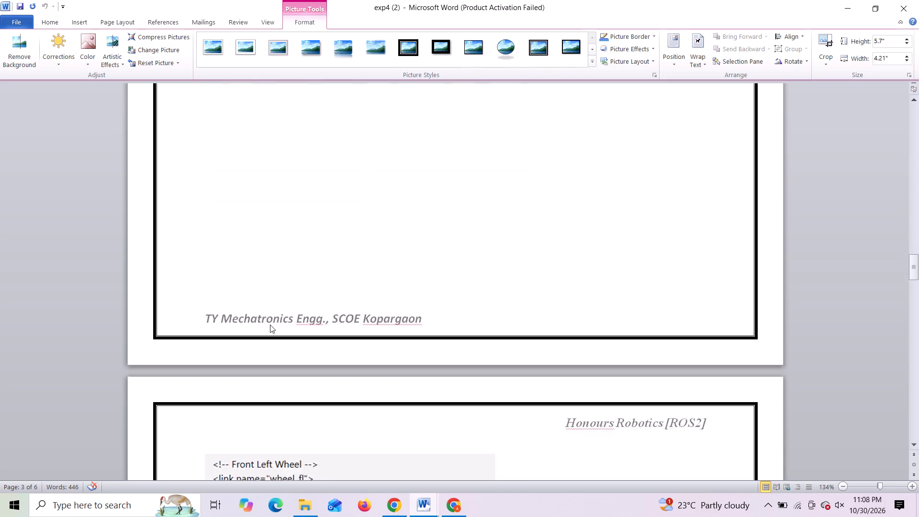
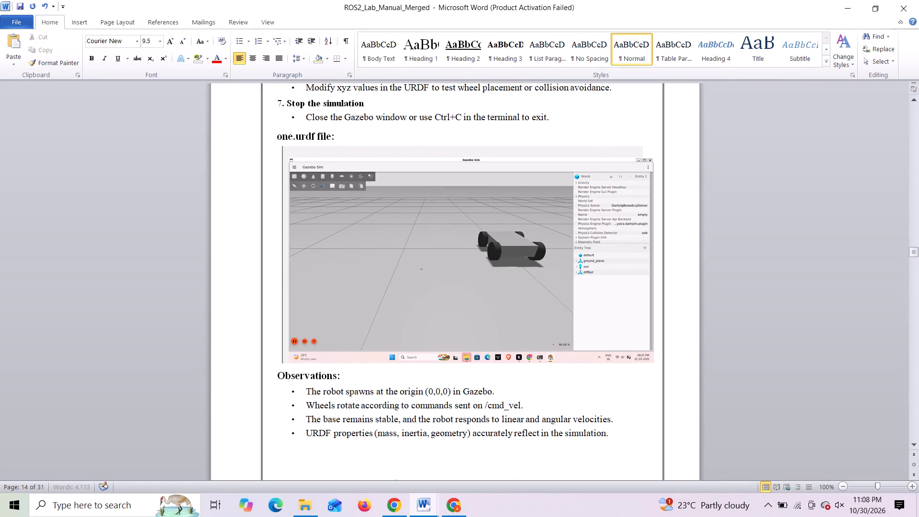
# Paste the copied diffbot URDF code picture directly below the "one.urdf file:" heading, before the Gazebo screenshot.
pyautogui.rightClick(492, 141)
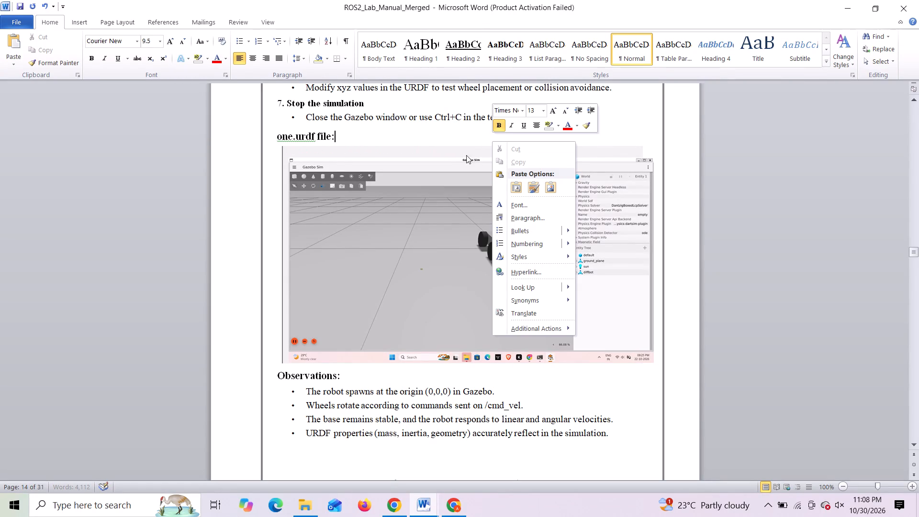
pyautogui.click(335, 157)
pyautogui.click(331, 152)
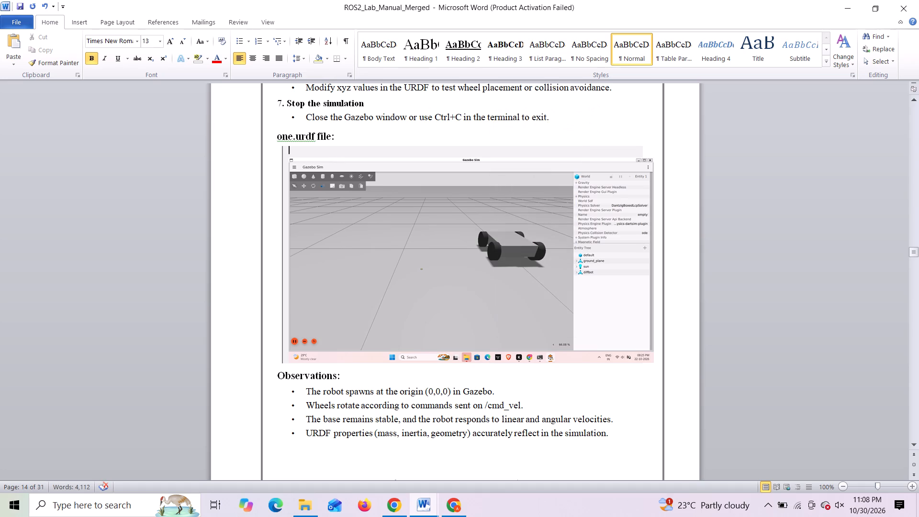
pyautogui.hotkey('ctrl', 'v')
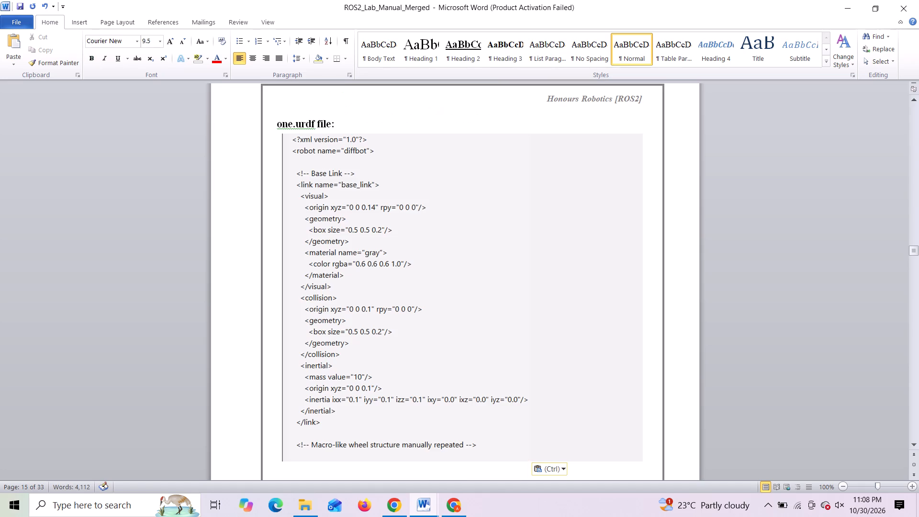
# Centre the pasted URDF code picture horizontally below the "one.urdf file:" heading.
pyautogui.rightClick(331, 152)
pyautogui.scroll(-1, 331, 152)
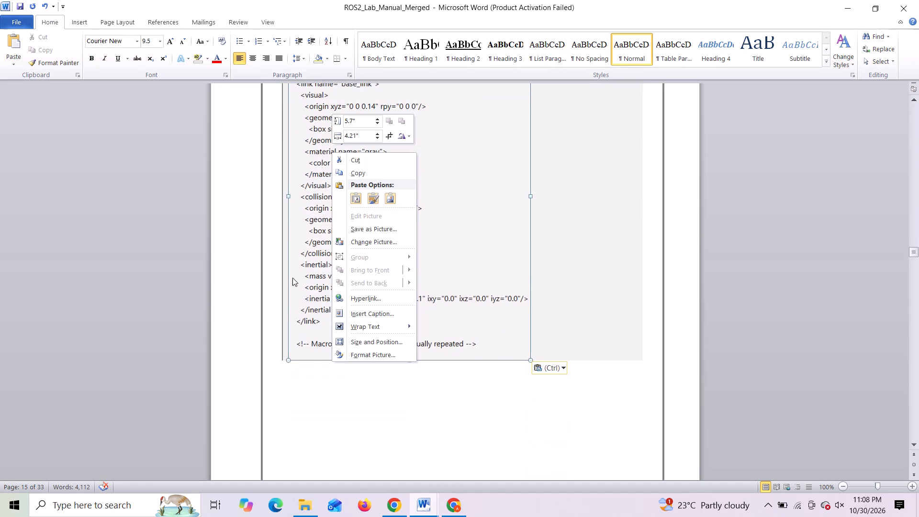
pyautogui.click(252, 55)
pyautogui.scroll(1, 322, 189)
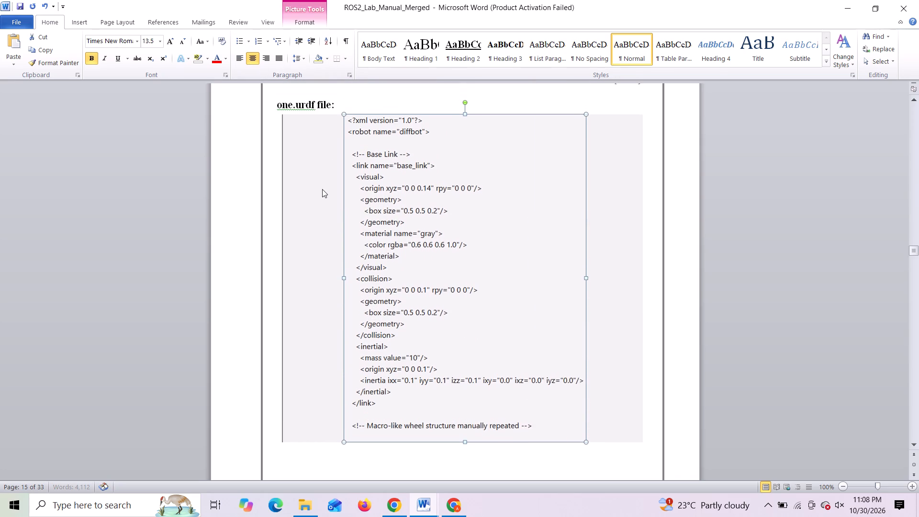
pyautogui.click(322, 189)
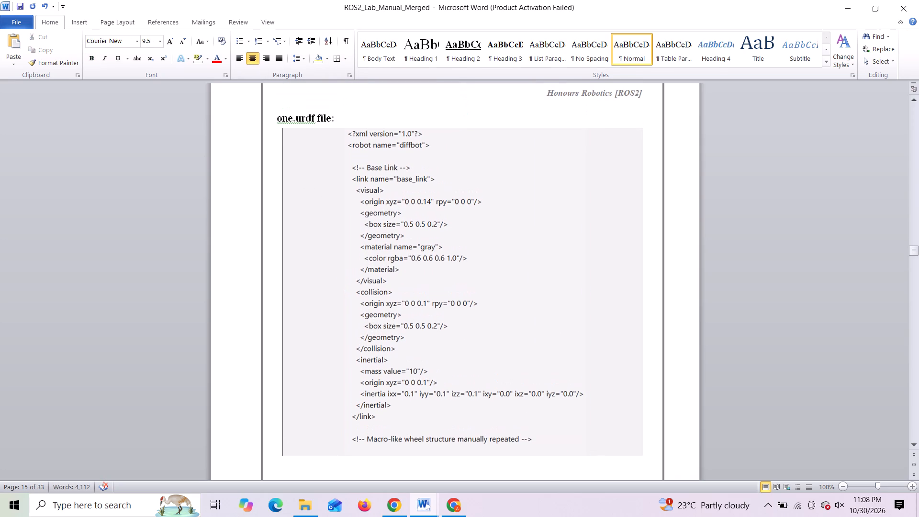
# Left-align the pasted URDF code picture below the "one.urdf file:" heading.
pyautogui.click(433, 233)
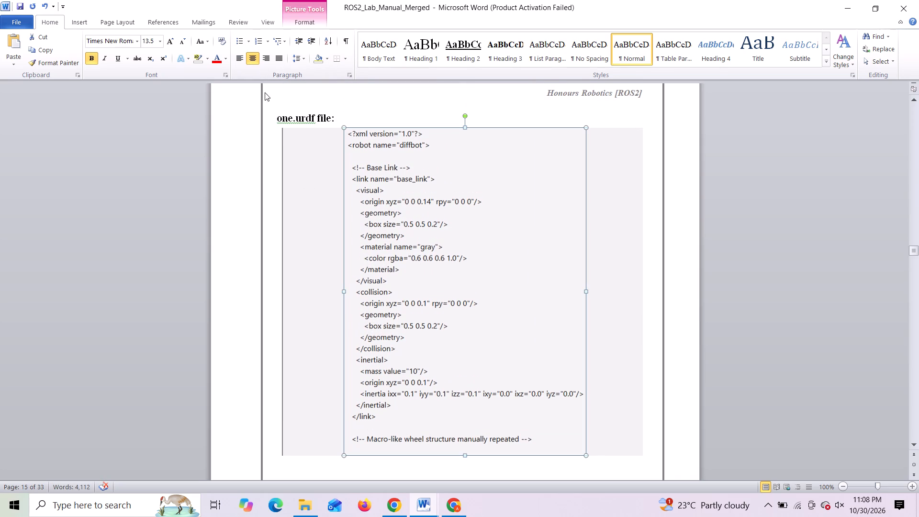
pyautogui.click(244, 54)
pyautogui.scroll(-1, 304, 175)
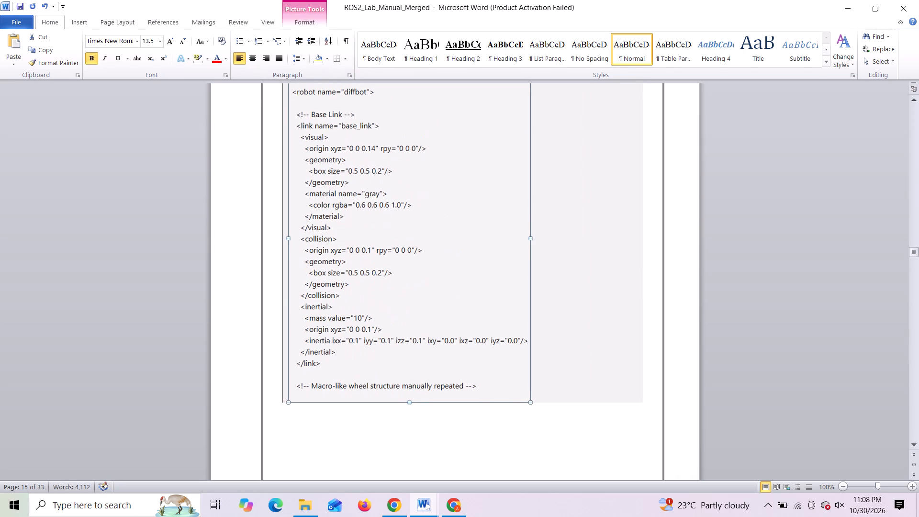
pyautogui.click(538, 388)
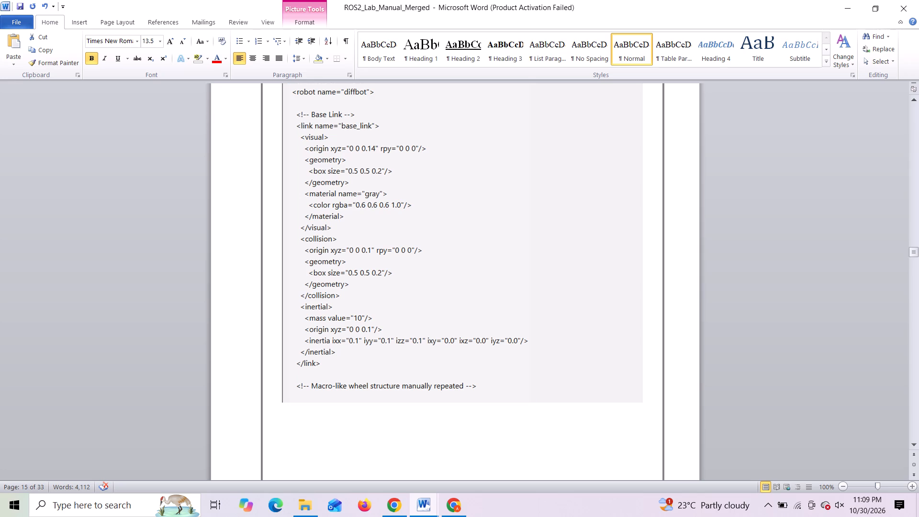
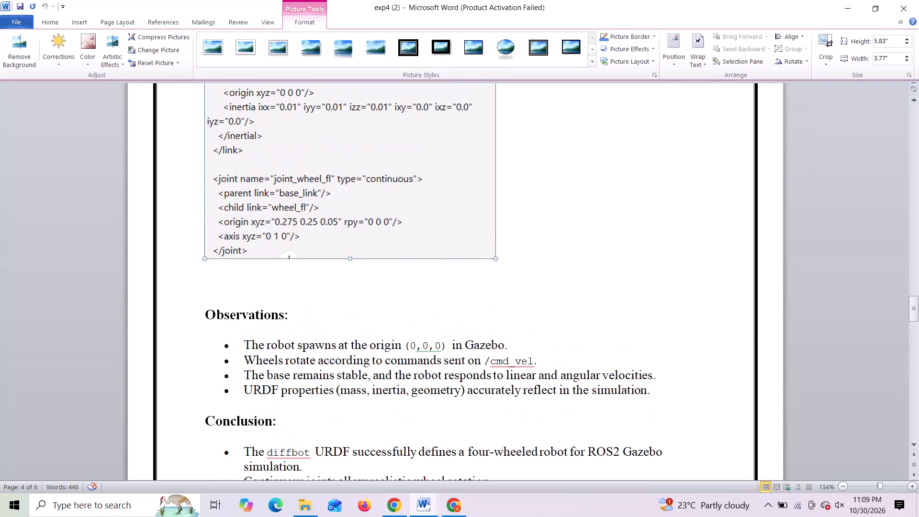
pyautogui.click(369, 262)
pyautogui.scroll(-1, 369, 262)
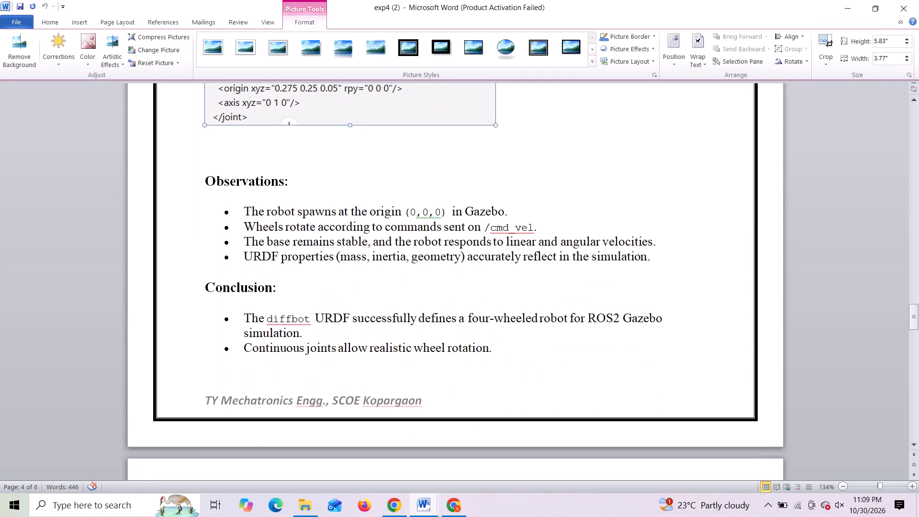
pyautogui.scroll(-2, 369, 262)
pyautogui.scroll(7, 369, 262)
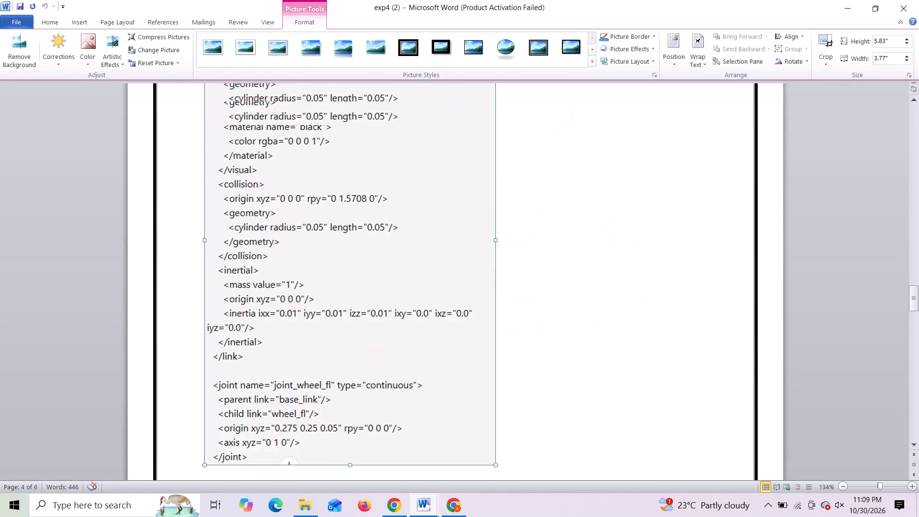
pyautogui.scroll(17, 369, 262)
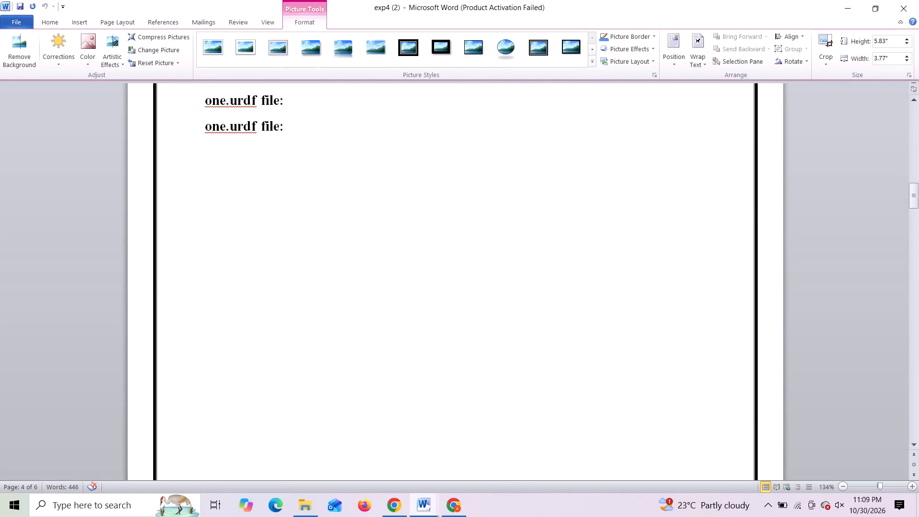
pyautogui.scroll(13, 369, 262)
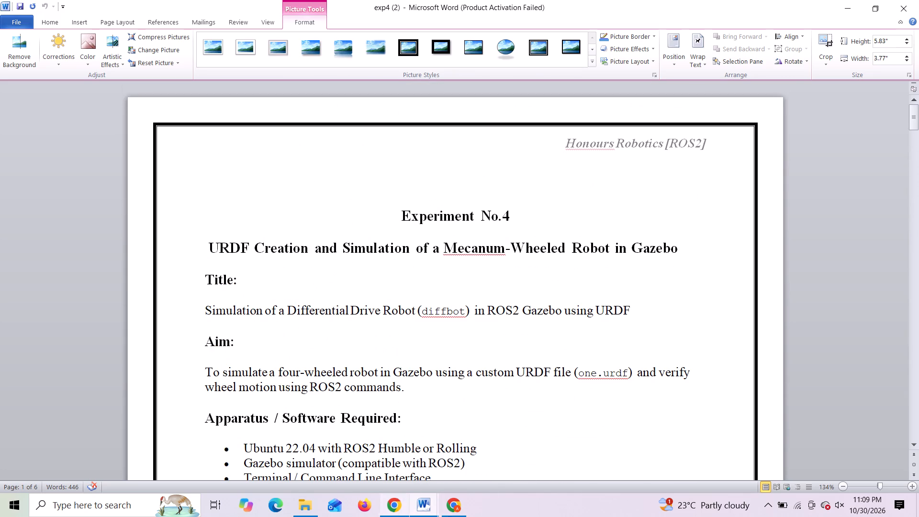
# Switch to ROS2_Lab_Manual_Merged and paste the copied Front Left Wheel URDF code picture on the line below the Base Link code picture.
pyautogui.click(426, 503)
pyautogui.click(426, 503)
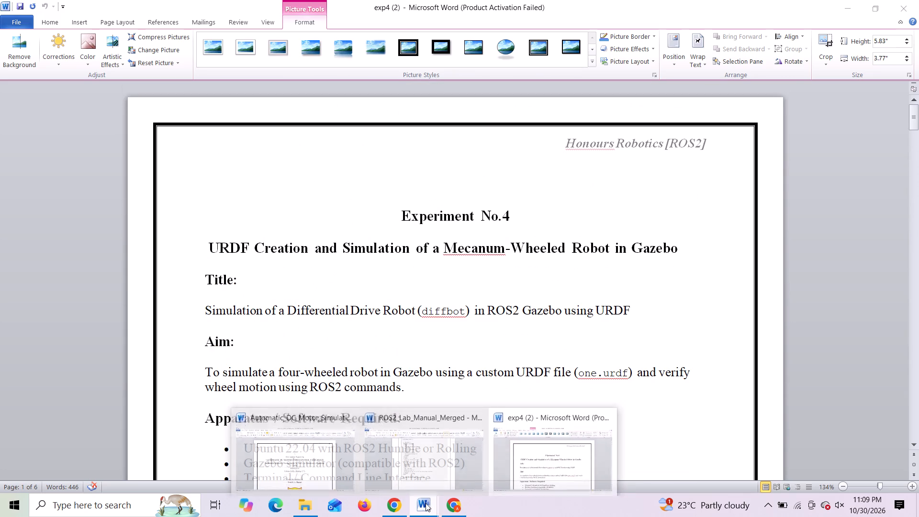
pyautogui.click(424, 502)
pyautogui.click(425, 481)
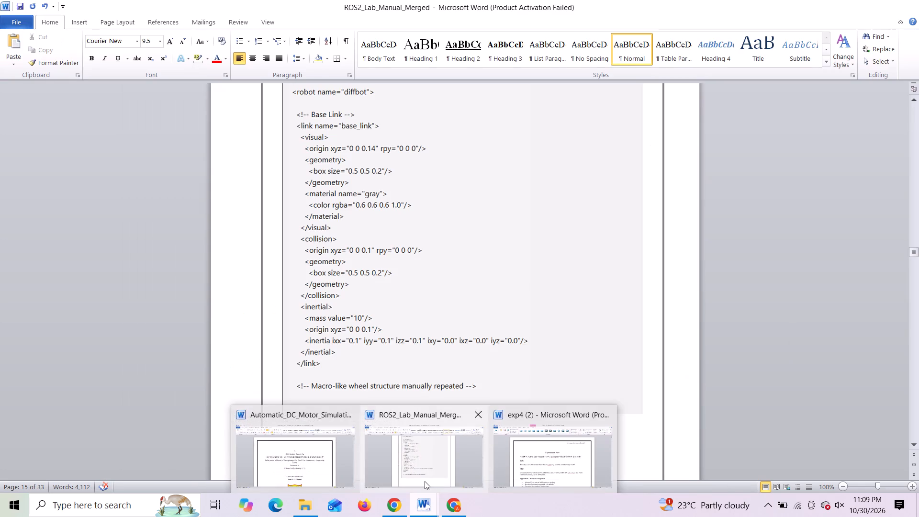
pyautogui.rightClick(391, 412)
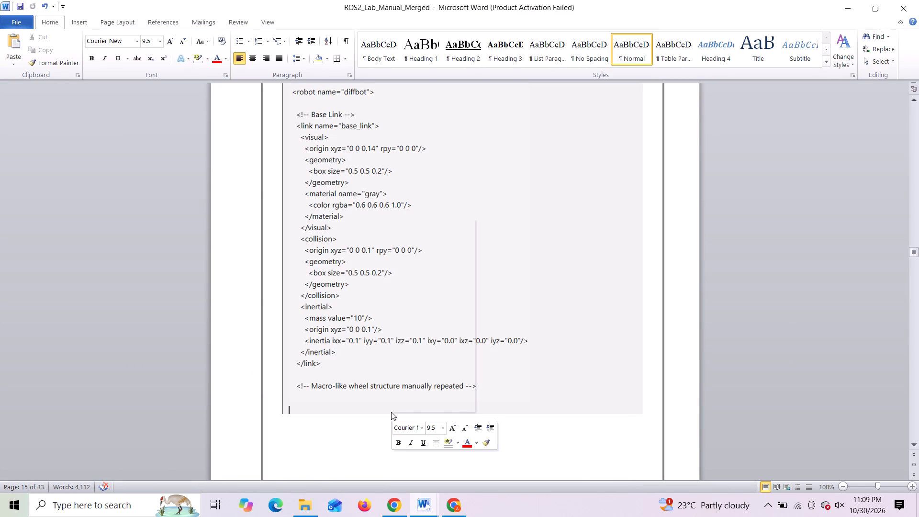
pyautogui.click(290, 410)
pyautogui.hotkey('ctrl', 'v')
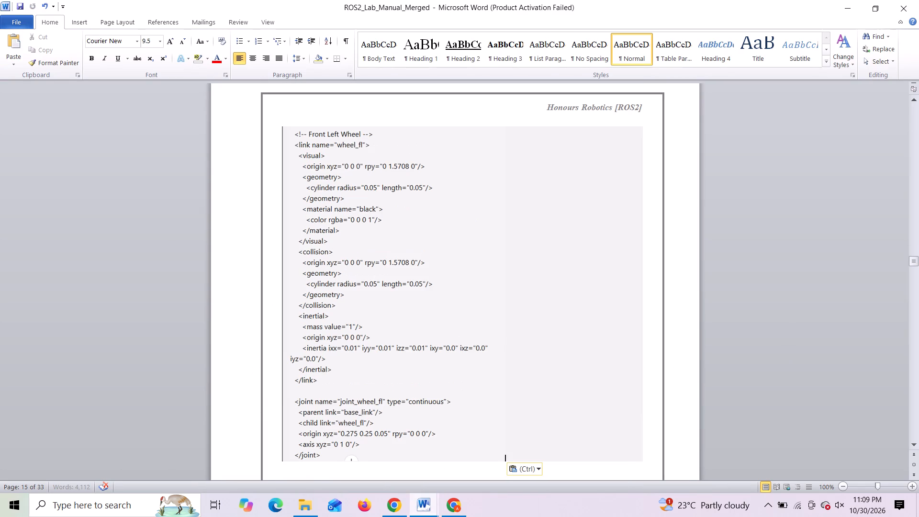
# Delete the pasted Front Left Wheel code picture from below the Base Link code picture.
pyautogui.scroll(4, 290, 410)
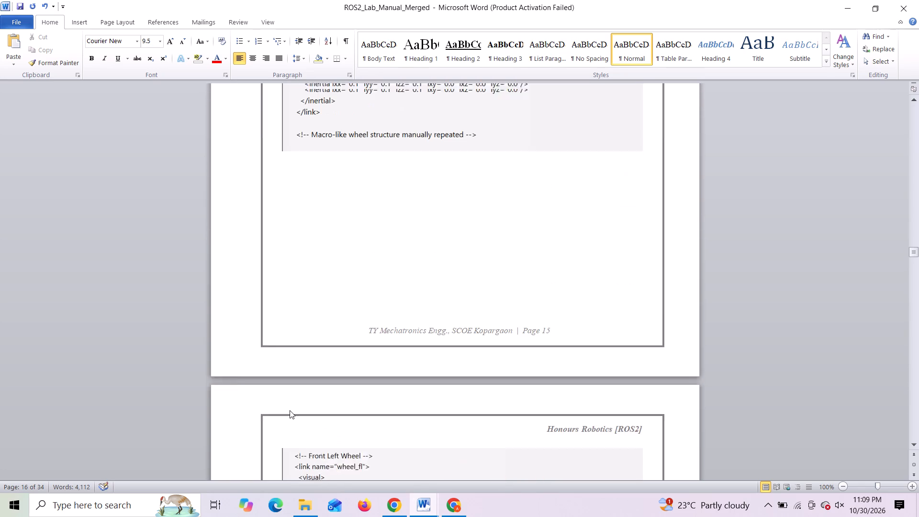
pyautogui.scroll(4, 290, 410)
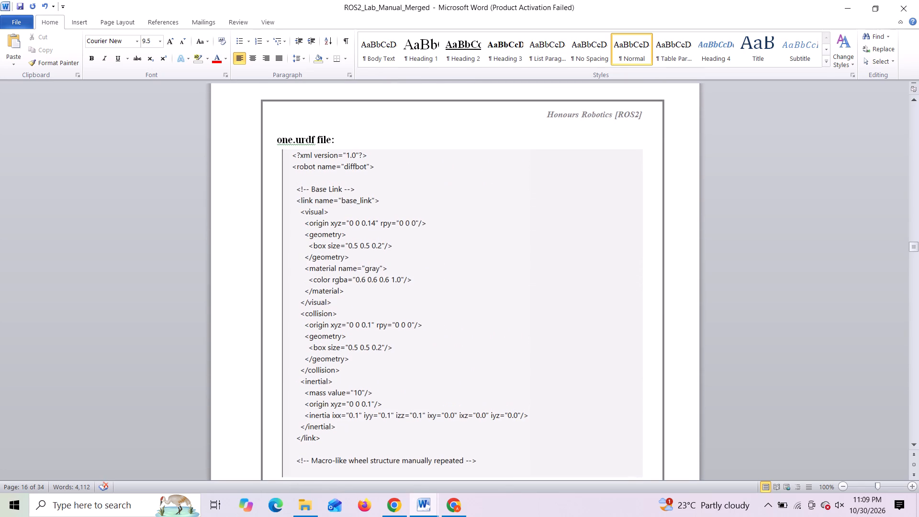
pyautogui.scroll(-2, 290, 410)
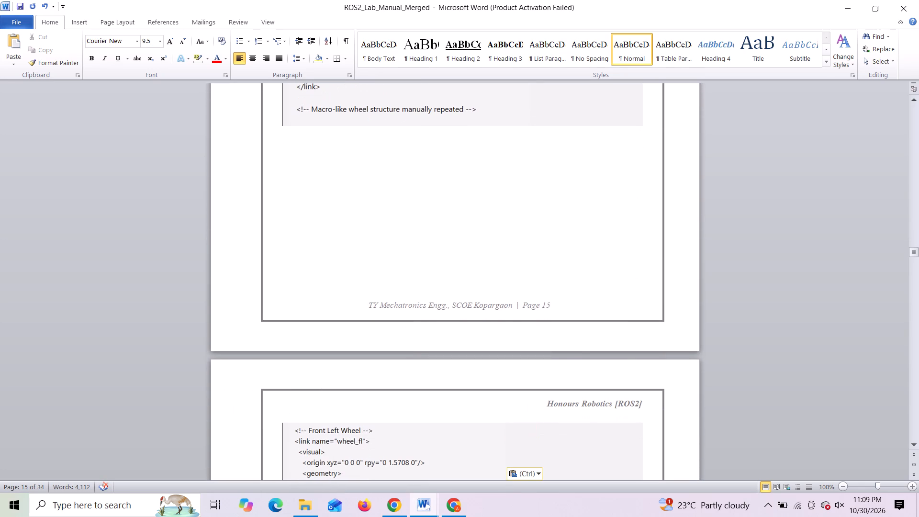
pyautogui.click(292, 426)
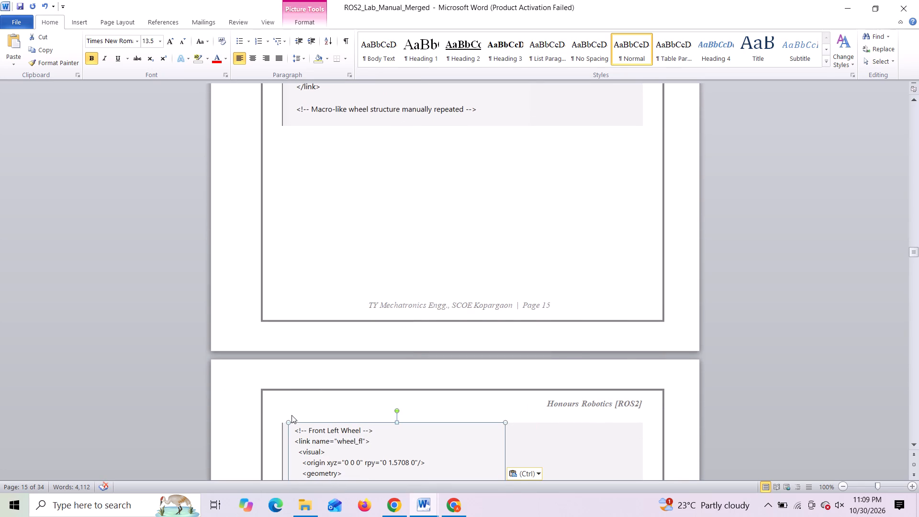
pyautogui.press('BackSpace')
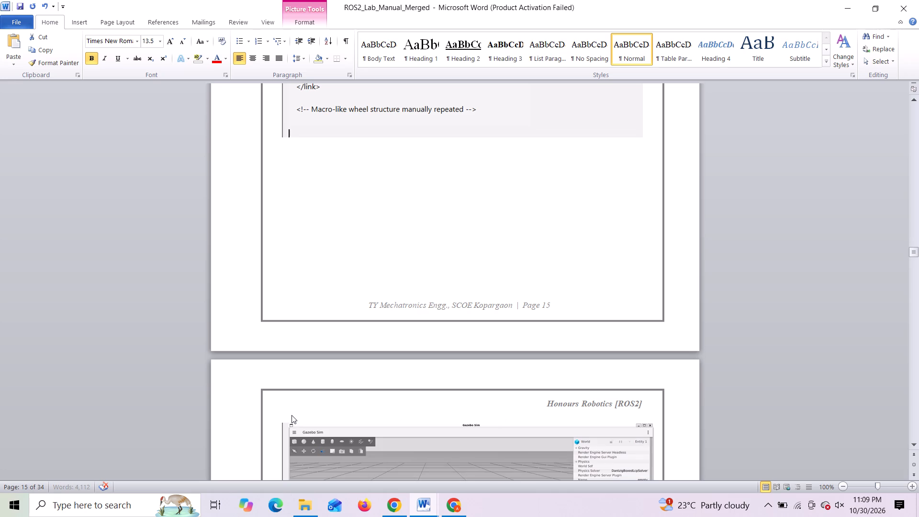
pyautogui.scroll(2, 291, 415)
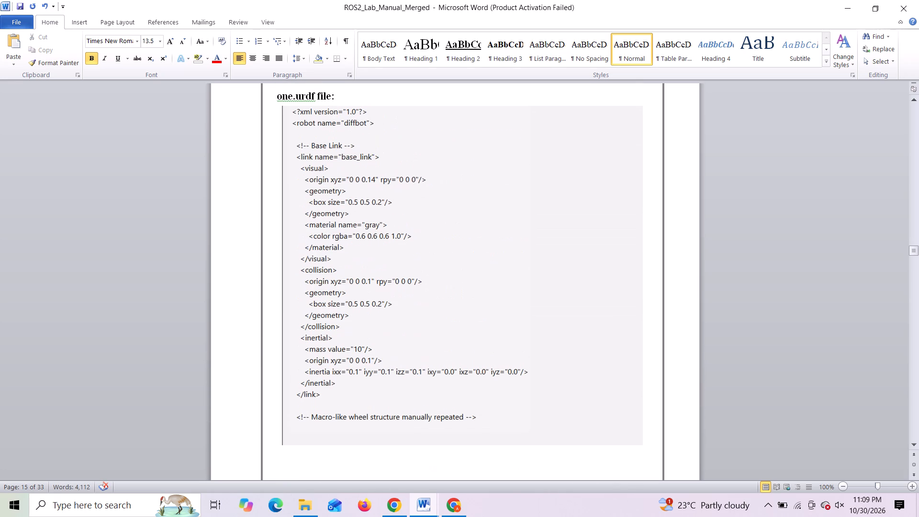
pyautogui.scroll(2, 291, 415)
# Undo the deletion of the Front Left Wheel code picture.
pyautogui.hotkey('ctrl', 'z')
# Shrink the Base Link code picture under the "one.urdf file:" heading slightly, keeping its proportions.
pyautogui.scroll(-2, 291, 415)
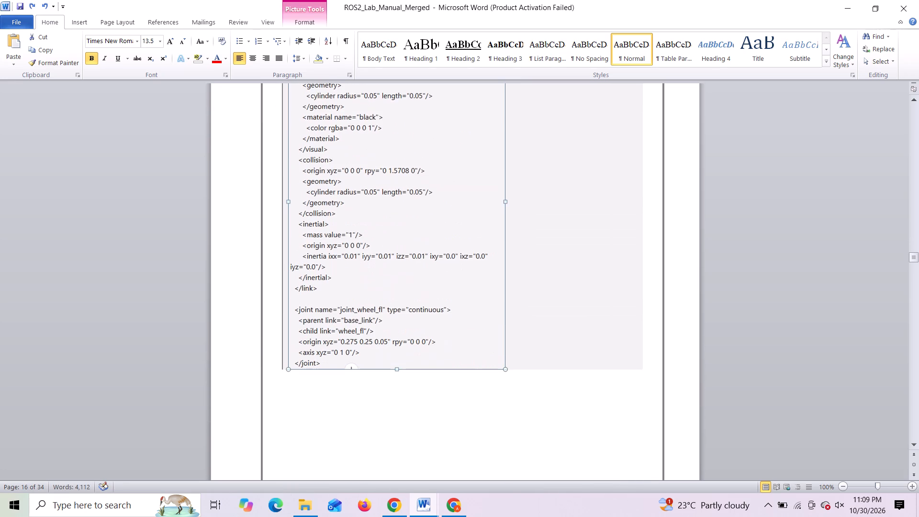
pyautogui.scroll(-2, 291, 415)
pyautogui.scroll(6, 291, 415)
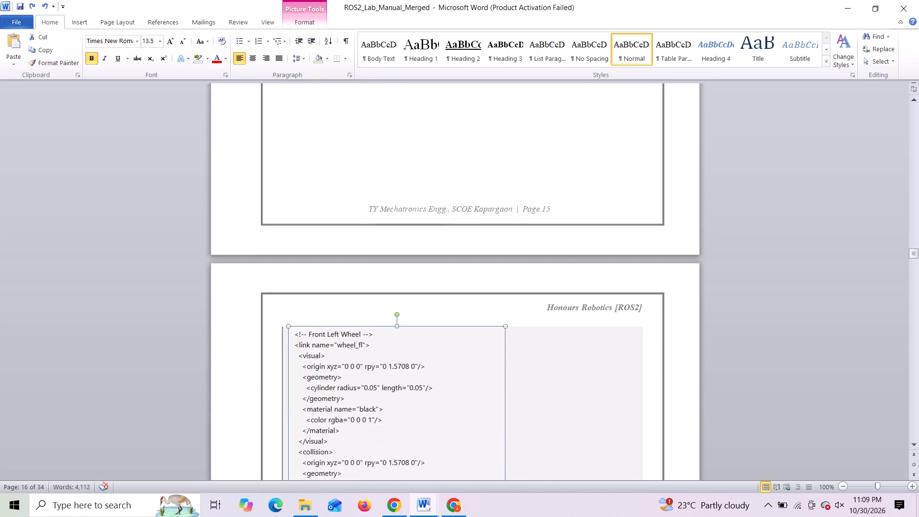
pyautogui.scroll(7, 291, 415)
pyautogui.scroll(-1, 291, 415)
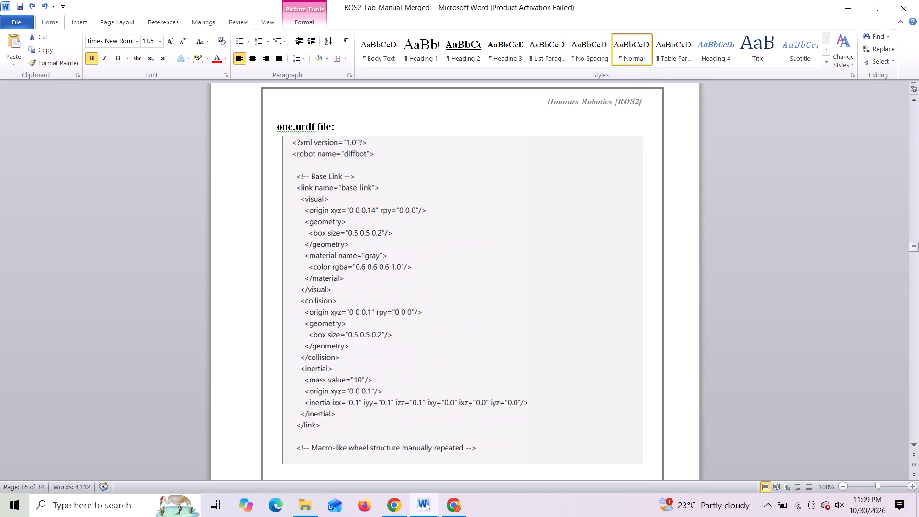
pyautogui.scroll(-1, 291, 415)
pyautogui.click(377, 411)
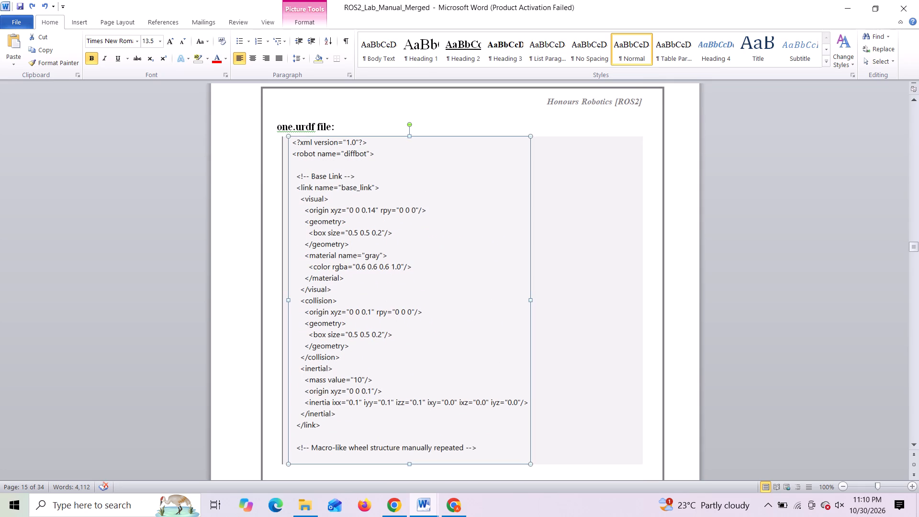
pyautogui.rightClick(375, 417)
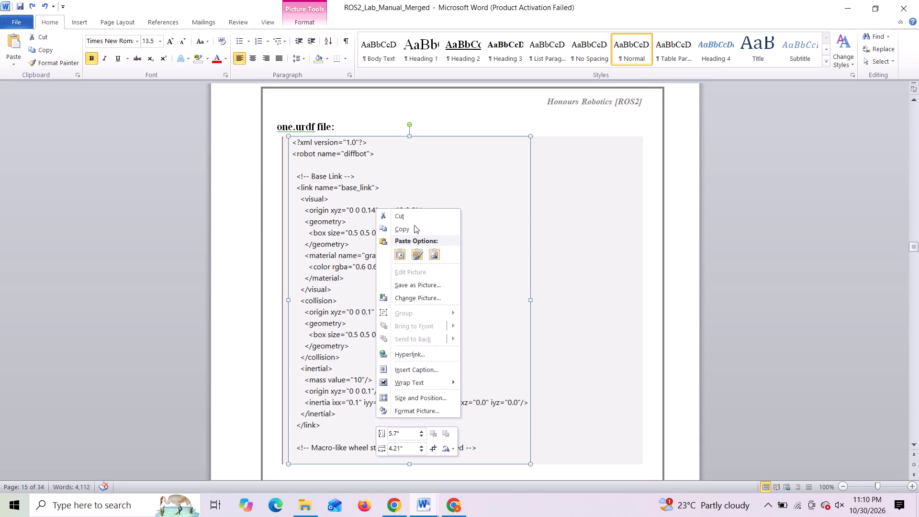
pyautogui.scroll(-1, 320, 283)
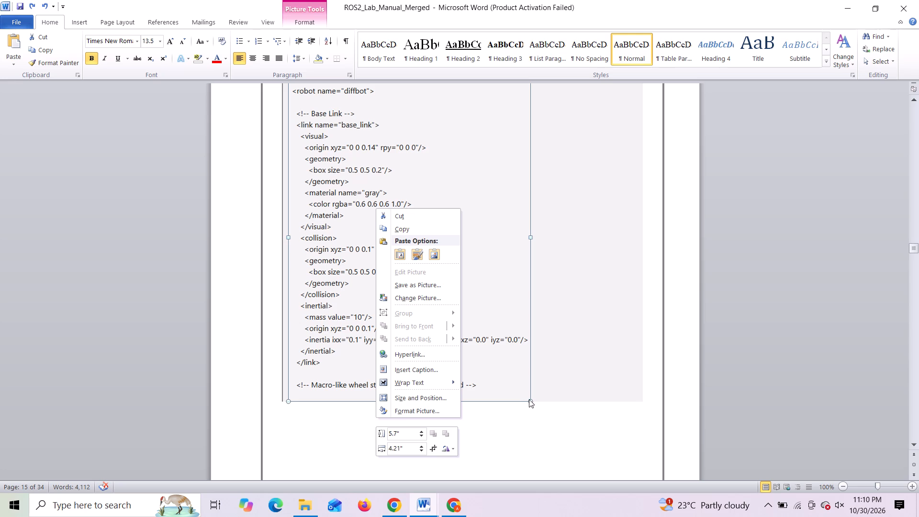
pyautogui.moveTo(529, 399); pyautogui.dragTo(517, 372)
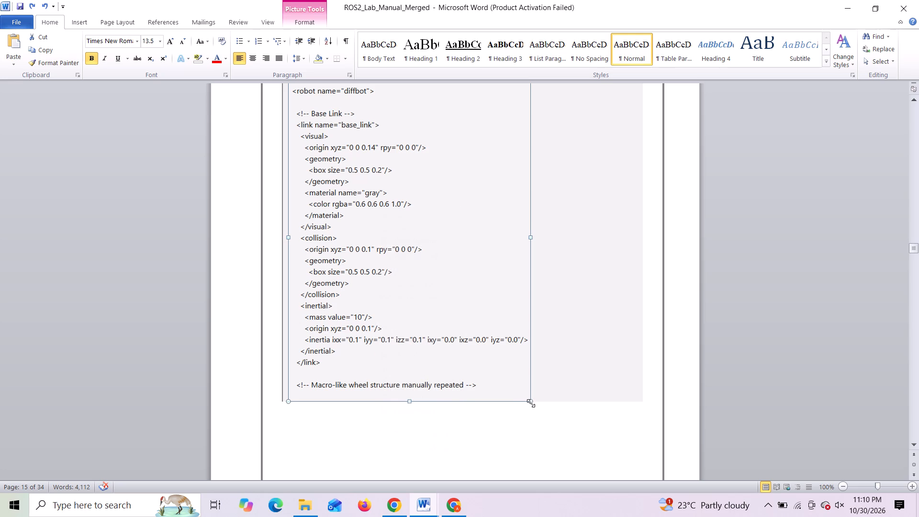
pyautogui.moveTo(531, 403); pyautogui.dragTo(509, 358)
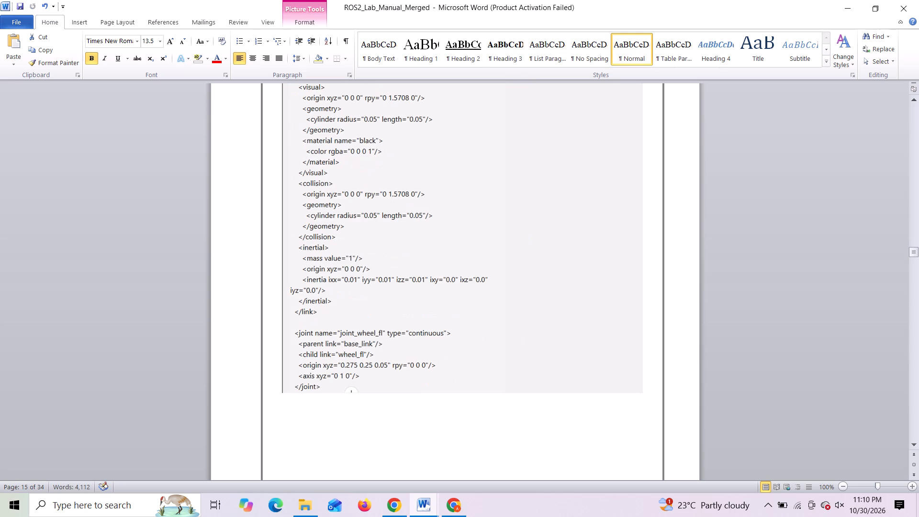
# Shrink the Front Left Wheel code picture proportionally so the Gazebo screenshot fits below it on the same page.
pyautogui.click(477, 358)
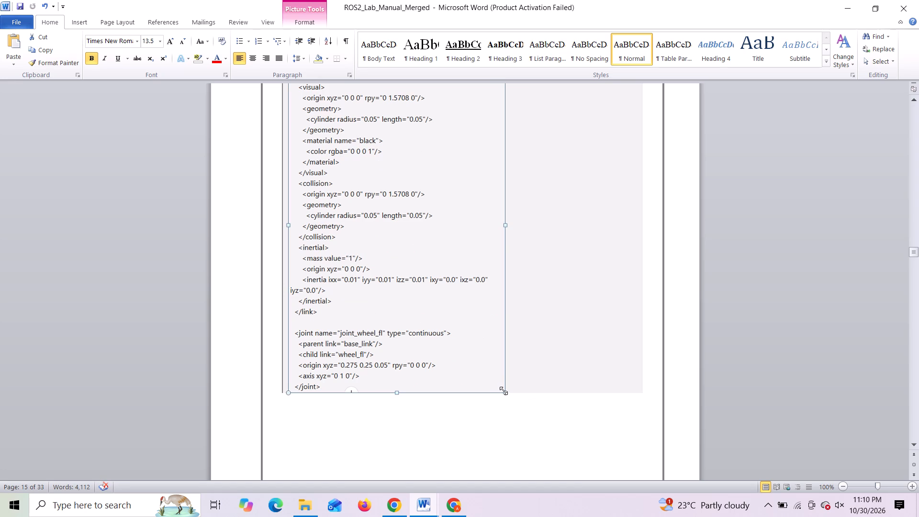
pyautogui.moveTo(504, 391); pyautogui.dragTo(473, 340)
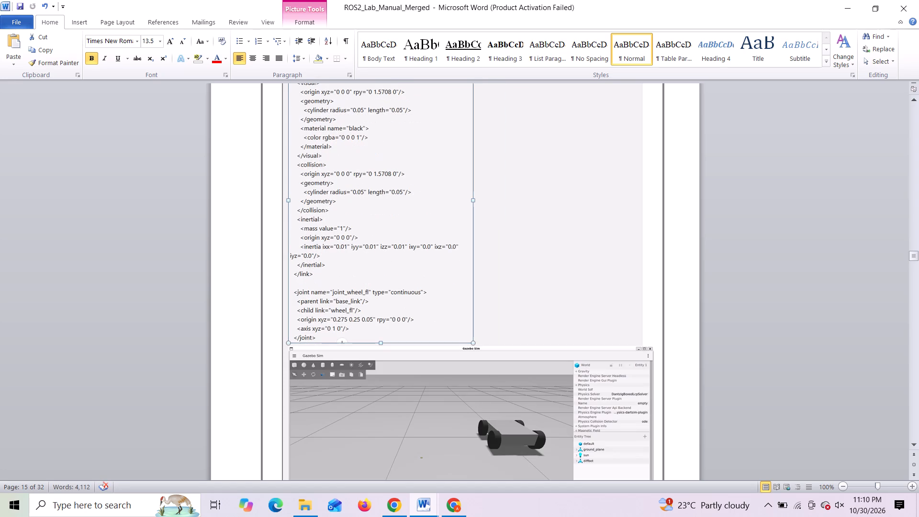
# Shrink the Base Link code picture further in proportion, making room below it on page 14.
pyautogui.scroll(5, 401, 298)
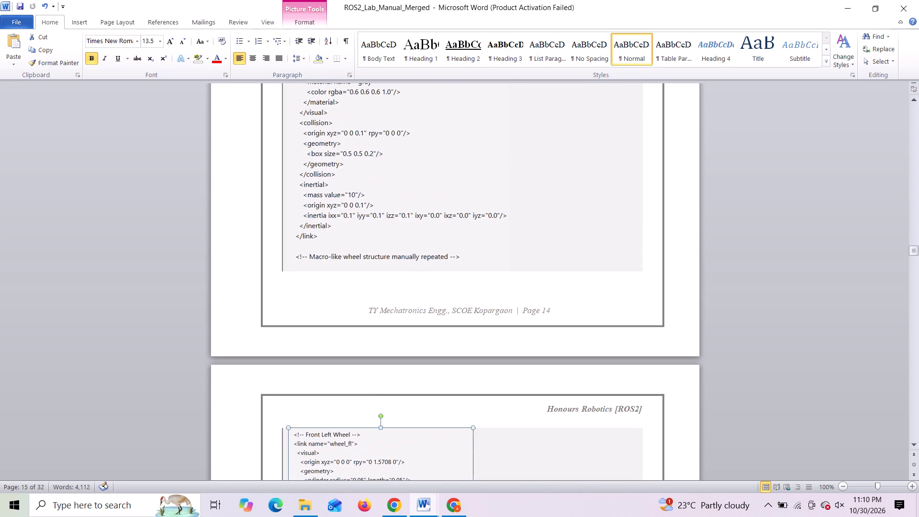
pyautogui.scroll(4, 406, 244)
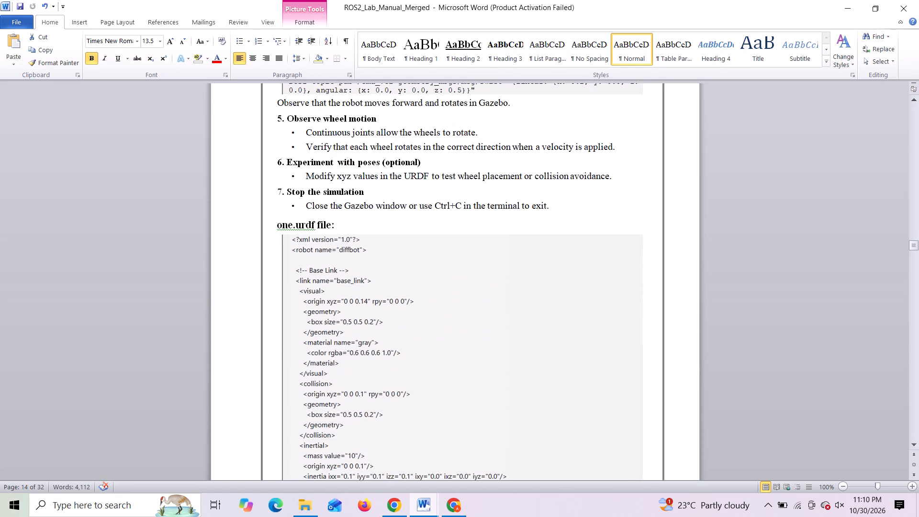
pyautogui.rightClick(406, 244)
pyautogui.scroll(-1, 406, 244)
pyautogui.click(346, 295)
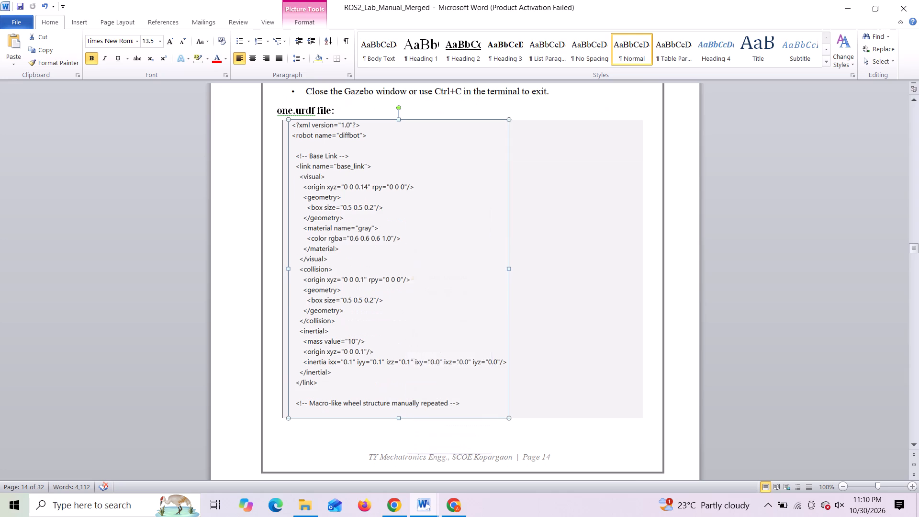
pyautogui.scroll(-4, 346, 295)
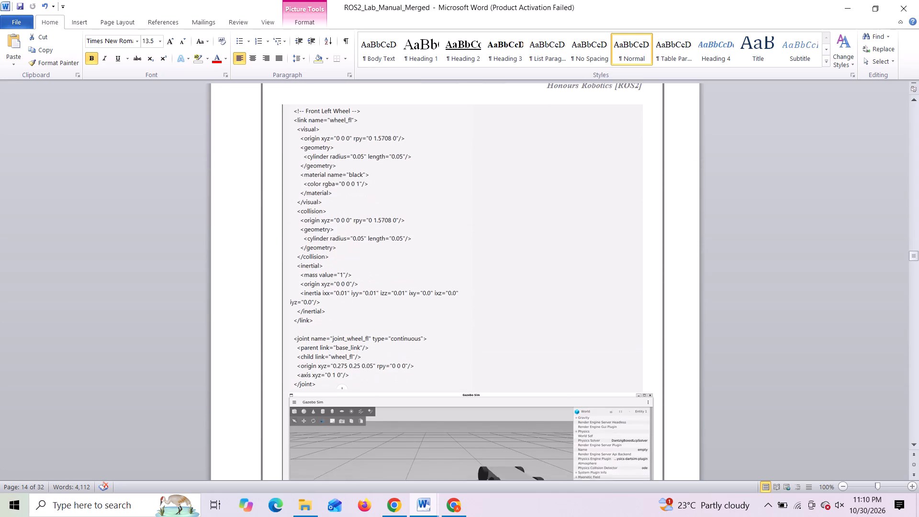
pyautogui.scroll(-5, 346, 295)
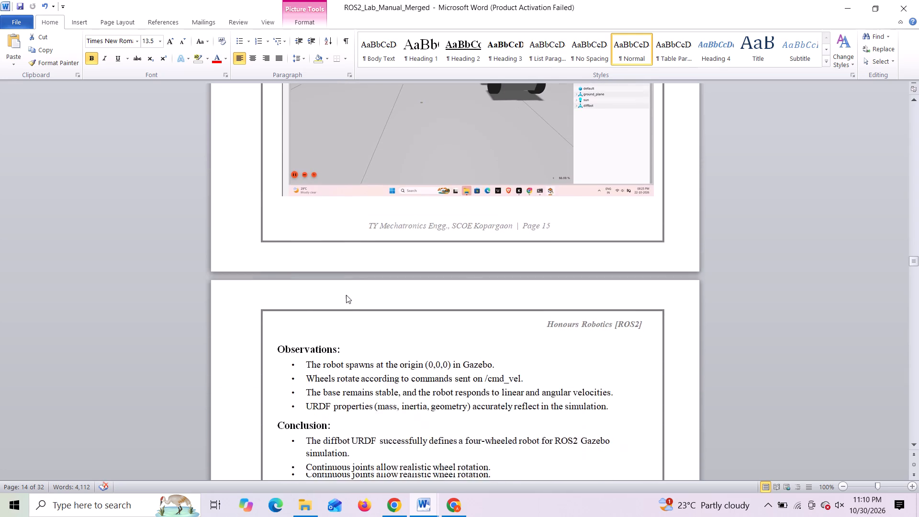
pyautogui.scroll(-3, 346, 295)
pyautogui.scroll(3, 346, 295)
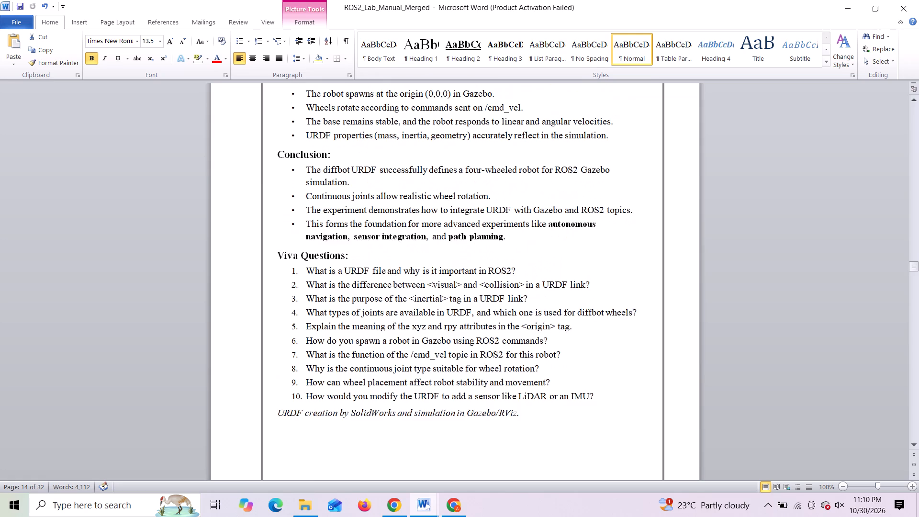
pyautogui.scroll(8, 346, 295)
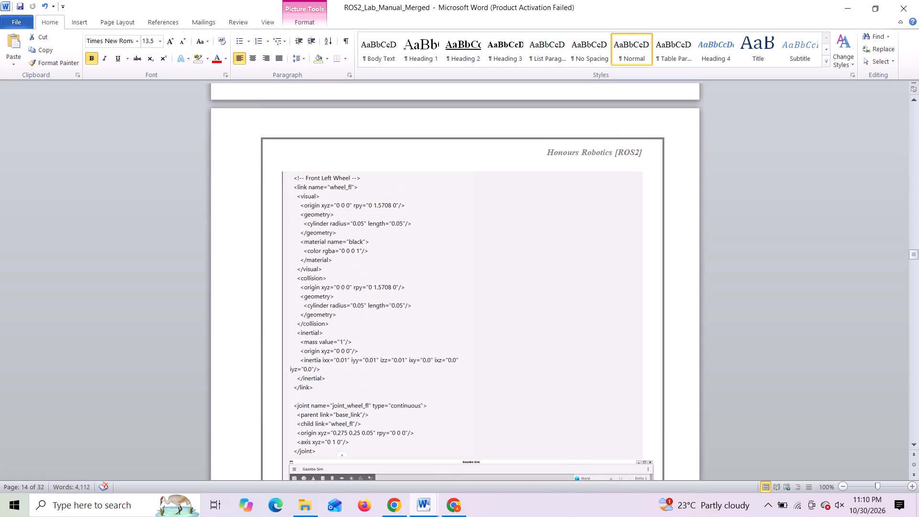
pyautogui.scroll(6, 346, 295)
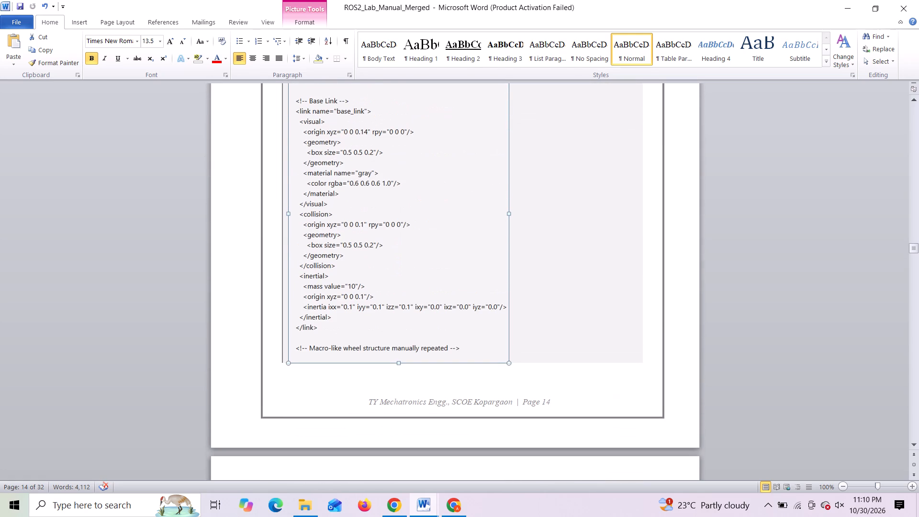
pyautogui.moveTo(510, 365); pyautogui.dragTo(469, 302)
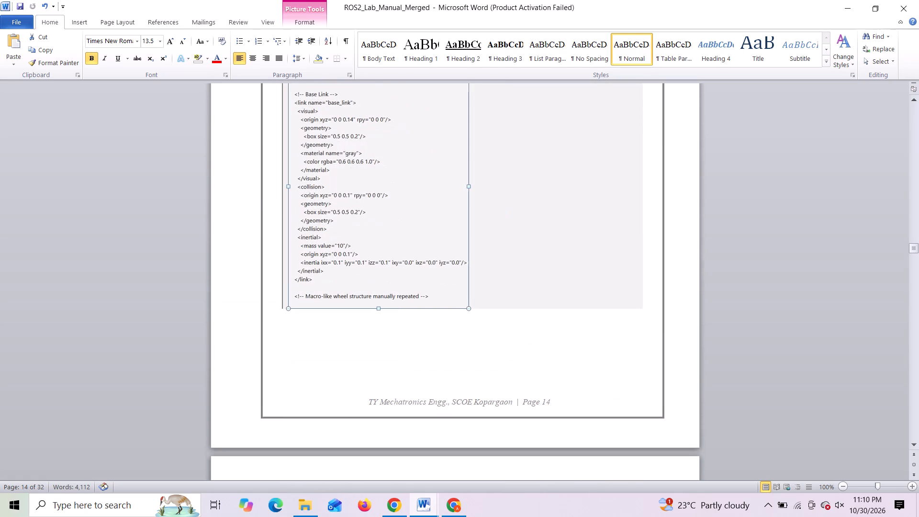
pyautogui.scroll(3, 429, 260)
pyautogui.scroll(-1, 429, 260)
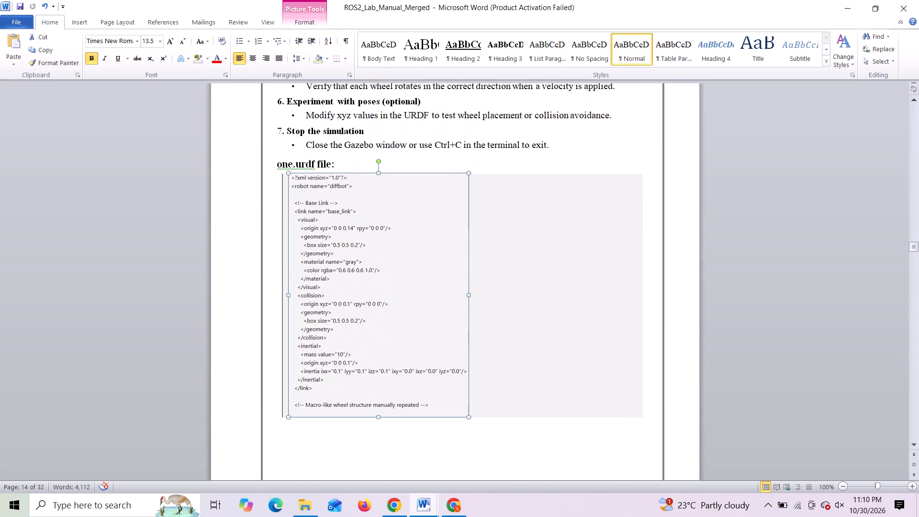
pyautogui.scroll(-1, 429, 260)
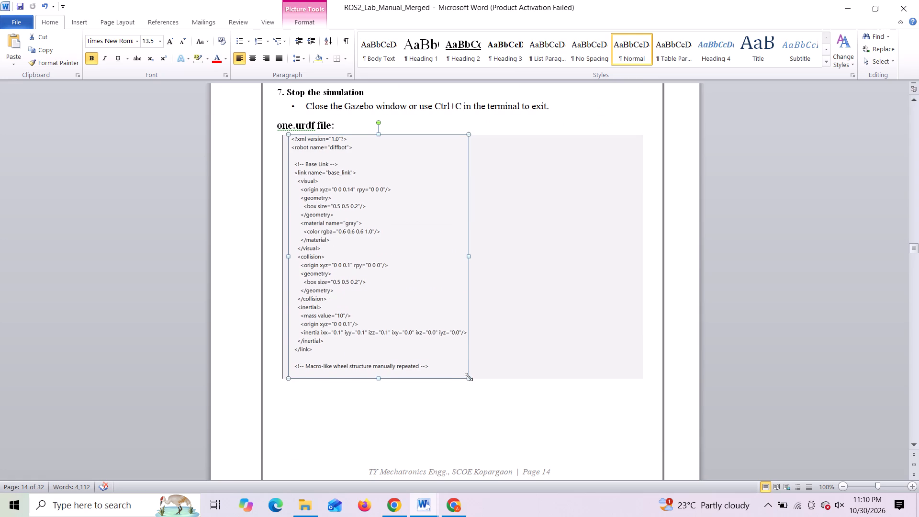
# Enlarge the Base Link code picture in proportion so it fills most of the space under the "one.urdf file:" heading on page 14.
pyautogui.moveTo(469, 377); pyautogui.dragTo(482, 419)
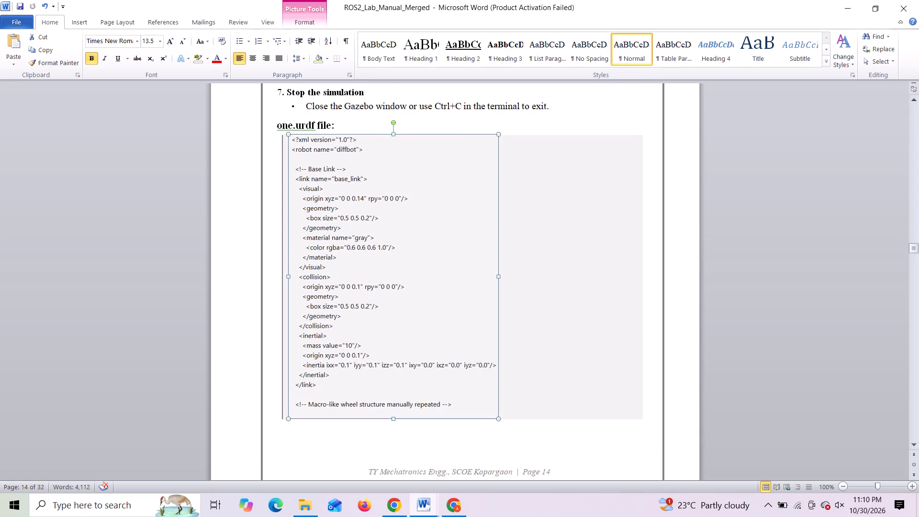
pyautogui.moveTo(497, 417); pyautogui.dragTo(507, 496)
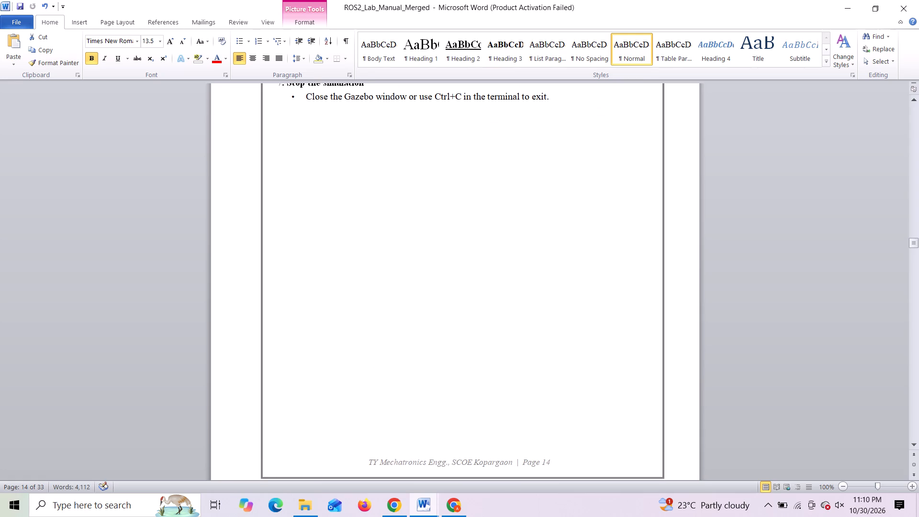
pyautogui.scroll(-3, 474, 370)
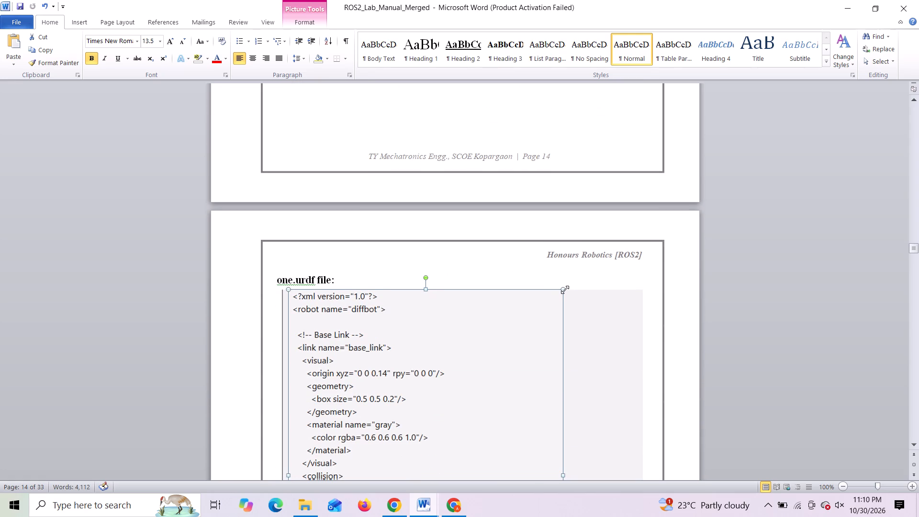
pyautogui.moveTo(565, 290); pyautogui.dragTo(529, 318)
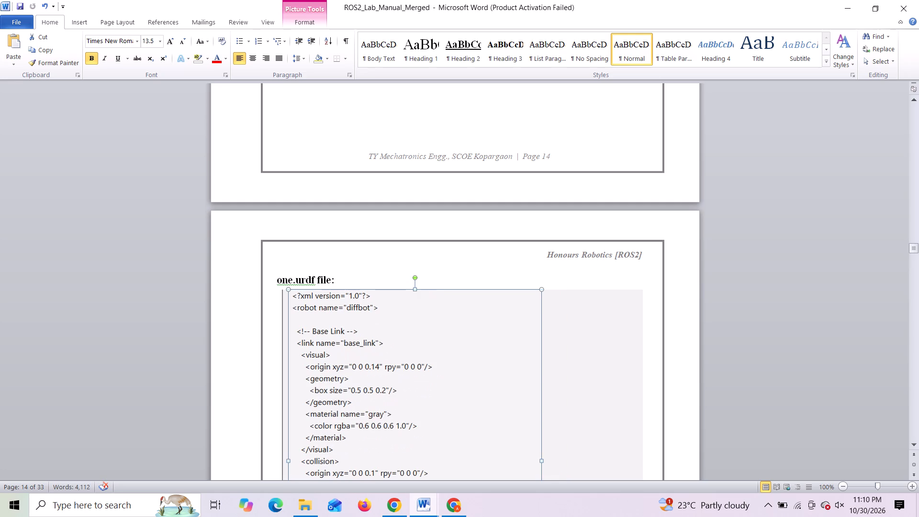
pyautogui.moveTo(542, 290); pyautogui.dragTo(535, 298)
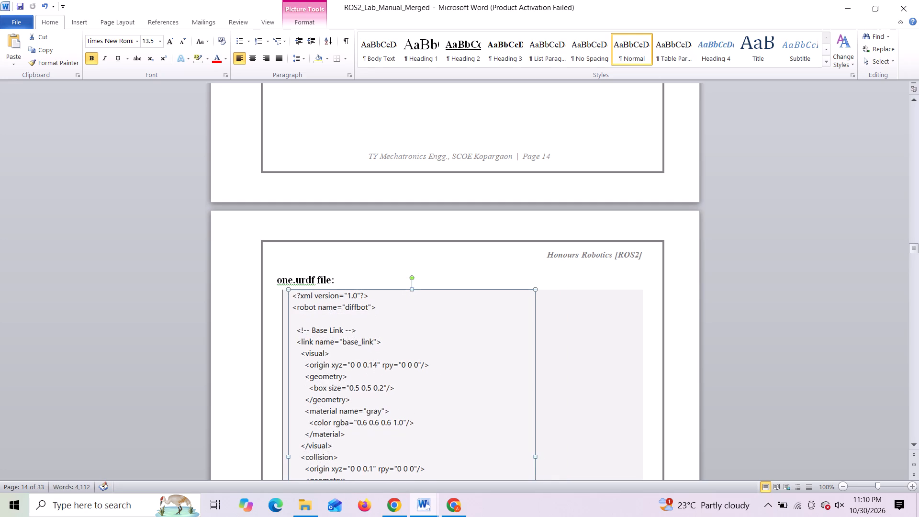
pyautogui.moveTo(533, 289); pyautogui.dragTo(514, 300)
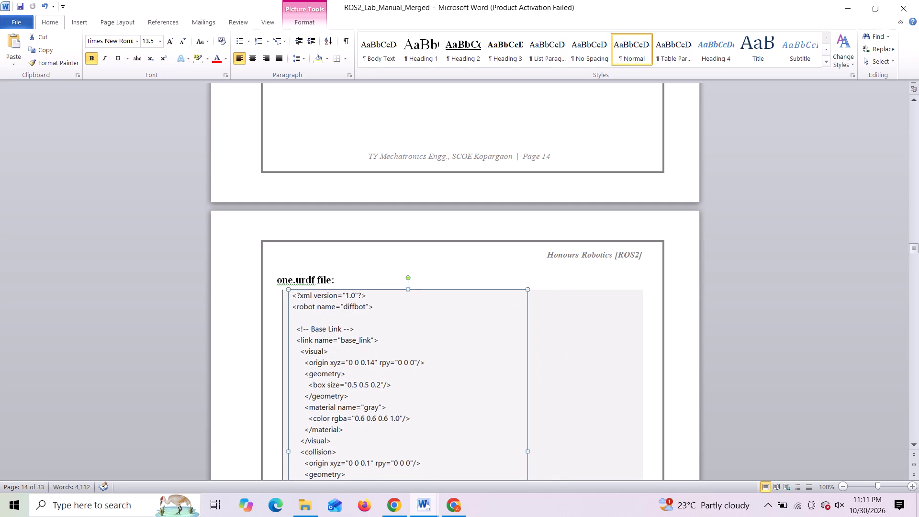
pyautogui.moveTo(529, 290); pyautogui.dragTo(485, 311)
pyautogui.scroll(3, 443, 276)
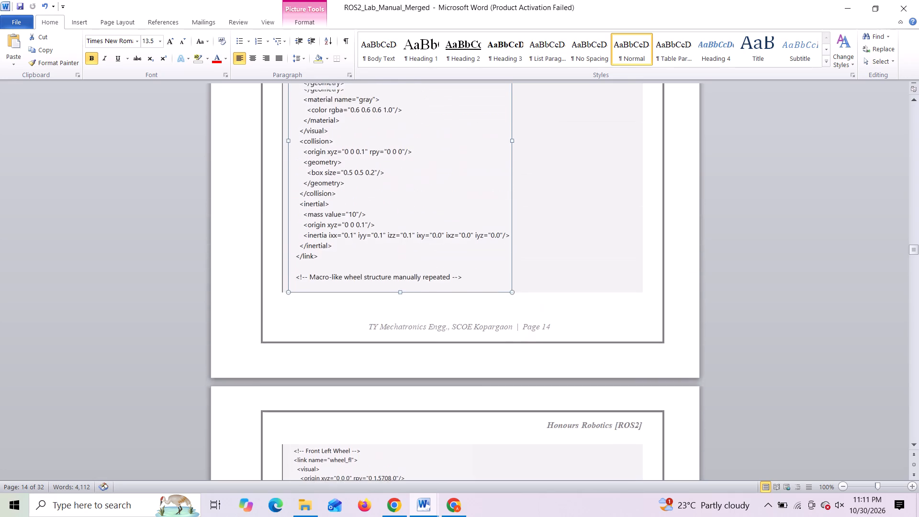
pyautogui.scroll(3, 443, 276)
pyautogui.click(528, 268)
# Review how the Base Link and Front Left Wheel code pictures and the Gazebo screenshot sit on pages 14 and 15.
pyautogui.scroll(-1, 528, 268)
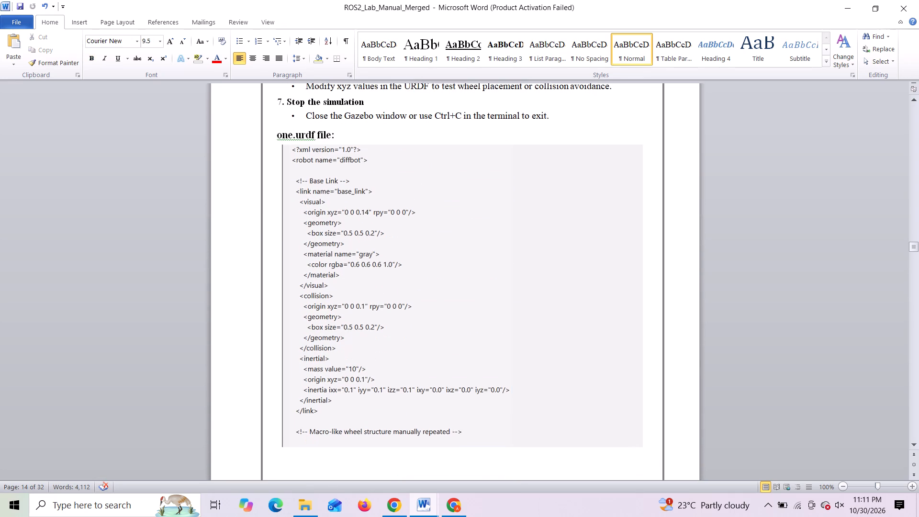
pyautogui.scroll(-6, 528, 268)
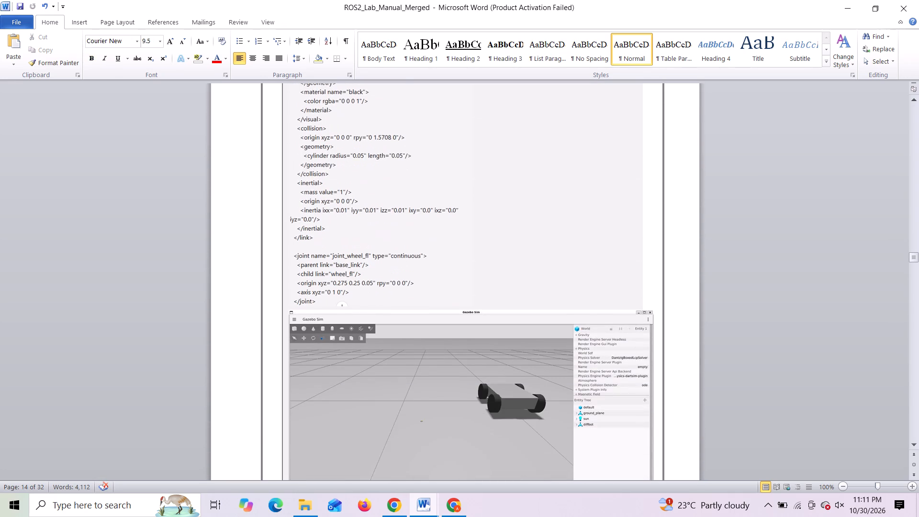
pyautogui.scroll(-1, 528, 268)
pyautogui.scroll(1, 528, 268)
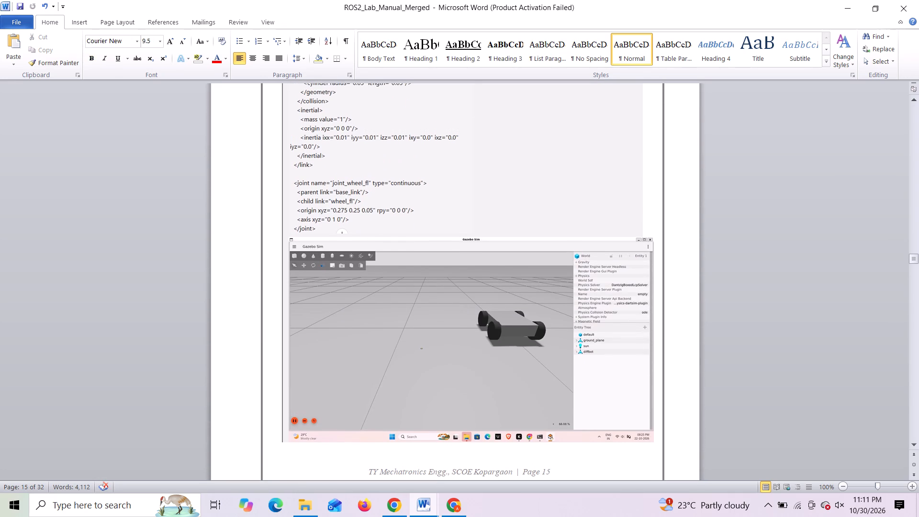
pyautogui.click(364, 211)
pyautogui.scroll(2, 364, 211)
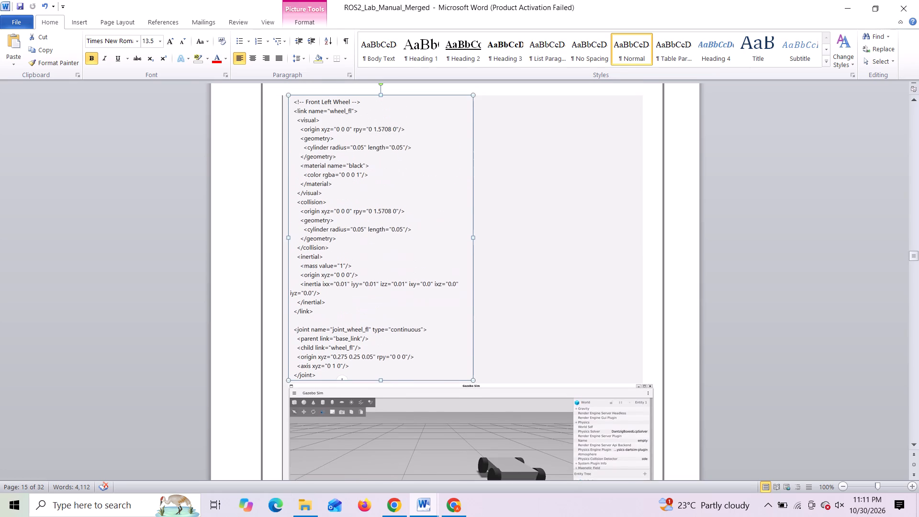
pyautogui.scroll(3, 364, 211)
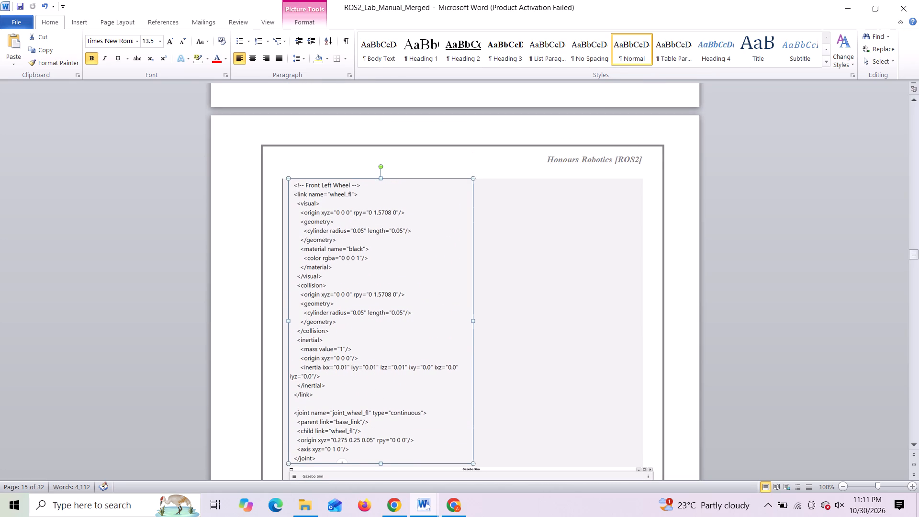
pyautogui.click(315, 158)
# Insert a blank line between the "one.urdf file:" heading and the Base Link code picture on page 14.
pyautogui.scroll(3, 315, 158)
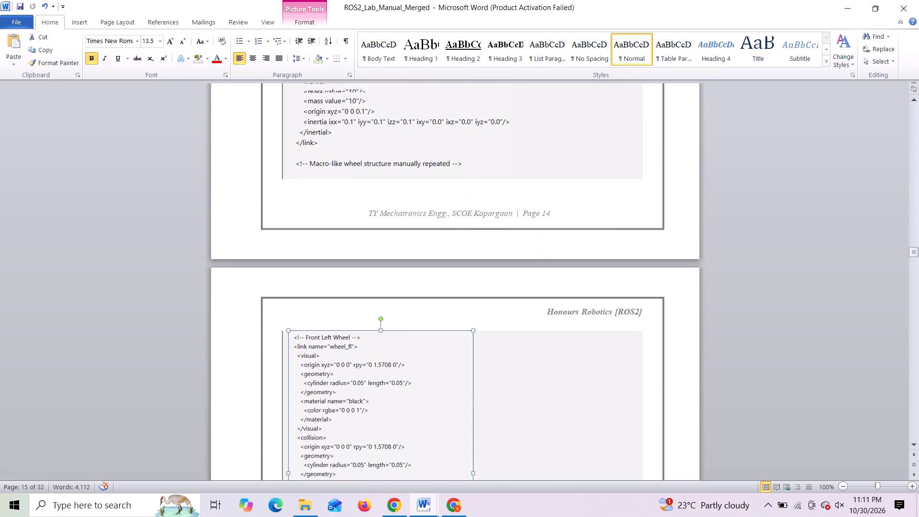
pyautogui.scroll(5, 315, 158)
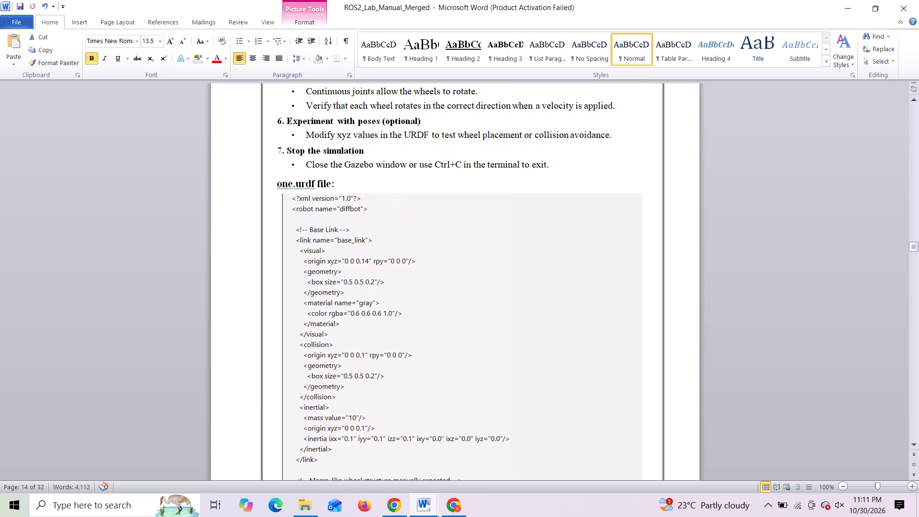
pyautogui.click(339, 186)
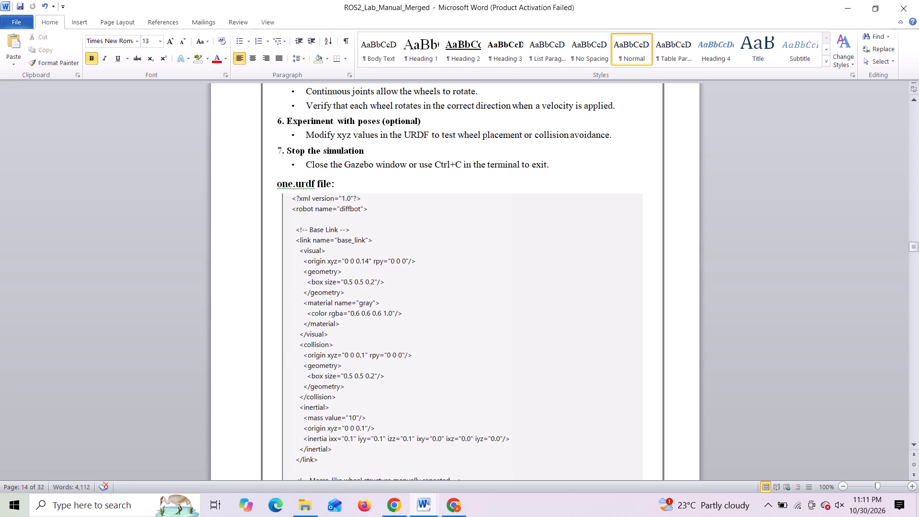
pyautogui.press('Return')
pyautogui.scroll(-3, 339, 186)
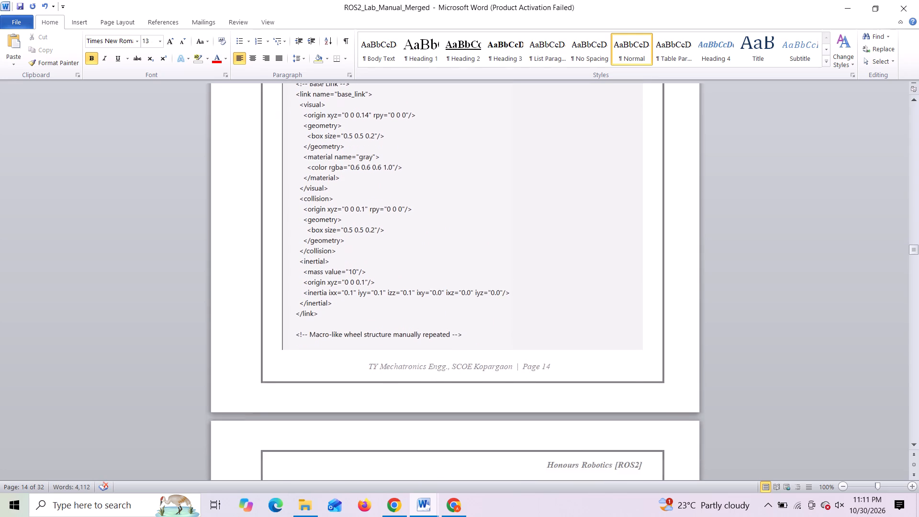
pyautogui.scroll(-1, 339, 186)
pyautogui.scroll(3, 339, 186)
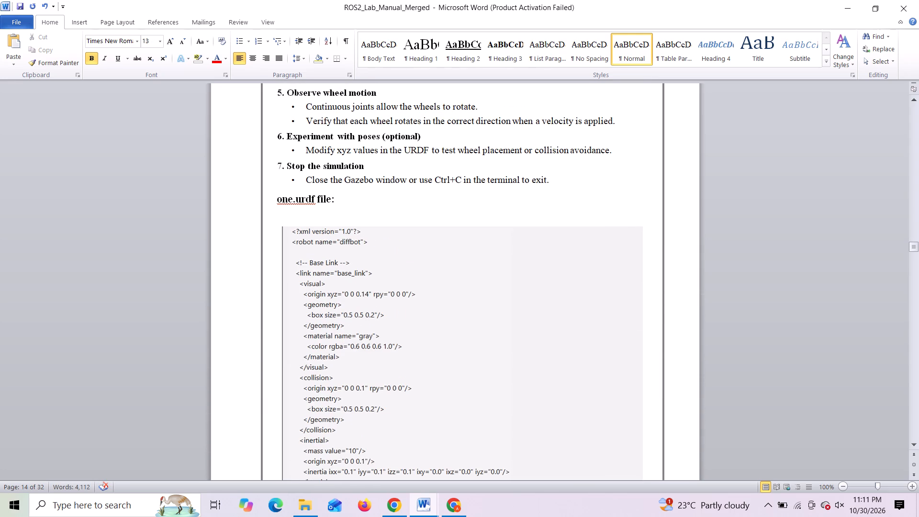
pyautogui.scroll(-3, 339, 186)
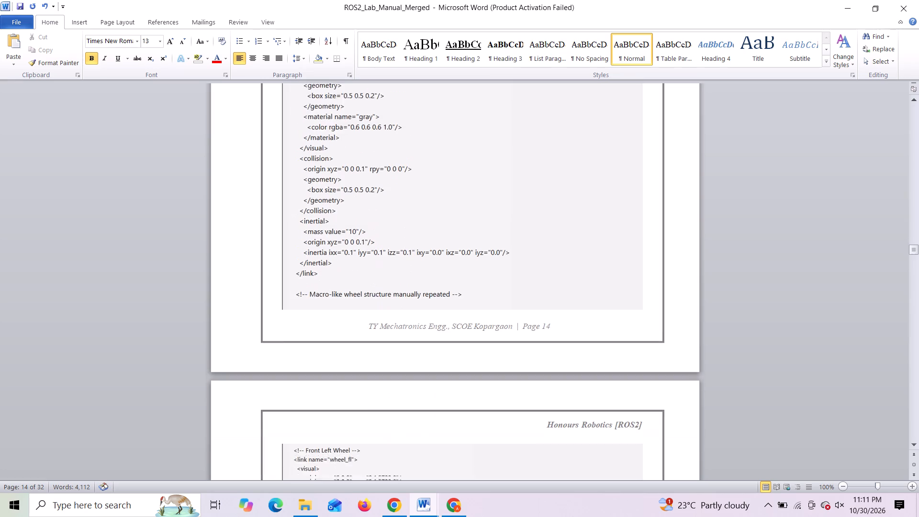
# Stretch the Front Left Wheel code picture on page 15 horizontally to a slightly greater width, keeping its height.
pyautogui.scroll(-3, 339, 186)
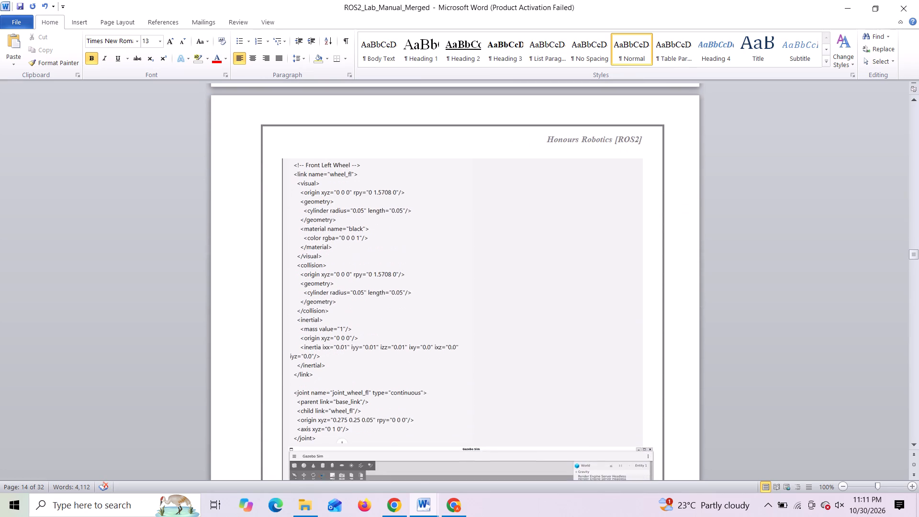
pyautogui.scroll(-1, 339, 186)
pyautogui.click(339, 289)
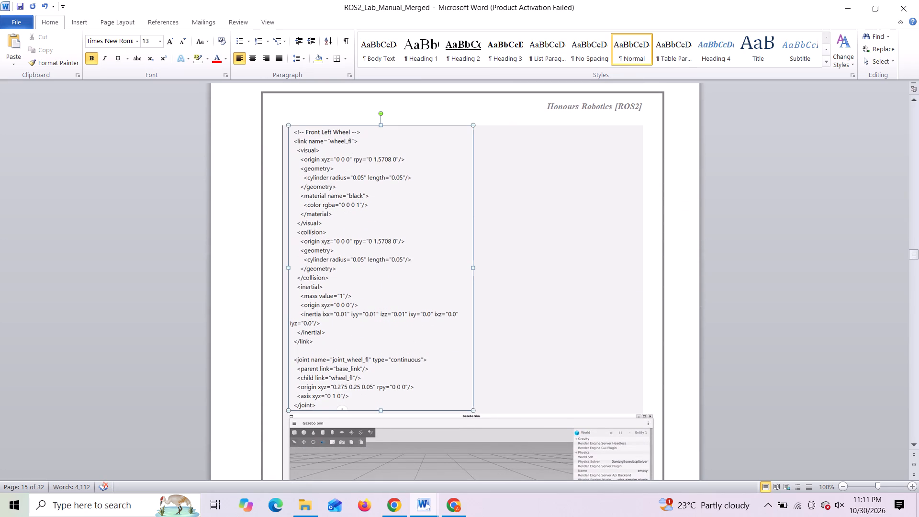
pyautogui.scroll(-1, 367, 272)
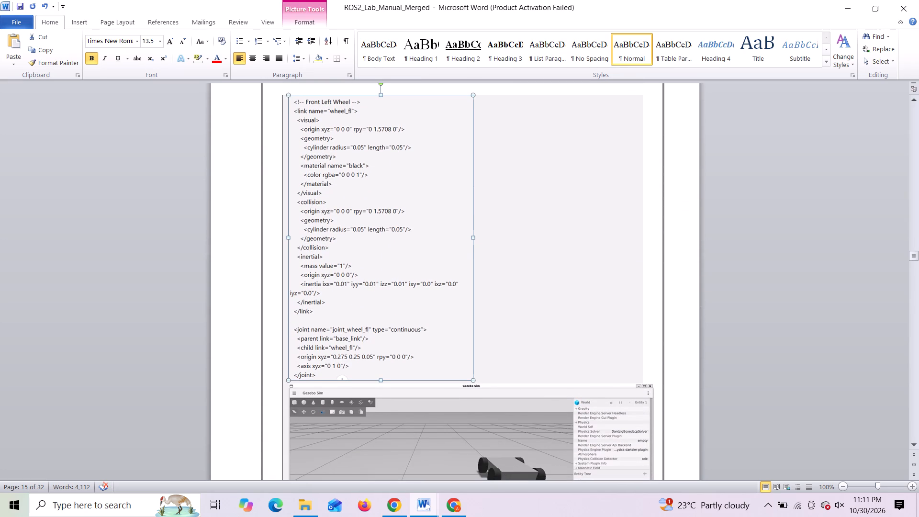
pyautogui.moveTo(474, 238); pyautogui.dragTo(486, 242)
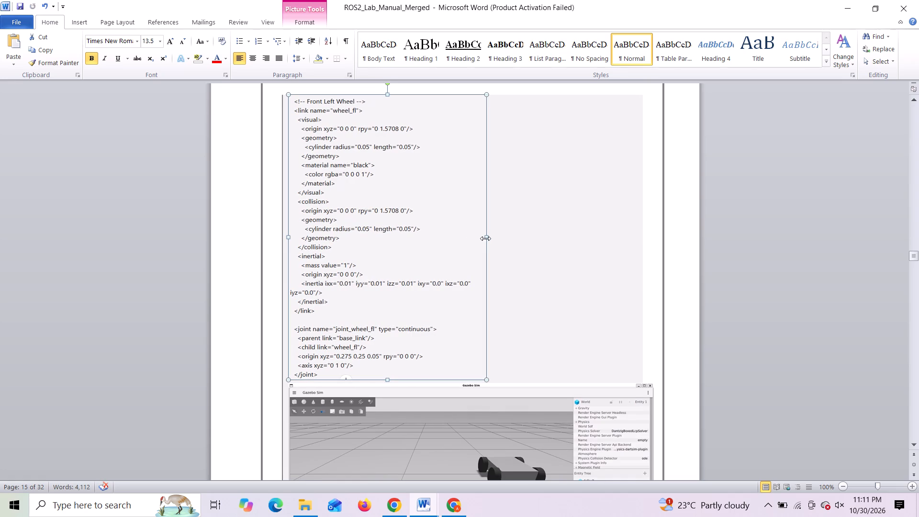
pyautogui.moveTo(485, 236); pyautogui.dragTo(525, 251)
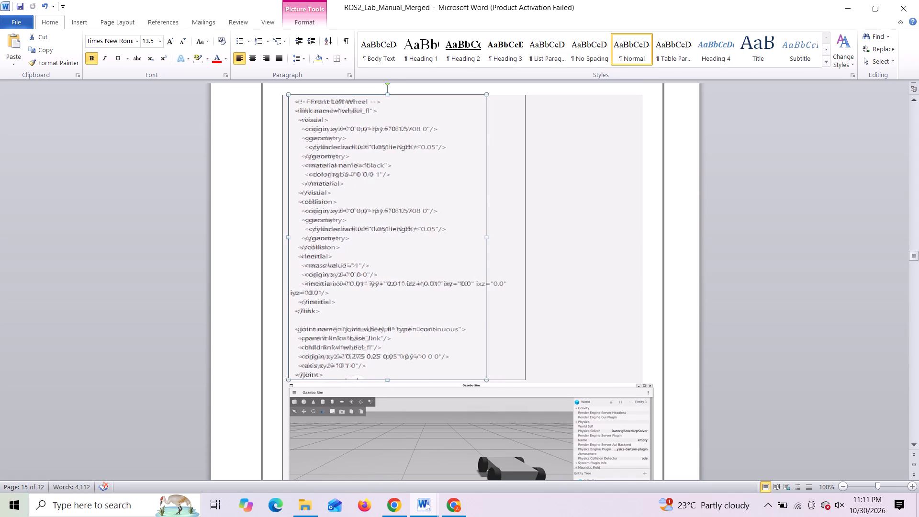
pyautogui.moveTo(525, 251); pyautogui.dragTo(506, 241)
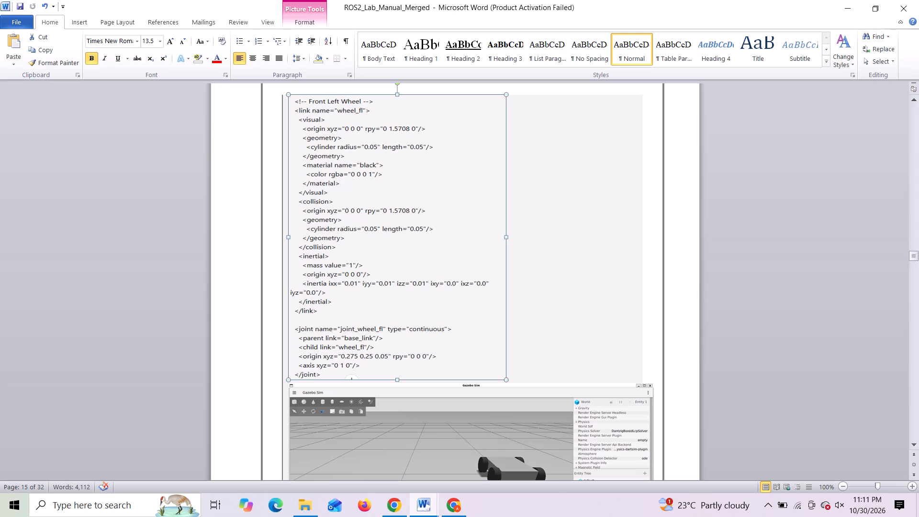
pyautogui.click(425, 270)
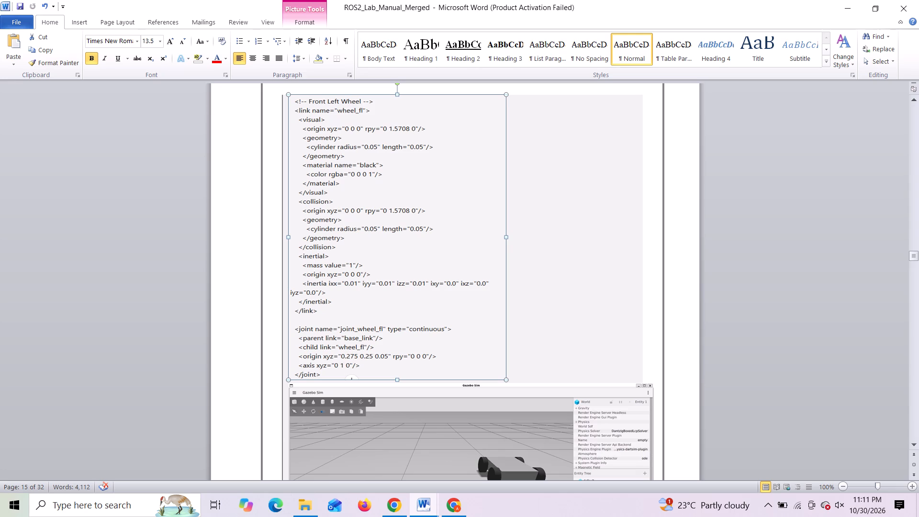
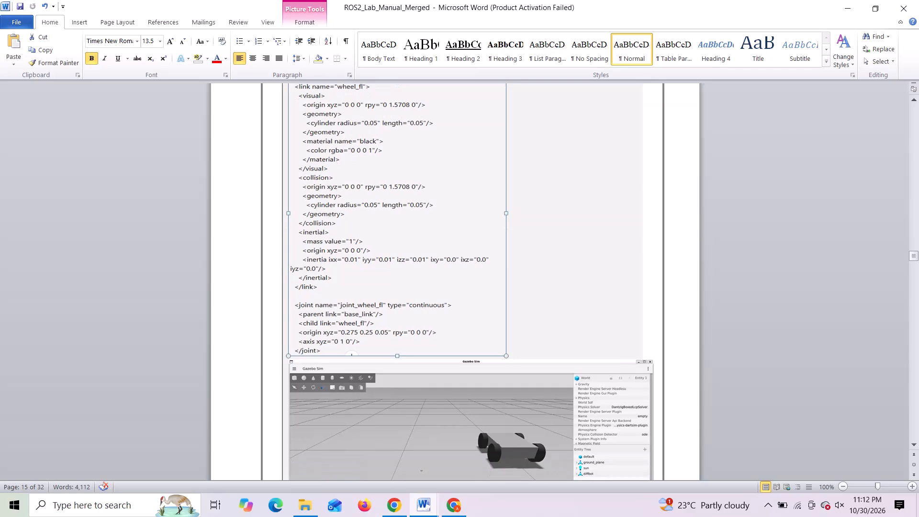
# Review how the Front Left Wheel code picture, the Gazebo screenshot and the Observations section flow across pages 15 and 16.
pyautogui.scroll(-1, 482, 290)
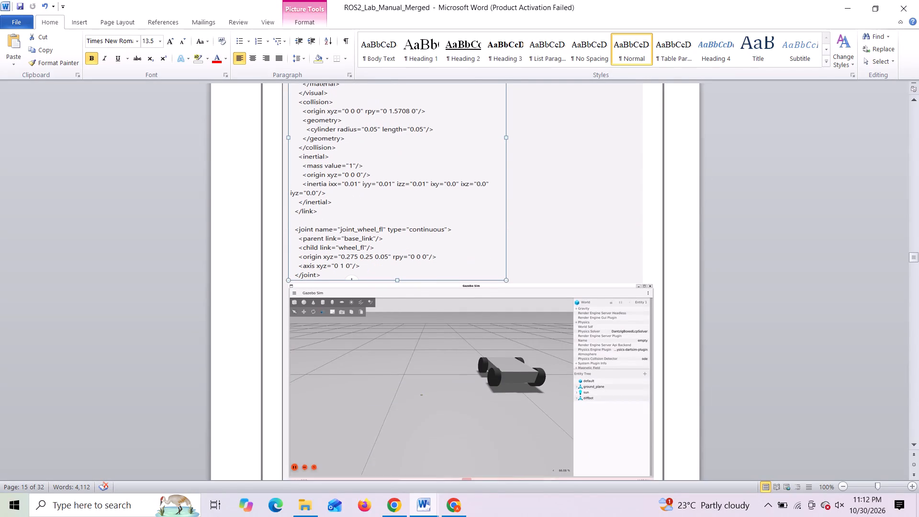
pyautogui.scroll(-2, 482, 290)
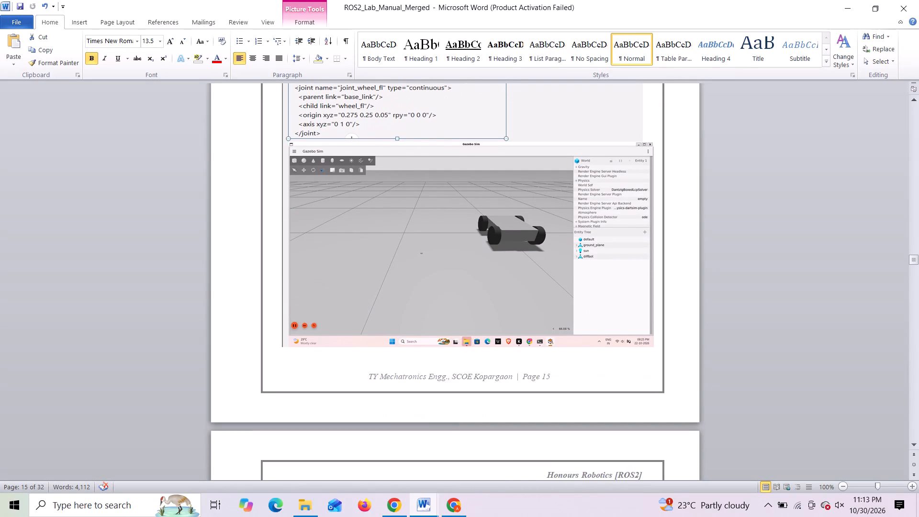
pyautogui.scroll(-1, 482, 290)
pyautogui.scroll(1, 482, 290)
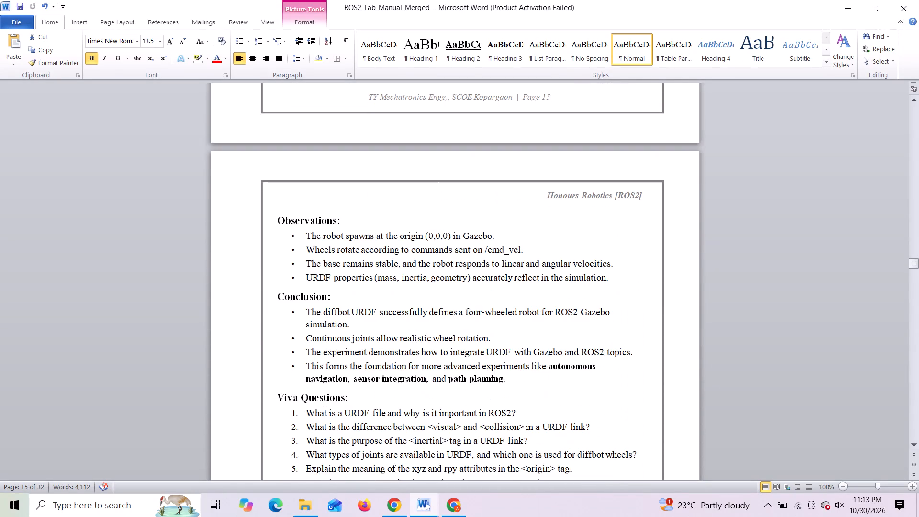
pyautogui.scroll(5, 482, 290)
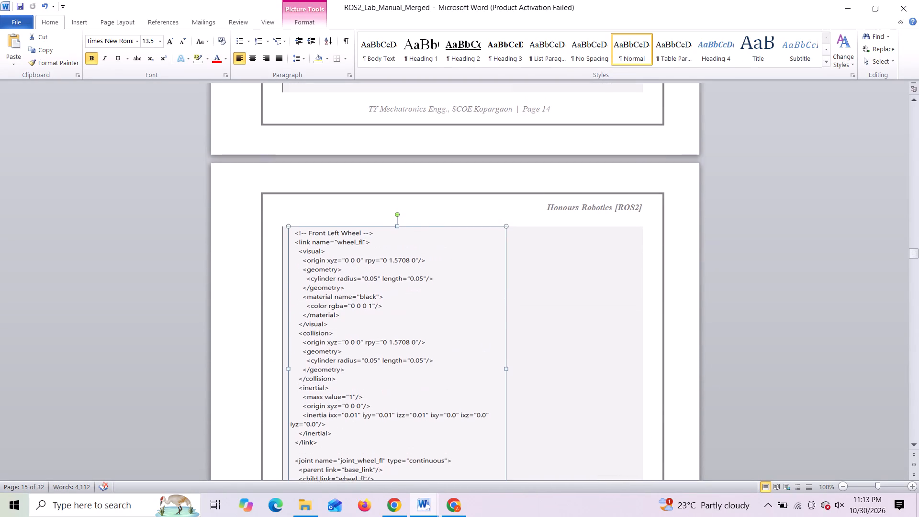
pyautogui.scroll(-1, 482, 290)
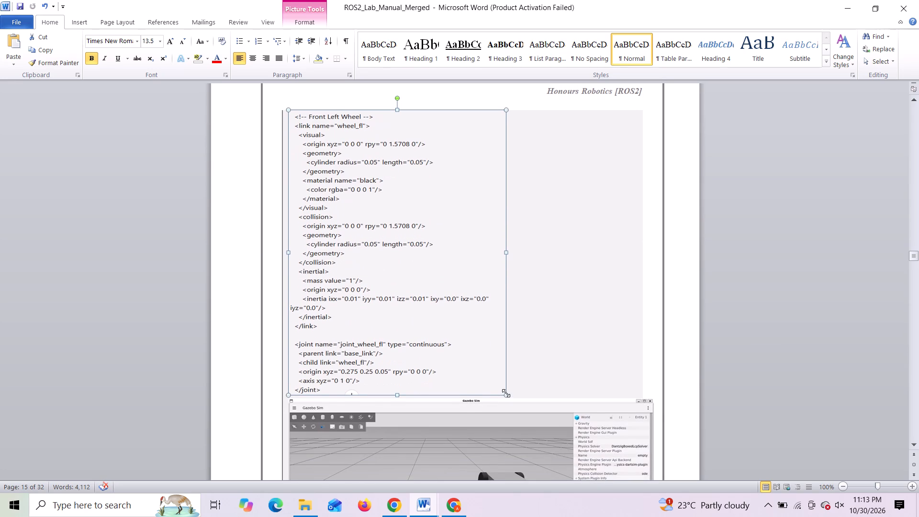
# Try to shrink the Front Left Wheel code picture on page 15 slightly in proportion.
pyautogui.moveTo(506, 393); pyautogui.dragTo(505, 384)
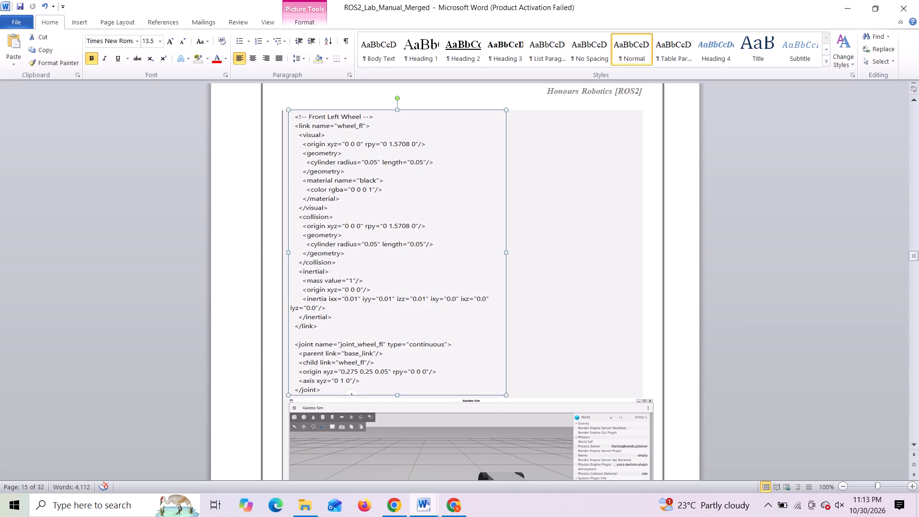
# Insert a blank line between the Front Left Wheel code picture and the Gazebo screenshot on page 15.
pyautogui.click(488, 400)
pyautogui.scroll(-1, 484, 403)
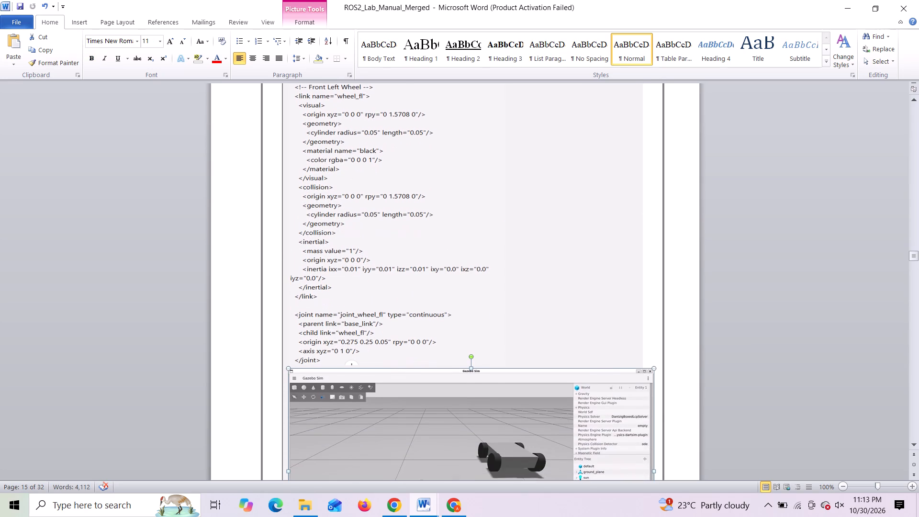
pyautogui.scroll(-1, 484, 403)
pyautogui.click(376, 329)
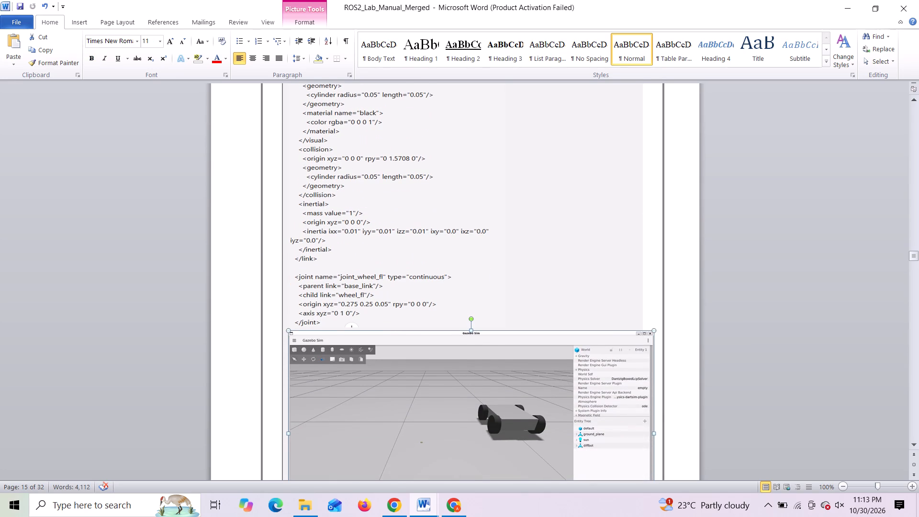
pyautogui.click(377, 320)
pyautogui.click(617, 305)
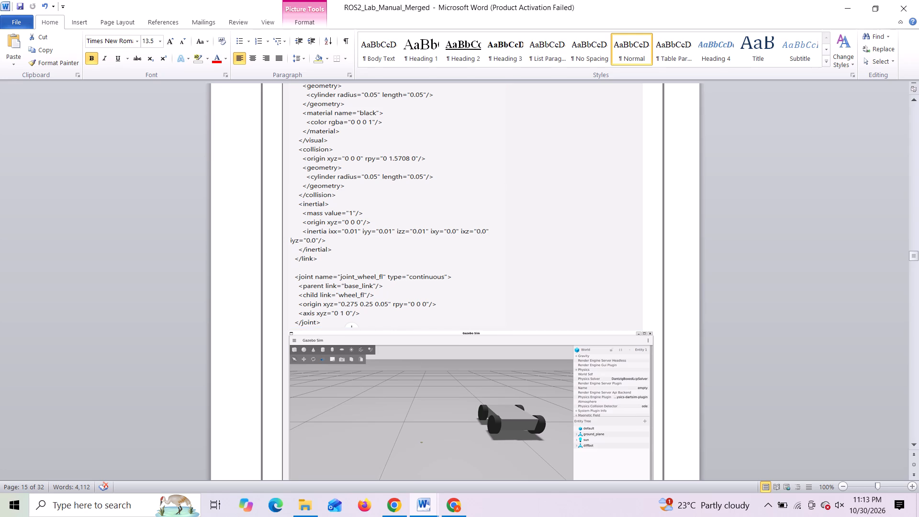
pyautogui.press('Return')
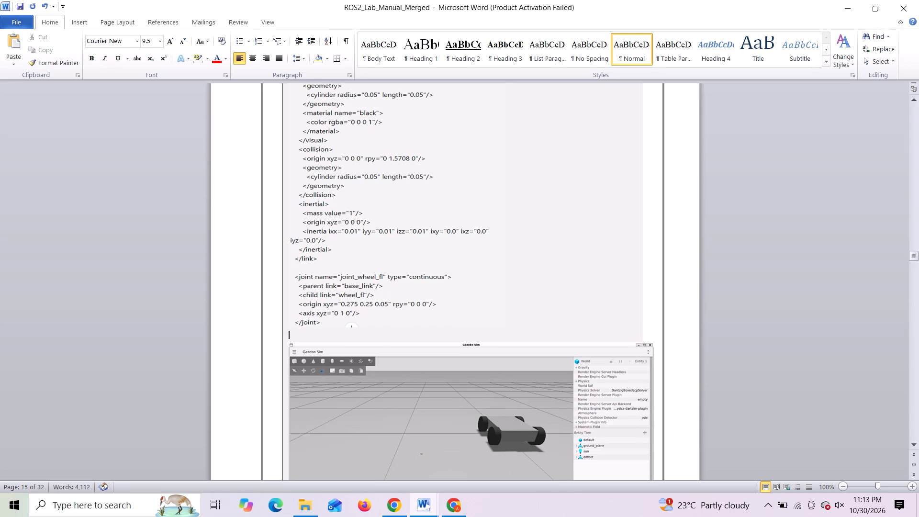
# Check the layout of the diffbot experiment from page 13 onward and of the following URDF/Xacro experiment through page 18.
pyautogui.scroll(-2, 617, 305)
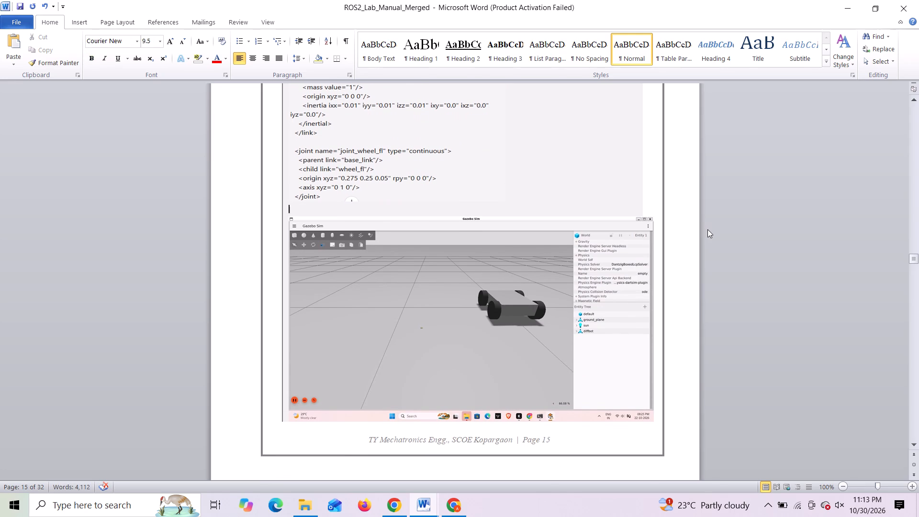
pyautogui.scroll(8, 707, 229)
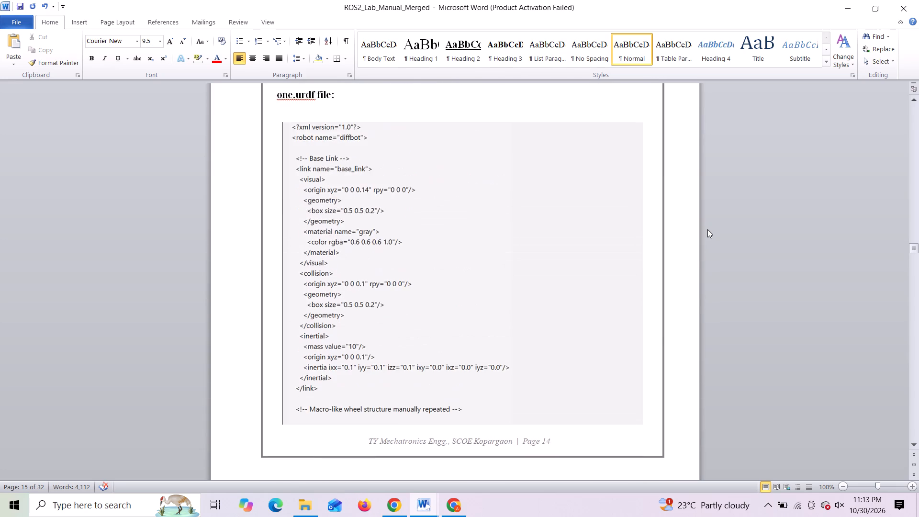
pyautogui.scroll(2, 707, 229)
pyautogui.scroll(5, 322, 246)
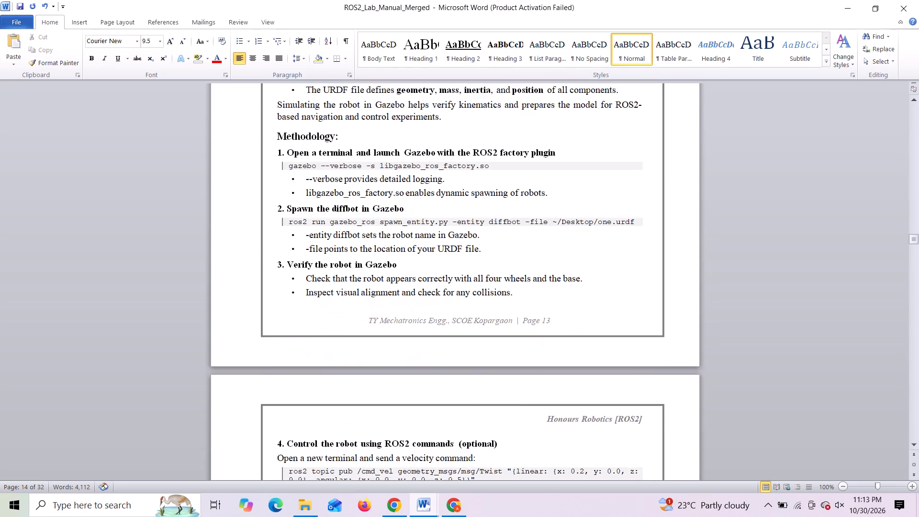
pyautogui.scroll(6, 322, 246)
pyautogui.scroll(-2, 322, 246)
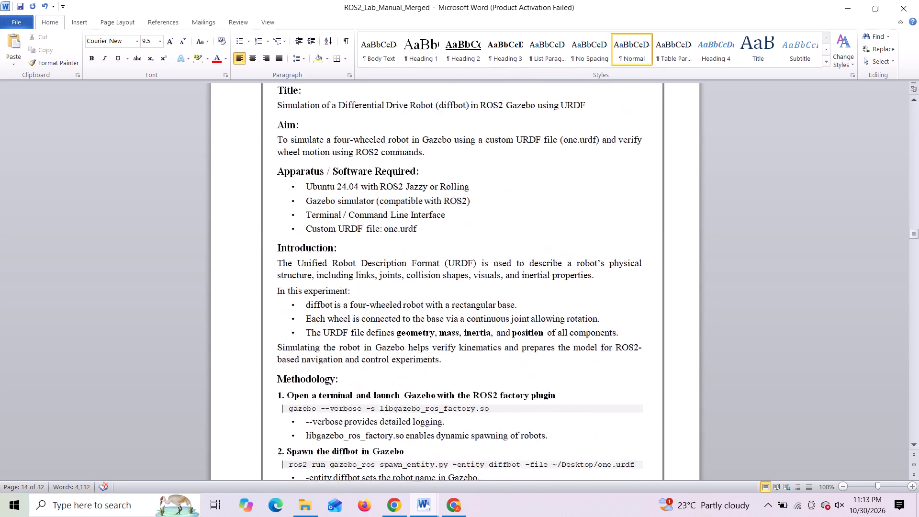
pyautogui.scroll(-7, 322, 246)
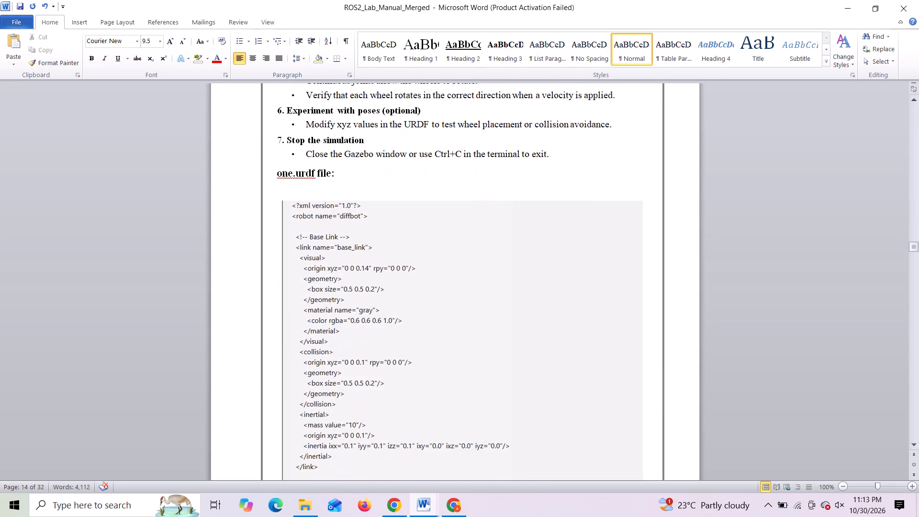
pyautogui.scroll(-7, 322, 246)
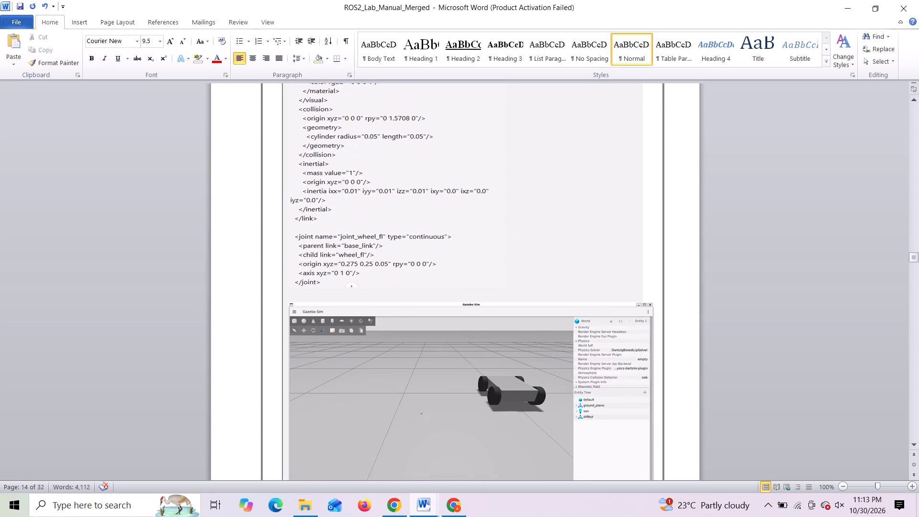
pyautogui.scroll(-6, 322, 246)
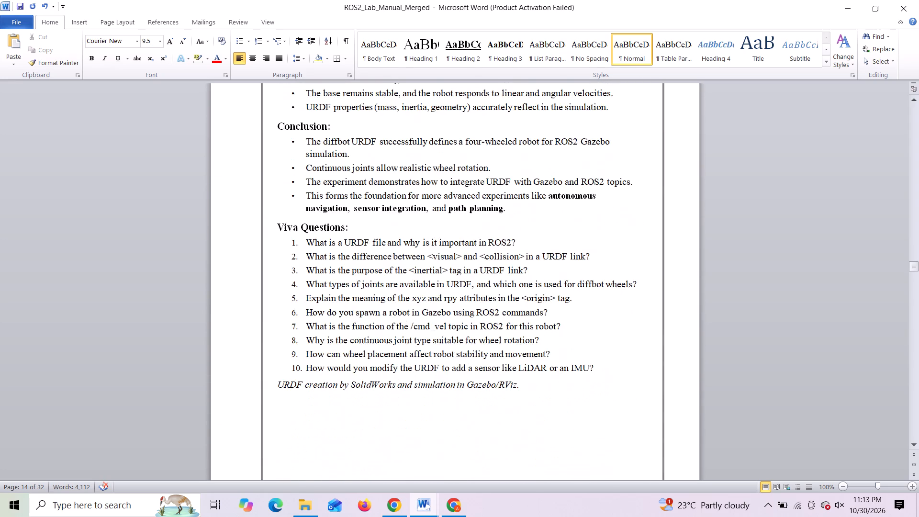
pyautogui.scroll(-6, 322, 246)
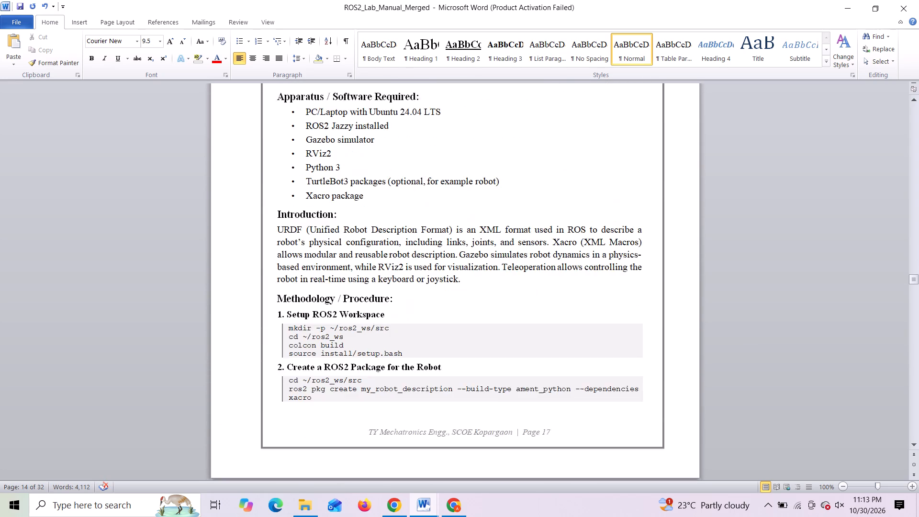
pyautogui.scroll(-6, 322, 246)
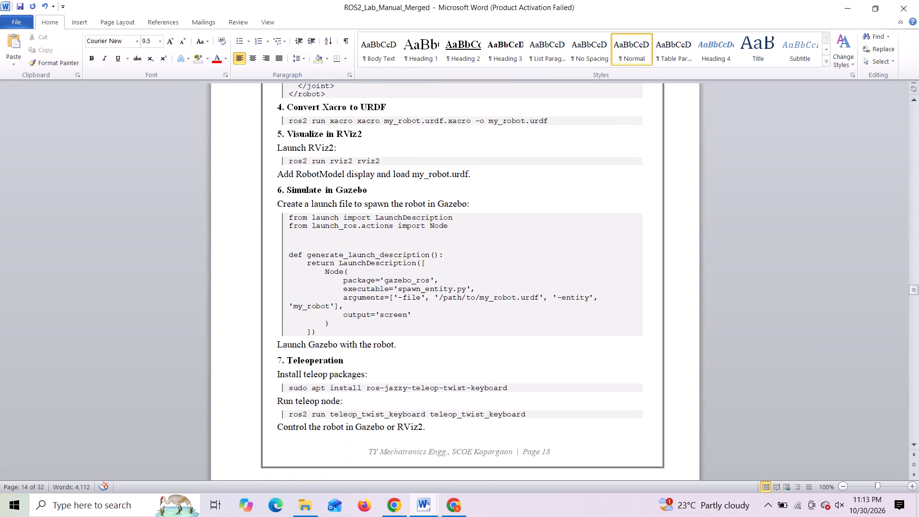
# Review the page layout backwards from the diffbot experiment through the TurtleSim results and sample output to the code on page 9.
pyautogui.scroll(19, 322, 246)
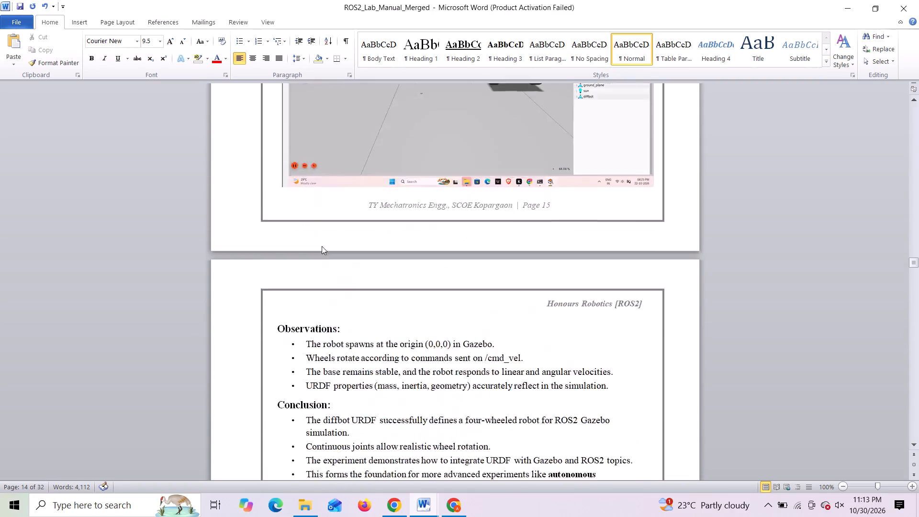
pyautogui.scroll(16, 322, 246)
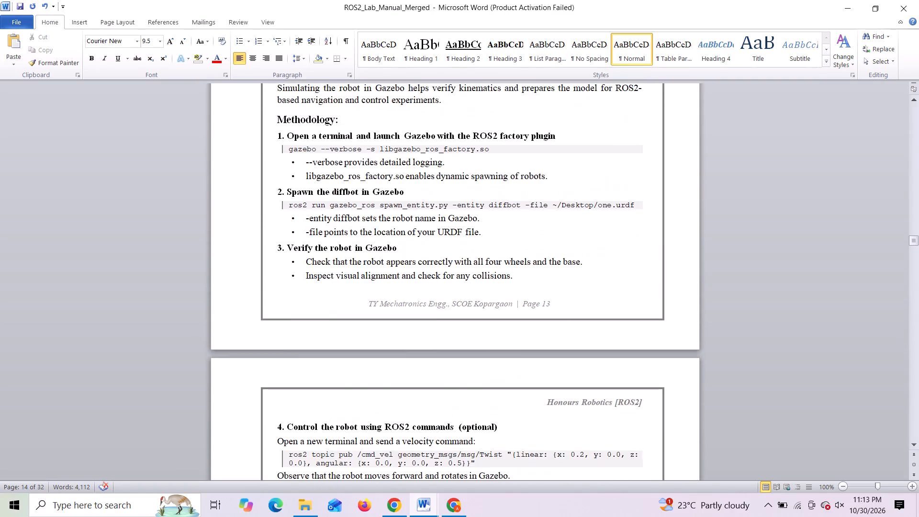
pyautogui.scroll(17, 322, 246)
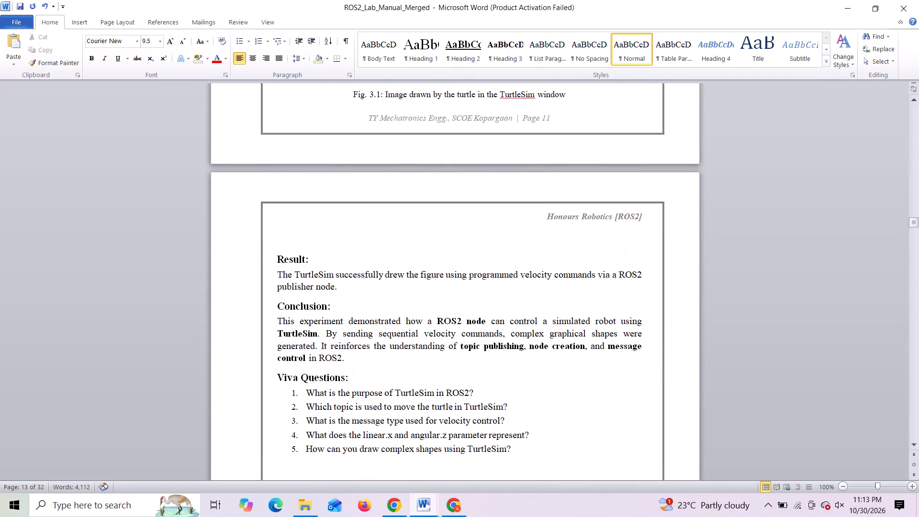
pyautogui.scroll(6, 322, 246)
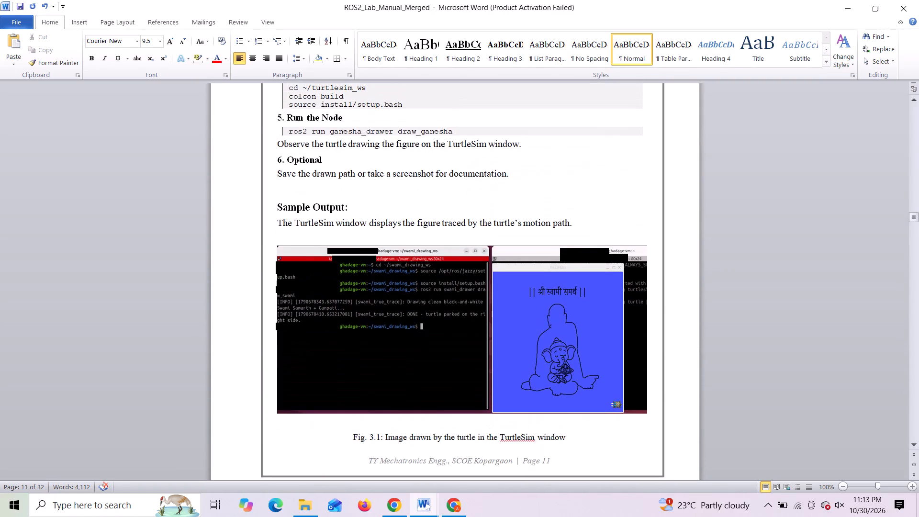
pyautogui.scroll(20, 322, 246)
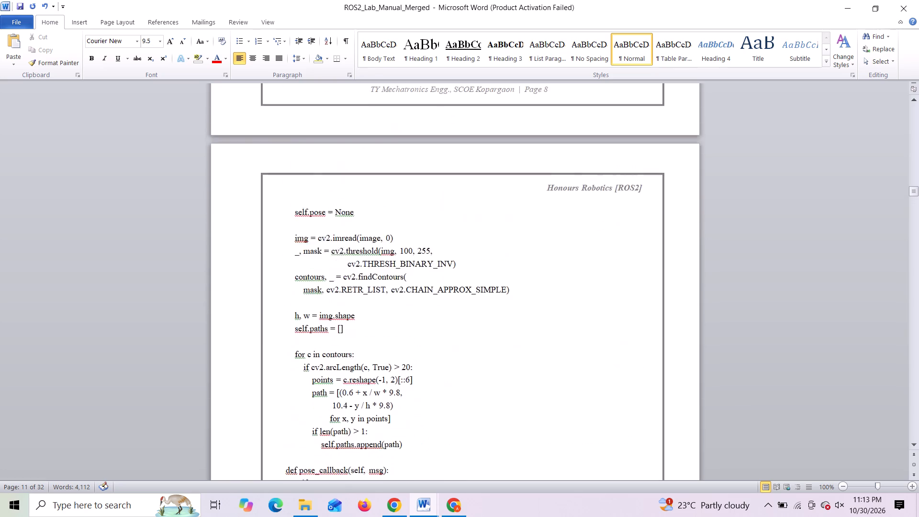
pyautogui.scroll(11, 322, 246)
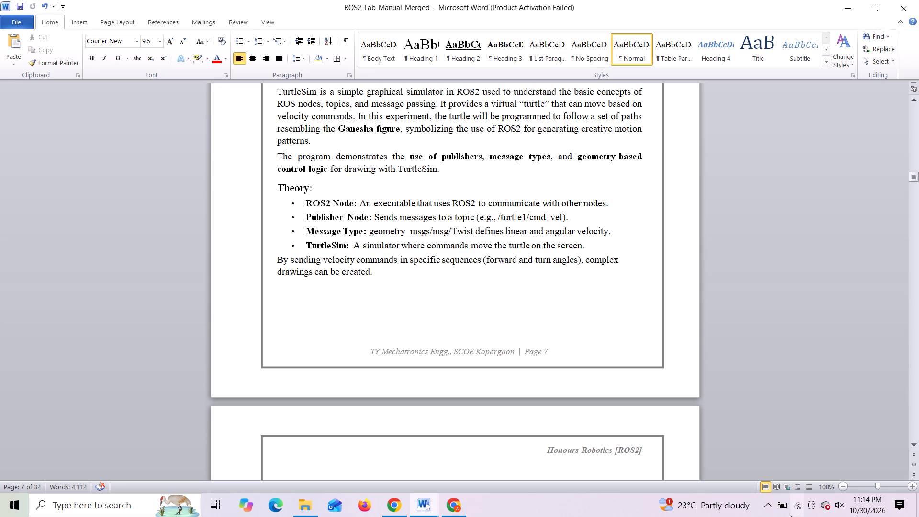
# Turn on the computer's mobile hotspot from the Windows network settings.
pyautogui.click(799, 503)
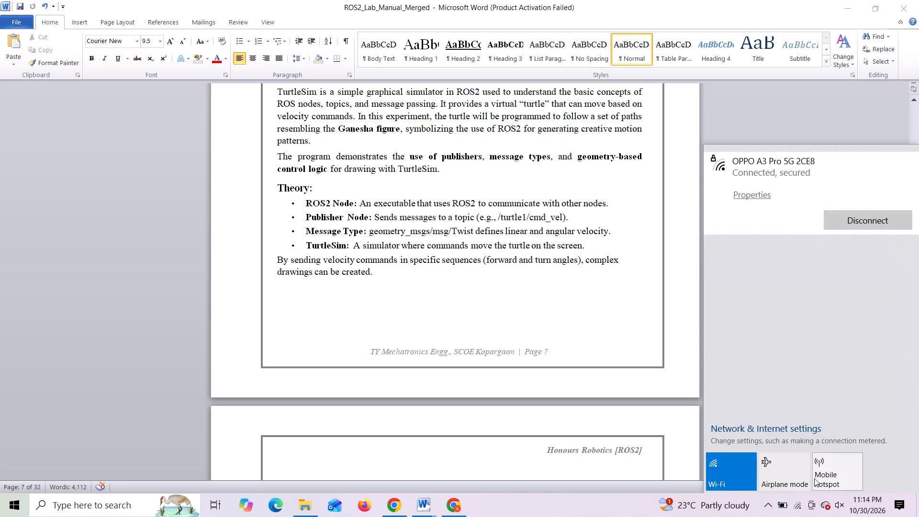
pyautogui.click(814, 478)
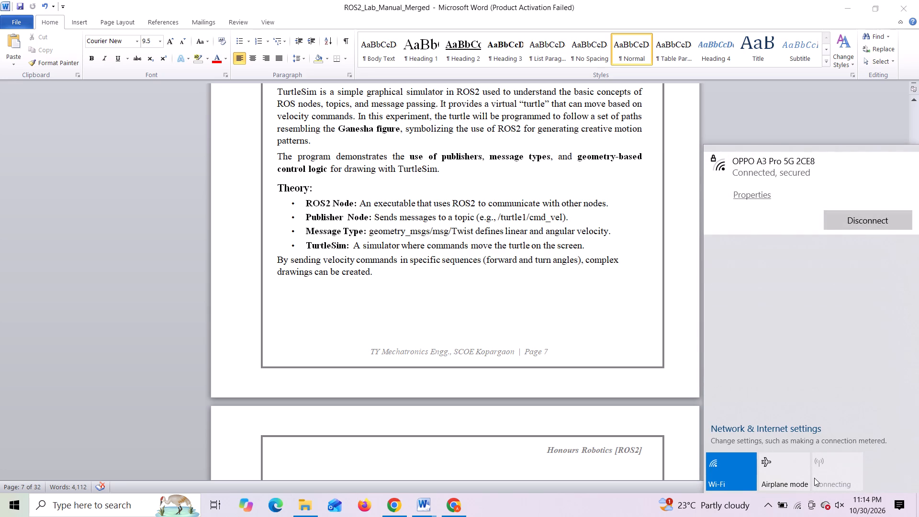
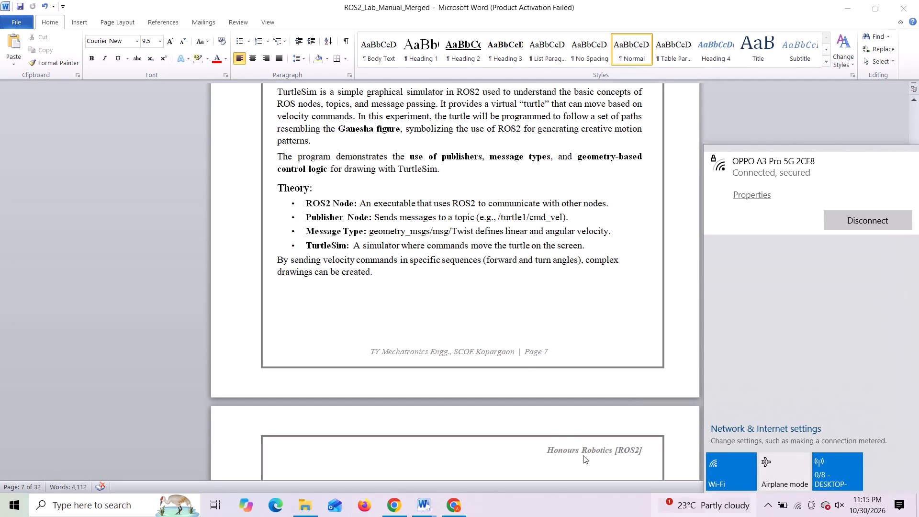
# Return to the lab manual and check the layout of the TurtleSim Methodology / Procedure and code on page 8.
pyautogui.click(517, 297)
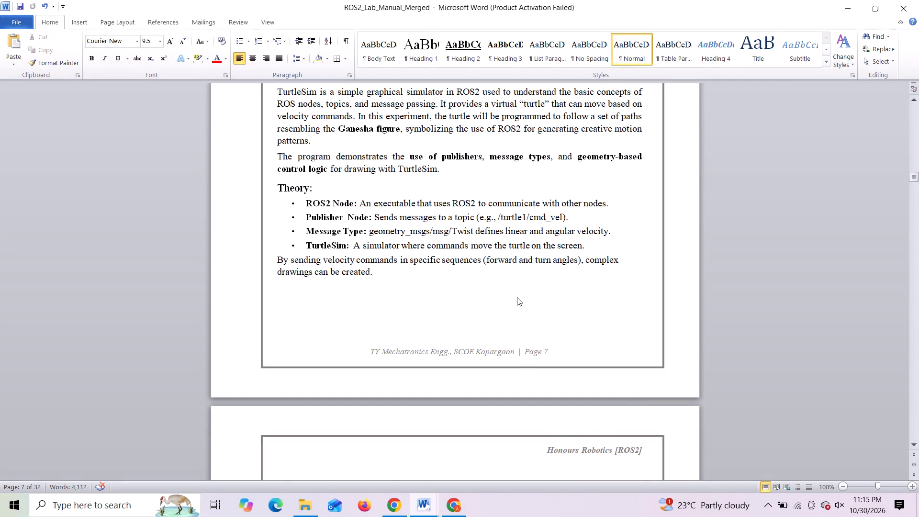
pyautogui.scroll(-3, 517, 297)
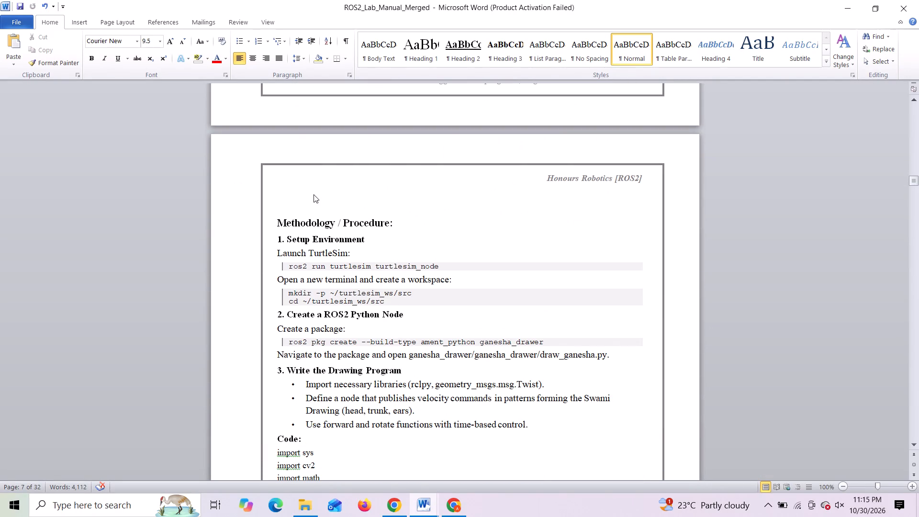
pyautogui.click(311, 196)
# Check the page layout from the TurtleSim code on page 8 through the diffbot URDF code and pictures on page 15.
pyautogui.scroll(-4, 311, 196)
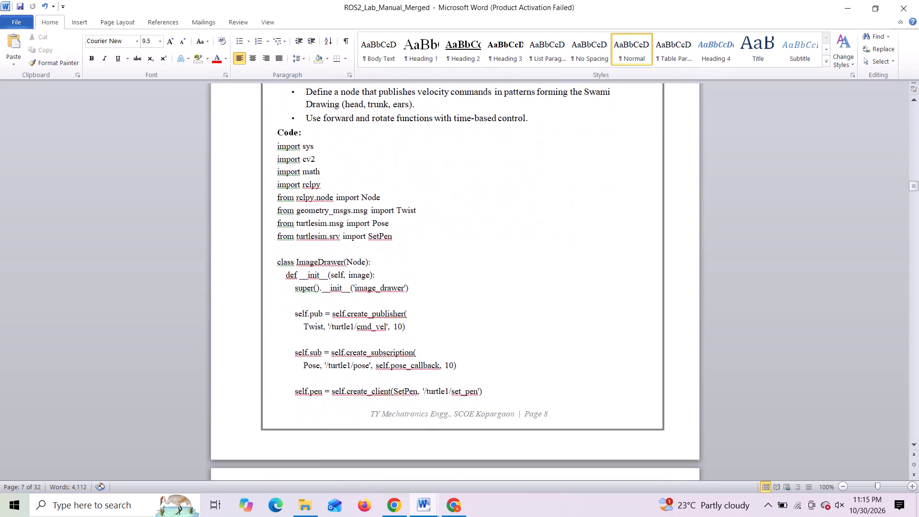
pyautogui.scroll(-5, 311, 196)
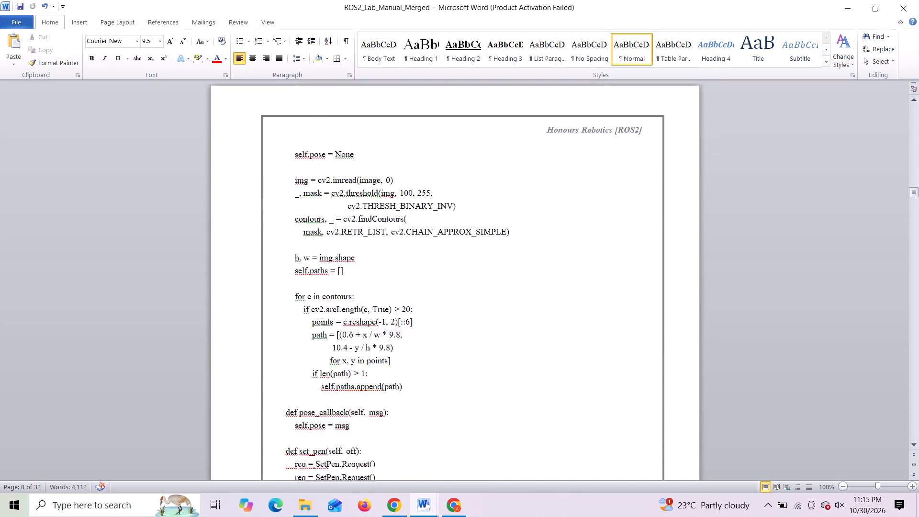
pyautogui.scroll(-13, 311, 196)
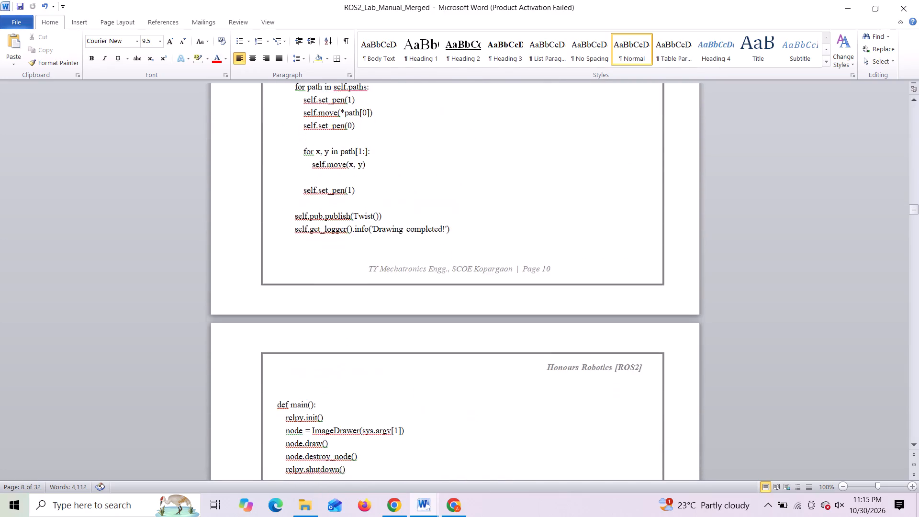
pyautogui.scroll(-9, 311, 196)
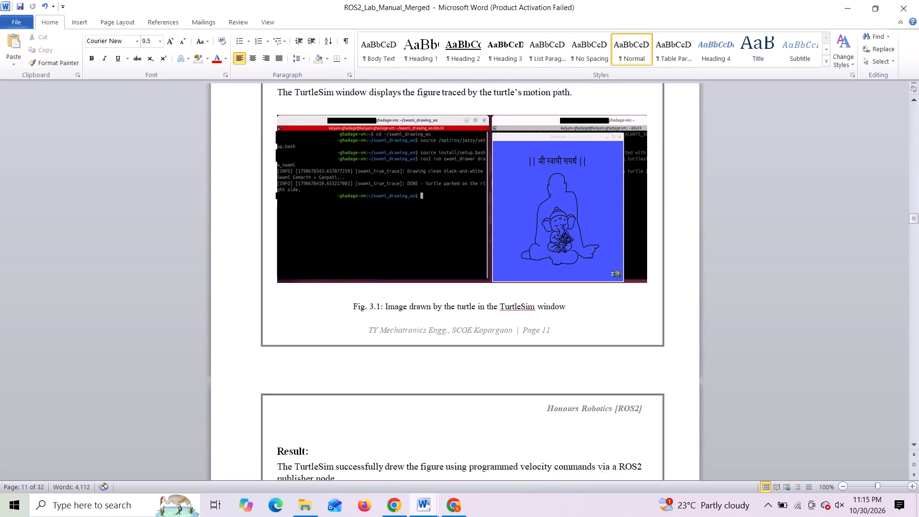
pyautogui.scroll(-8, 311, 196)
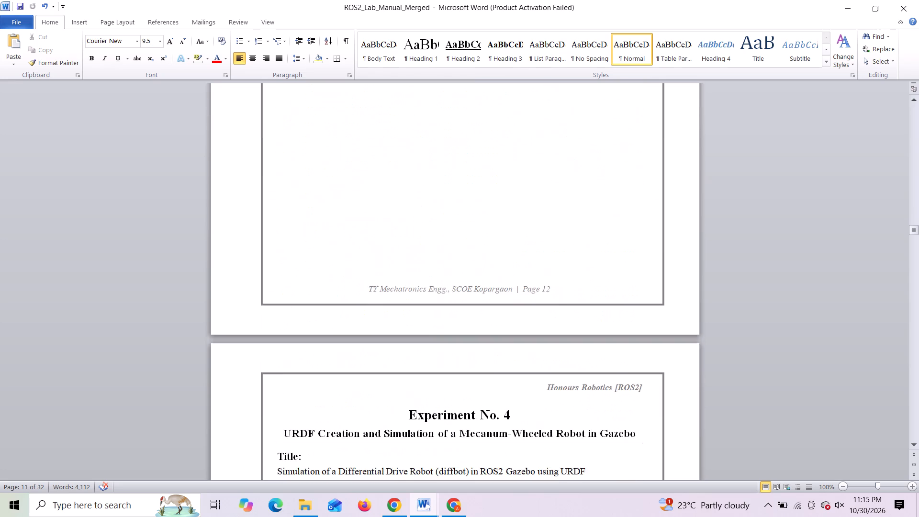
pyautogui.scroll(-8, 311, 196)
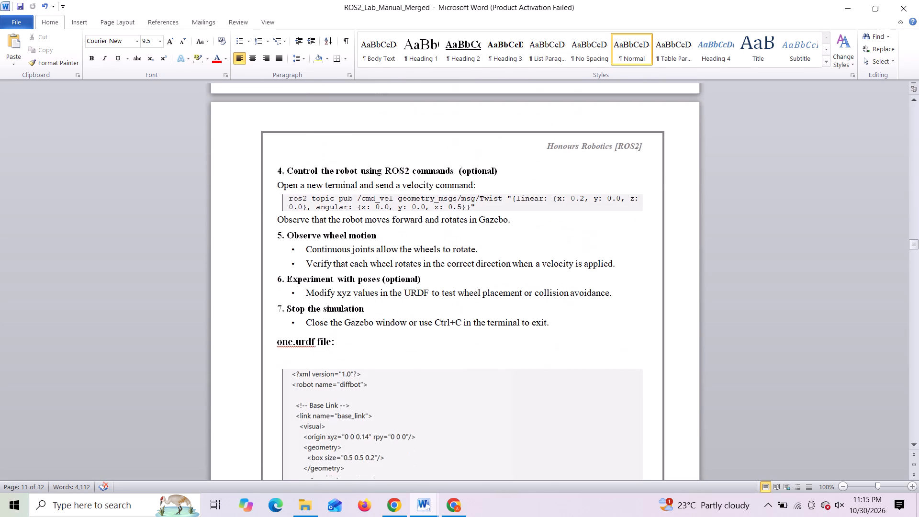
pyautogui.scroll(-7, 311, 196)
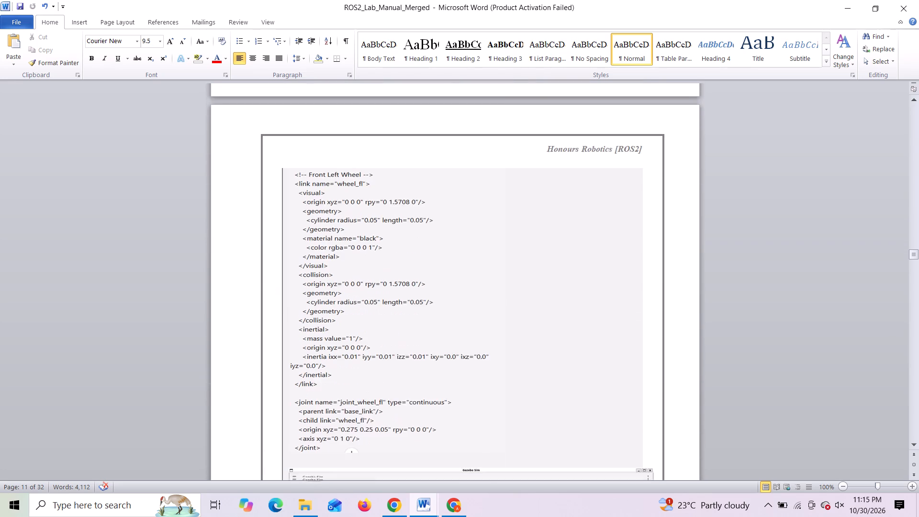
pyautogui.scroll(-3, 311, 196)
pyautogui.scroll(6, 311, 196)
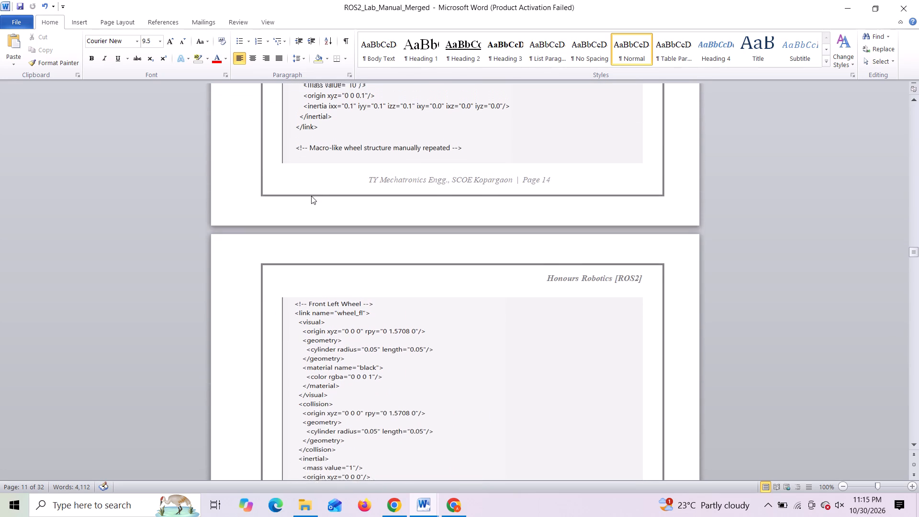
pyautogui.scroll(1, 311, 196)
# Narrow the Front Left Wheel code picture on page 15 slightly, keeping its height.
pyautogui.scroll(-1, 311, 196)
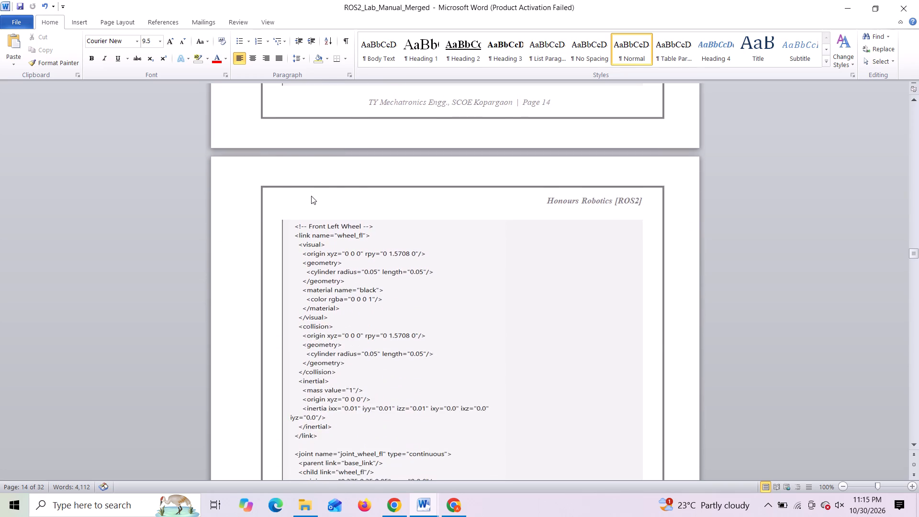
pyautogui.scroll(-1, 311, 196)
pyautogui.click(358, 335)
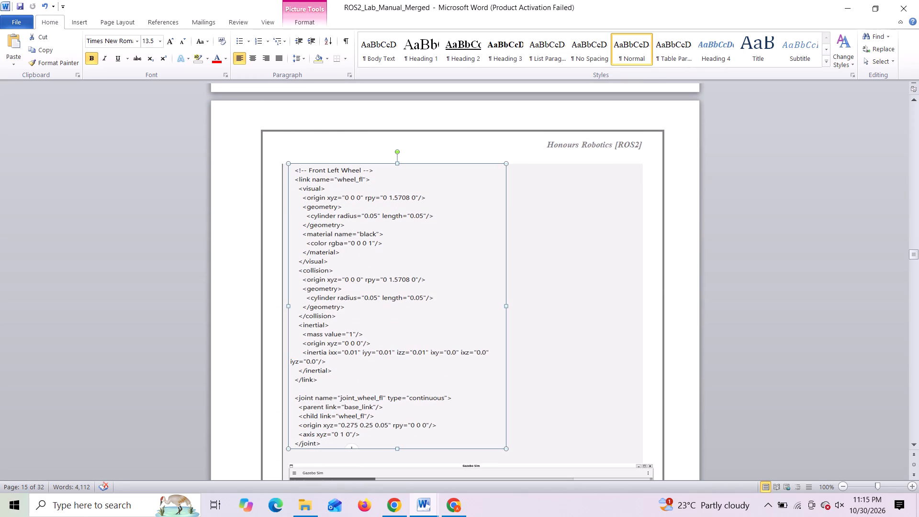
pyautogui.moveTo(506, 306); pyautogui.dragTo(494, 305)
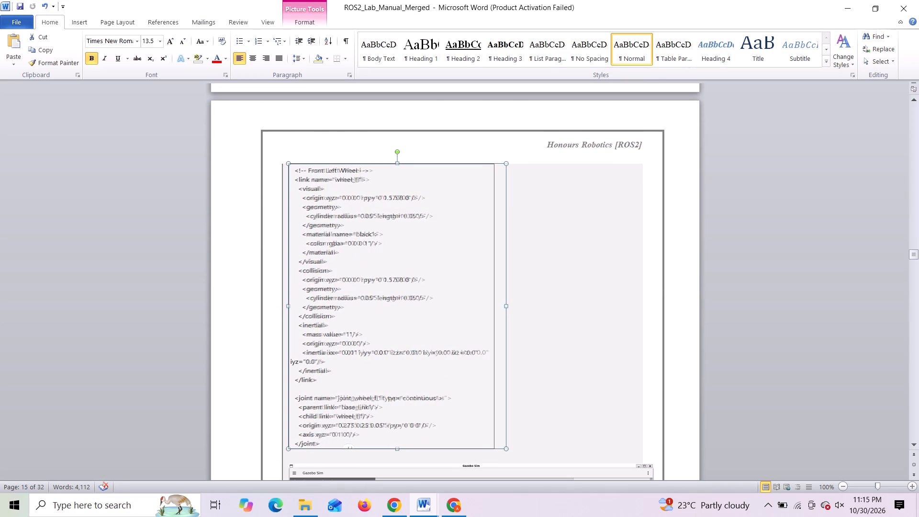
pyautogui.moveTo(494, 305); pyautogui.dragTo(500, 307)
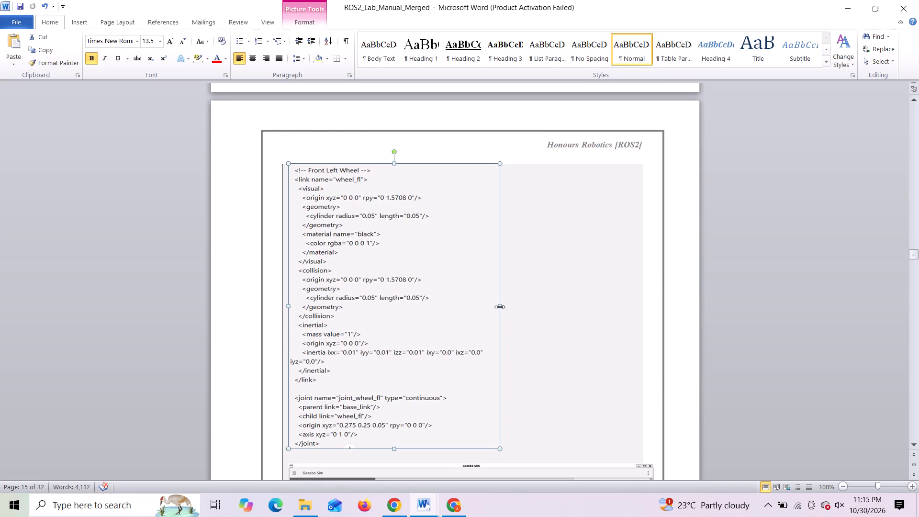
pyautogui.moveTo(500, 307); pyautogui.dragTo(491, 308)
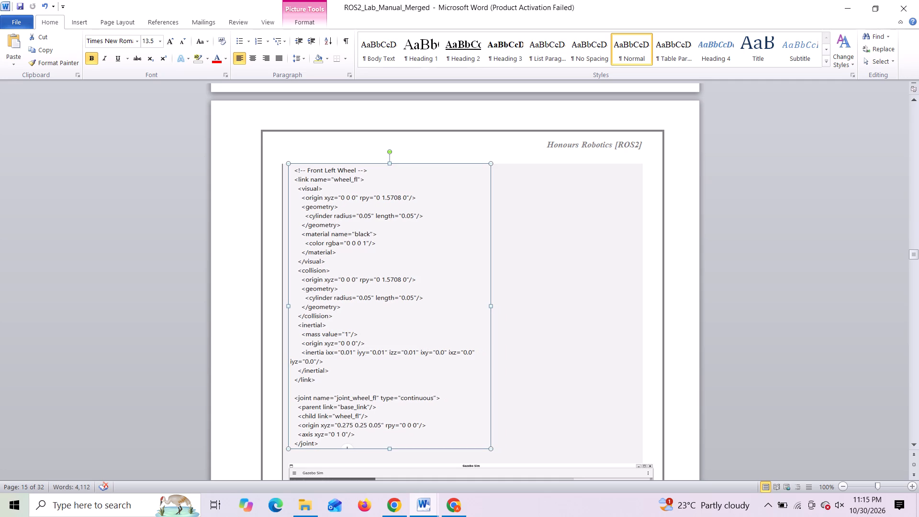
# Compare the Front Left Wheel code picture with the Base Link code picture on page 14 and enlarge it slightly in proportion.
pyautogui.scroll(4, 422, 314)
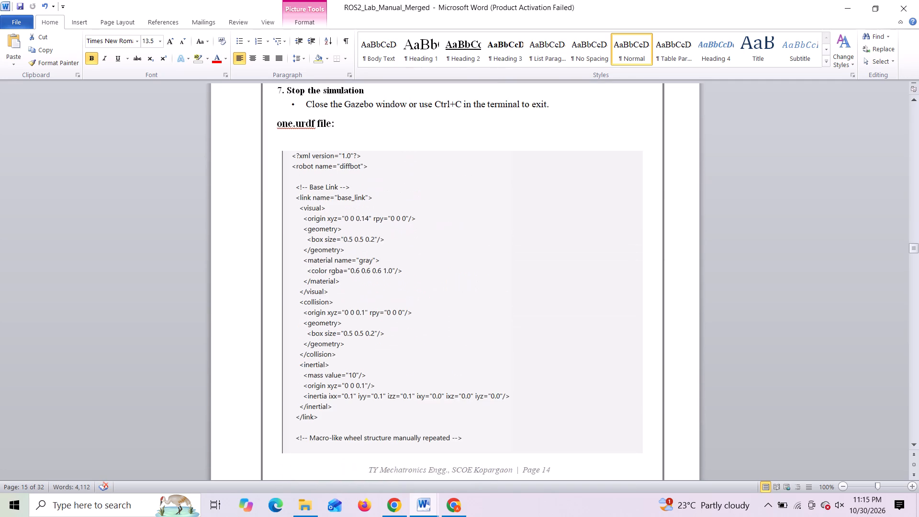
pyautogui.scroll(2, 422, 314)
pyautogui.click(422, 314)
pyautogui.scroll(-3, 436, 190)
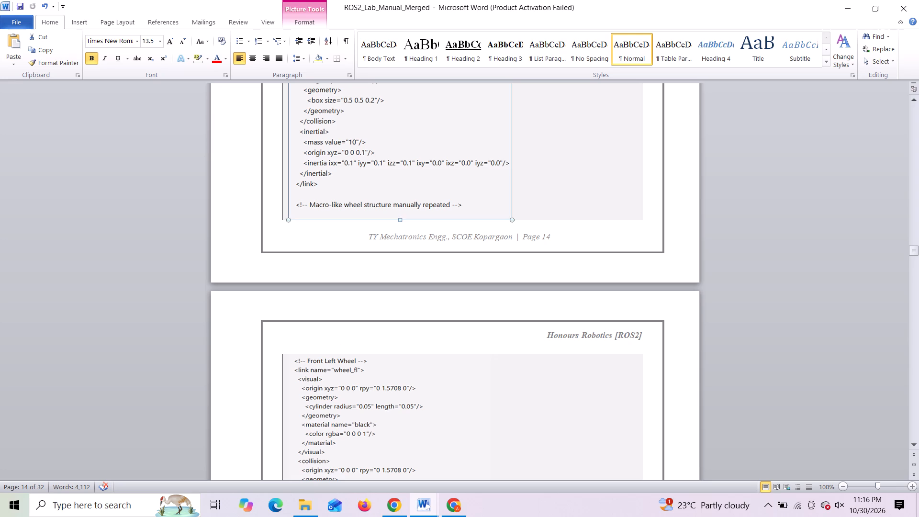
pyautogui.click(342, 382)
pyautogui.scroll(-2, 342, 382)
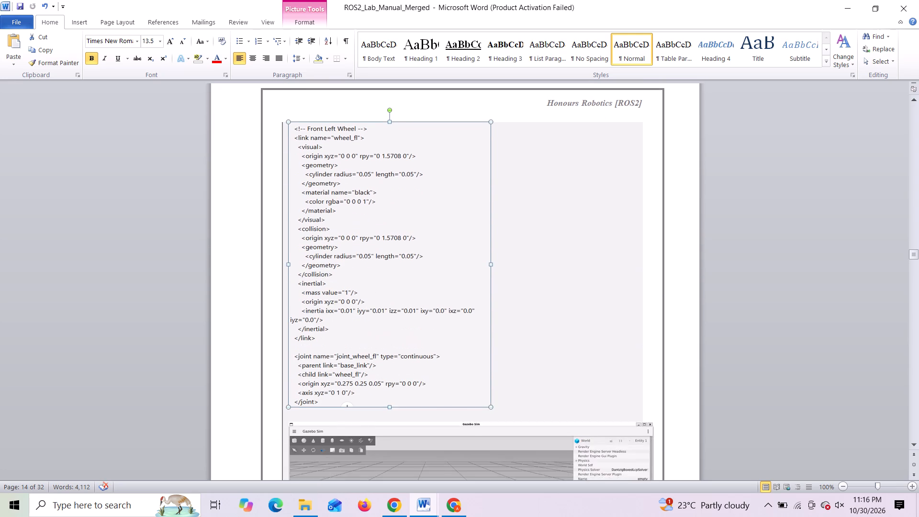
pyautogui.scroll(-1, 342, 382)
pyautogui.moveTo(492, 353); pyautogui.dragTo(498, 363)
# Shrink the diffbot Gazebo screenshot slightly in proportion so that it fits below the Front Left Wheel code picture on page 15.
pyautogui.scroll(-2, 498, 363)
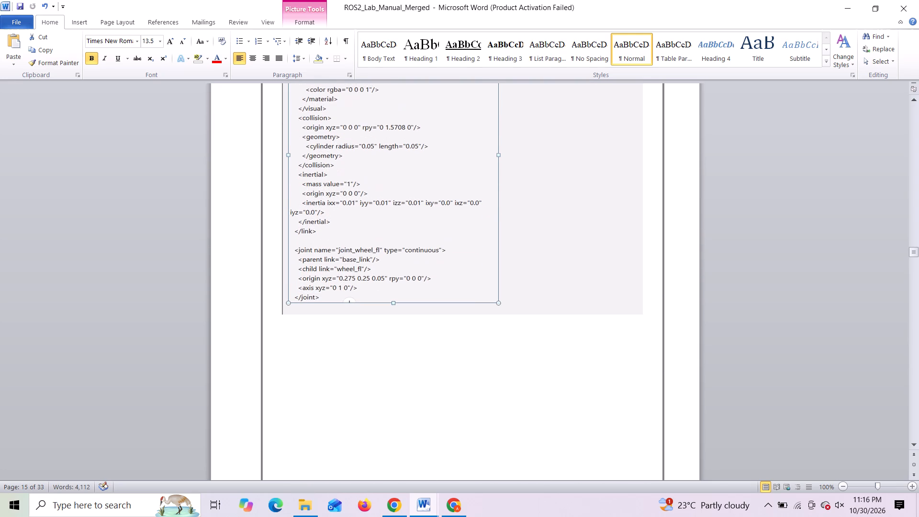
pyautogui.scroll(-6, 498, 363)
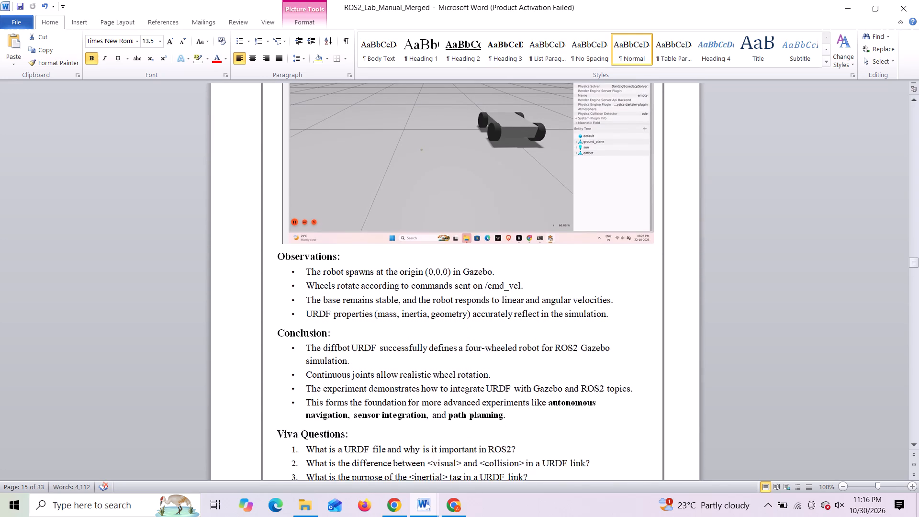
pyautogui.scroll(-4, 498, 363)
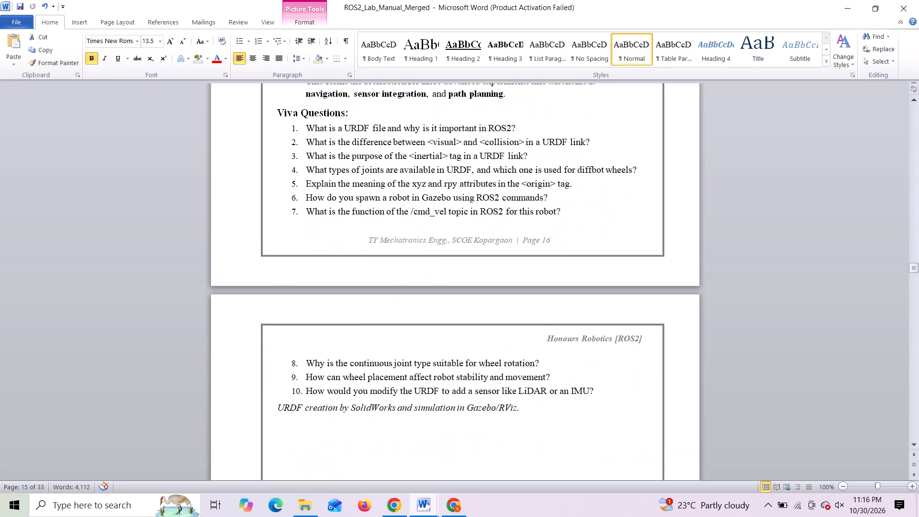
pyautogui.scroll(6, 498, 363)
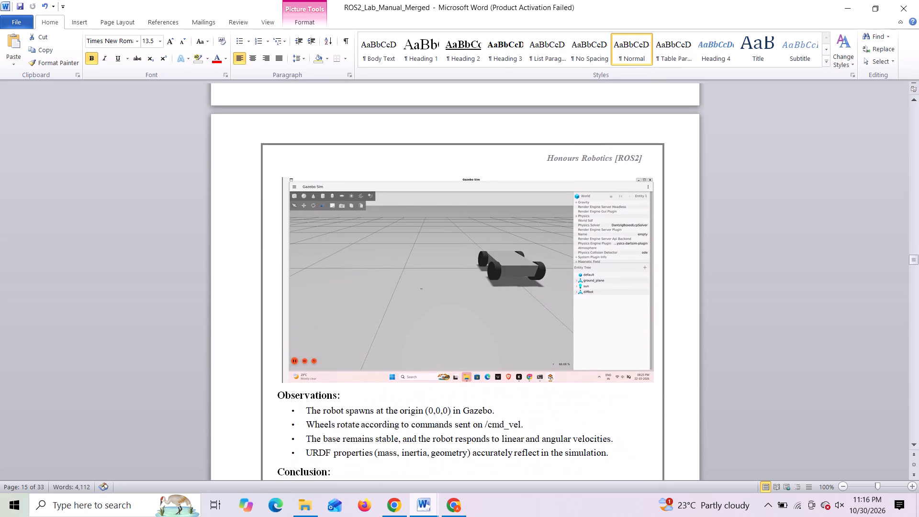
pyautogui.click(521, 308)
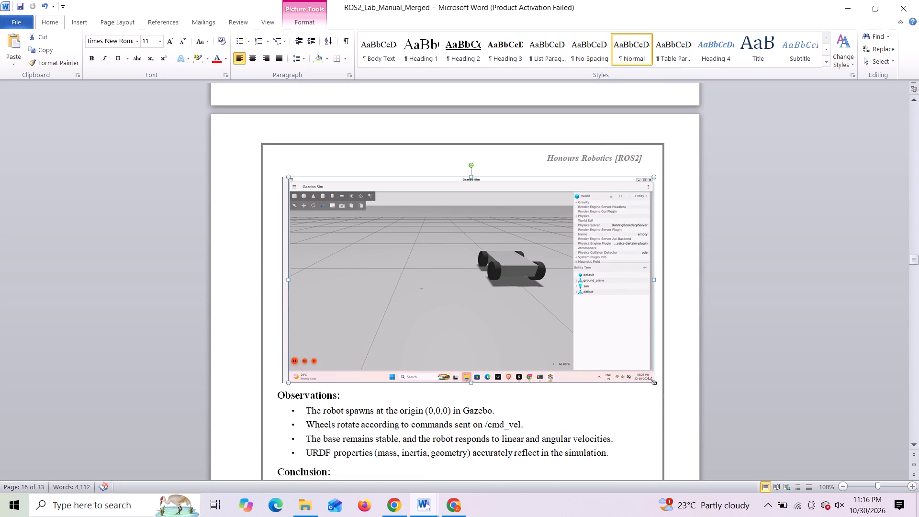
pyautogui.moveTo(653, 382); pyautogui.dragTo(636, 360)
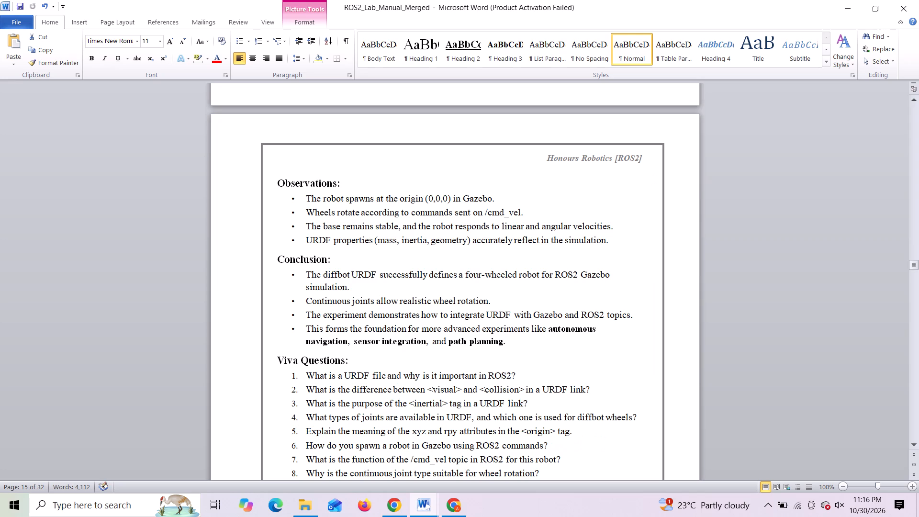
# Check the size and spacing of the Front Left Wheel code picture and the Gazebo screenshot on page 15.
pyautogui.scroll(5, 411, 322)
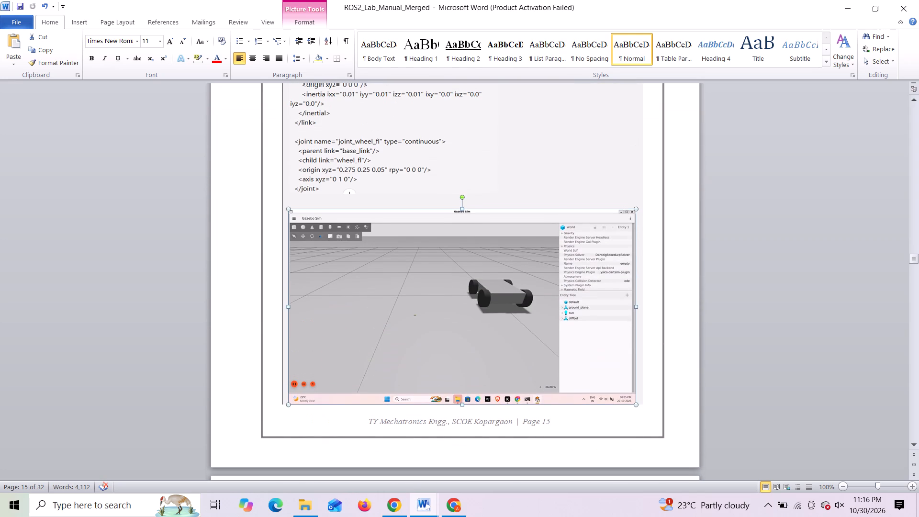
pyautogui.scroll(1, 411, 322)
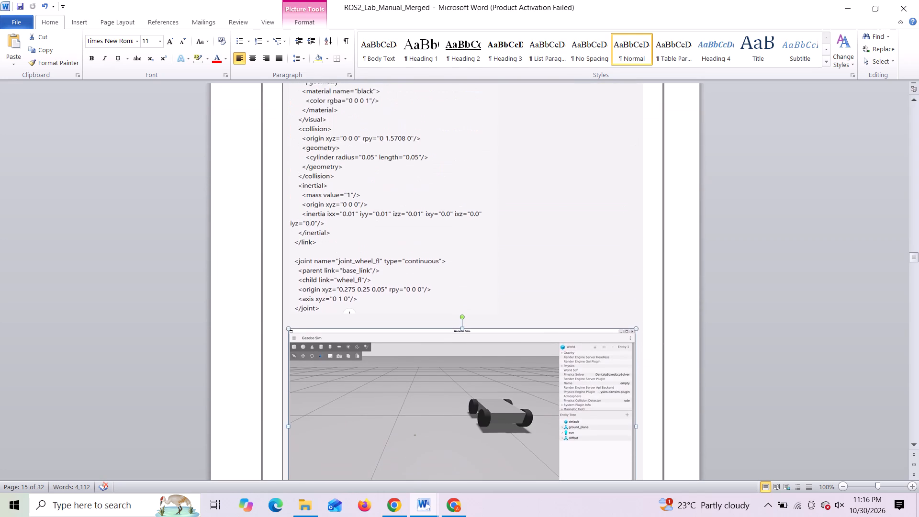
pyautogui.scroll(2, 411, 322)
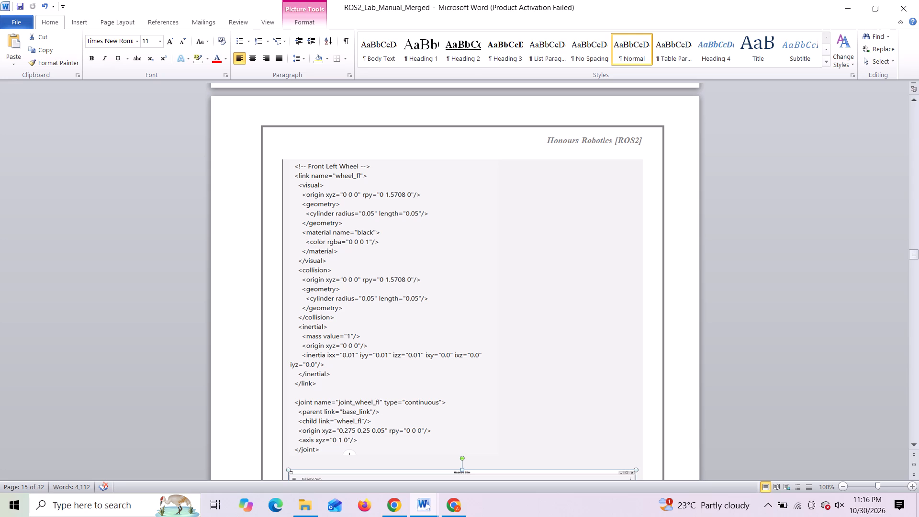
pyautogui.scroll(-1, 411, 322)
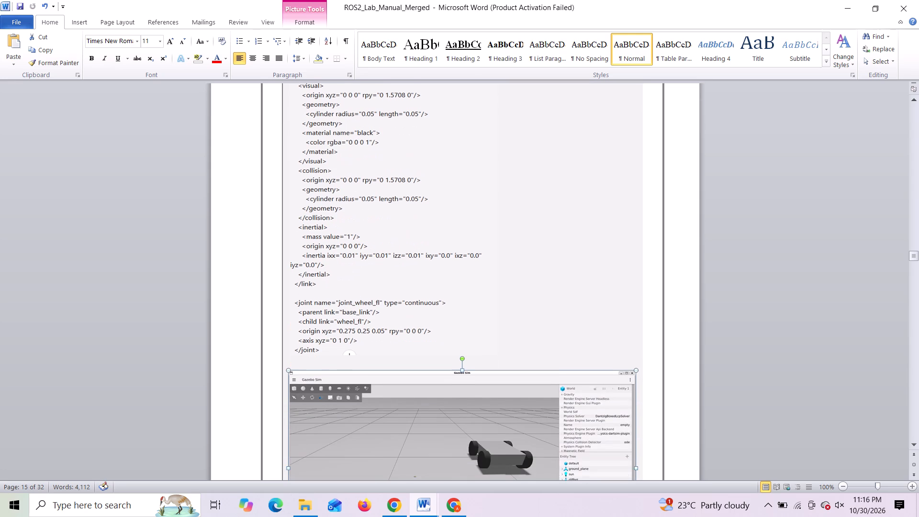
pyautogui.scroll(-1, 411, 322)
pyautogui.click(405, 311)
pyautogui.scroll(1, 405, 311)
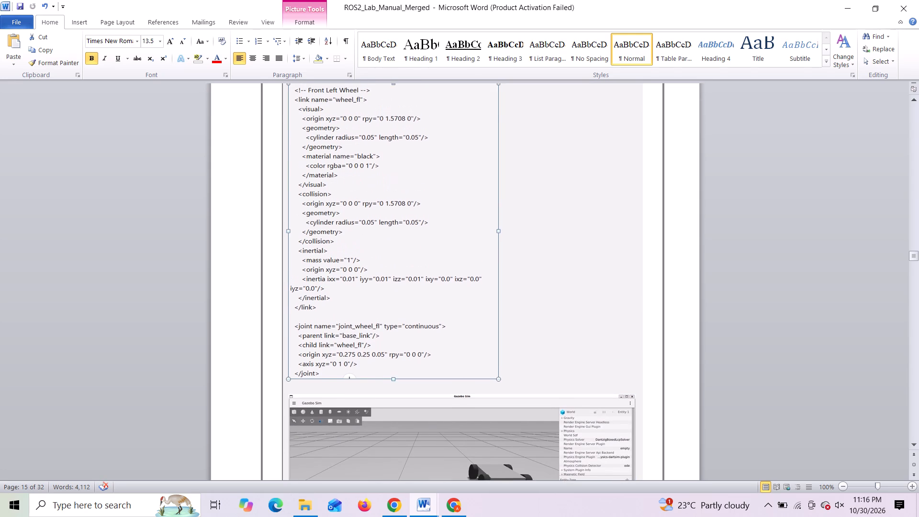
pyautogui.scroll(1, 405, 311)
pyautogui.scroll(-1, 405, 311)
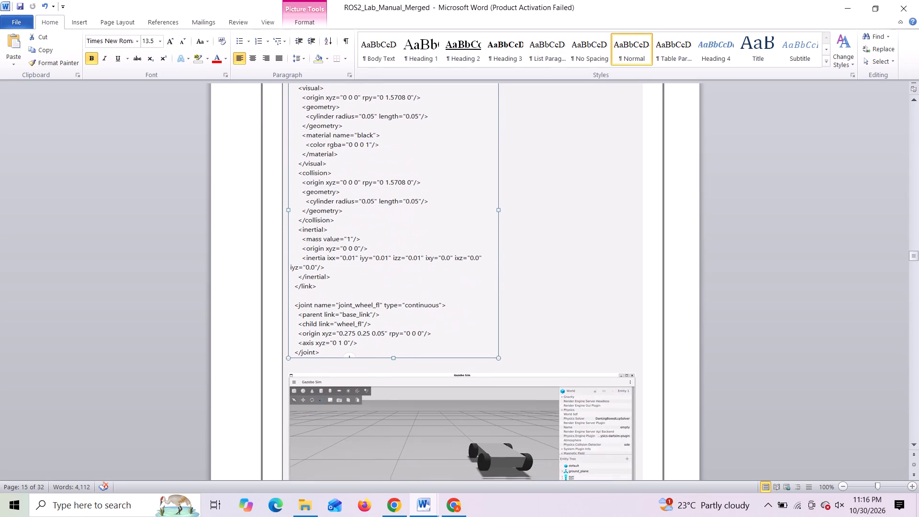
pyautogui.scroll(-2, 405, 311)
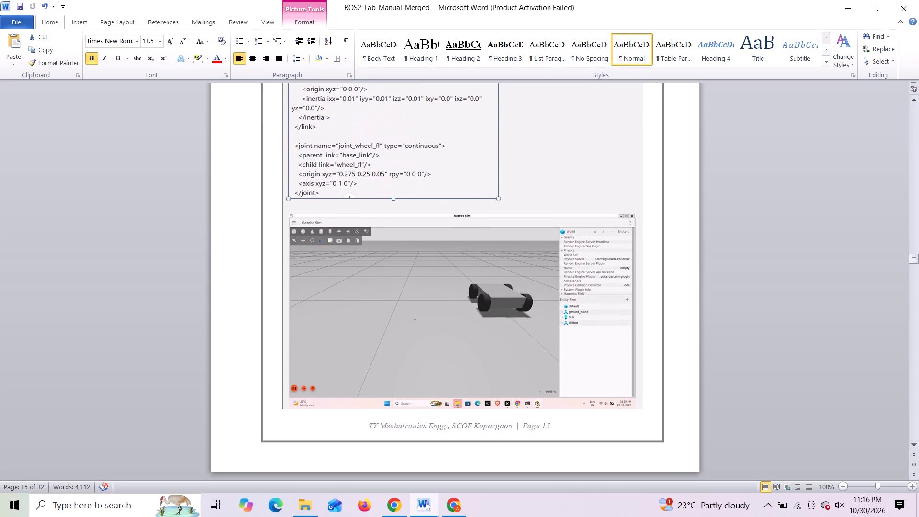
pyautogui.click(507, 197)
pyautogui.scroll(4, 507, 197)
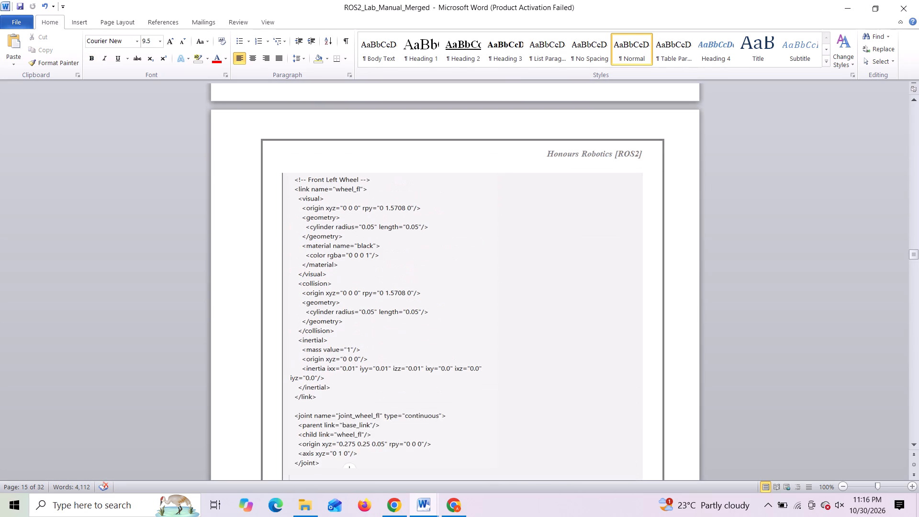
# Fine-tune the Front Left Wheel code picture's size in proportion so that the Gazebo screenshot stays below it on page 15.
pyautogui.click(405, 265)
pyautogui.scroll(-1, 405, 265)
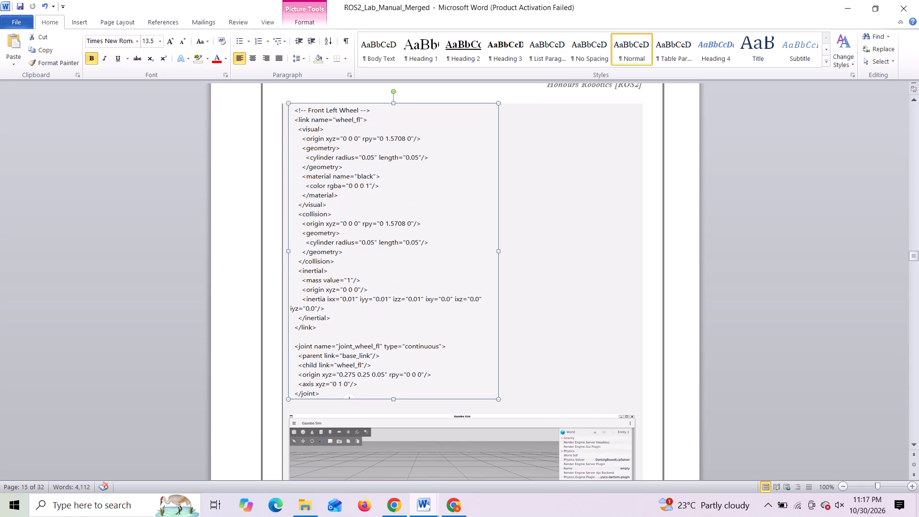
pyautogui.scroll(-1, 405, 265)
pyautogui.moveTo(498, 398); pyautogui.dragTo(502, 403)
pyautogui.moveTo(502, 403); pyautogui.dragTo(495, 395)
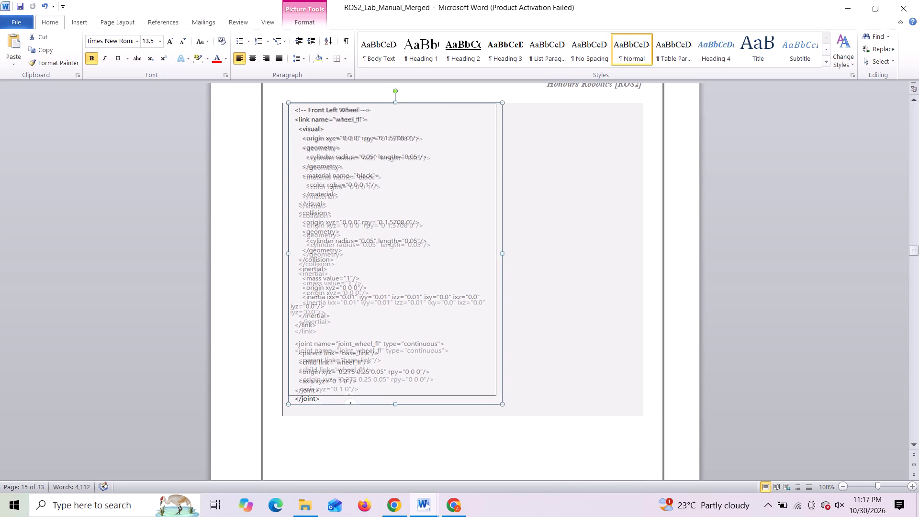
pyautogui.moveTo(495, 395); pyautogui.dragTo(499, 398)
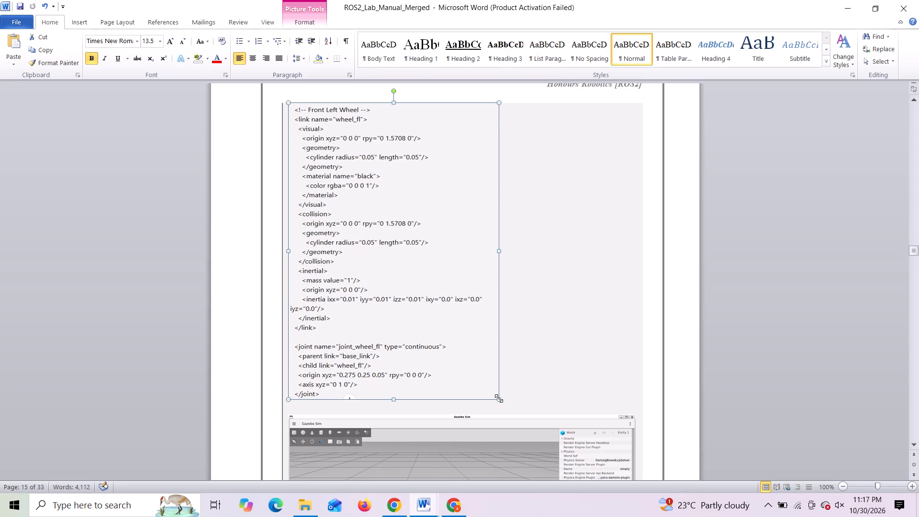
pyautogui.click(532, 365)
# Check the layout of the Base Link code on page 14 and the wheel code and Gazebo screenshot on page 15.
pyautogui.scroll(2, 532, 365)
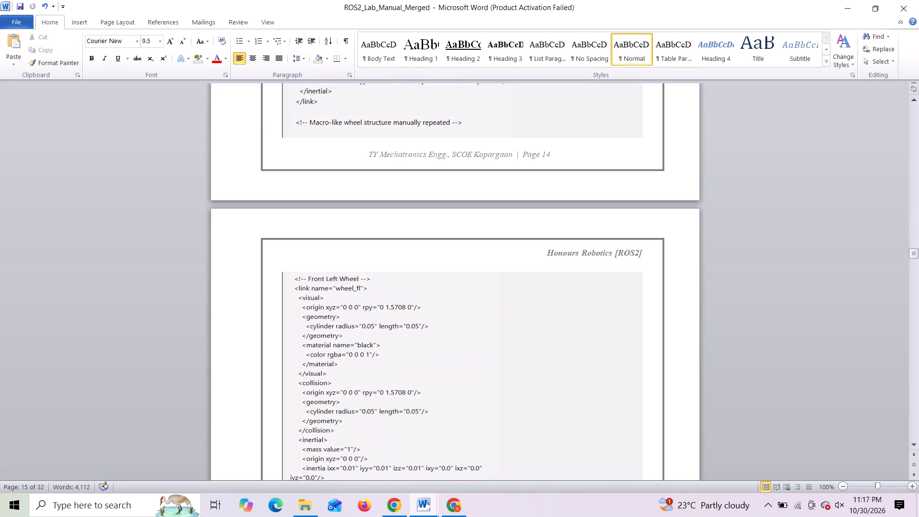
pyautogui.scroll(4, 532, 365)
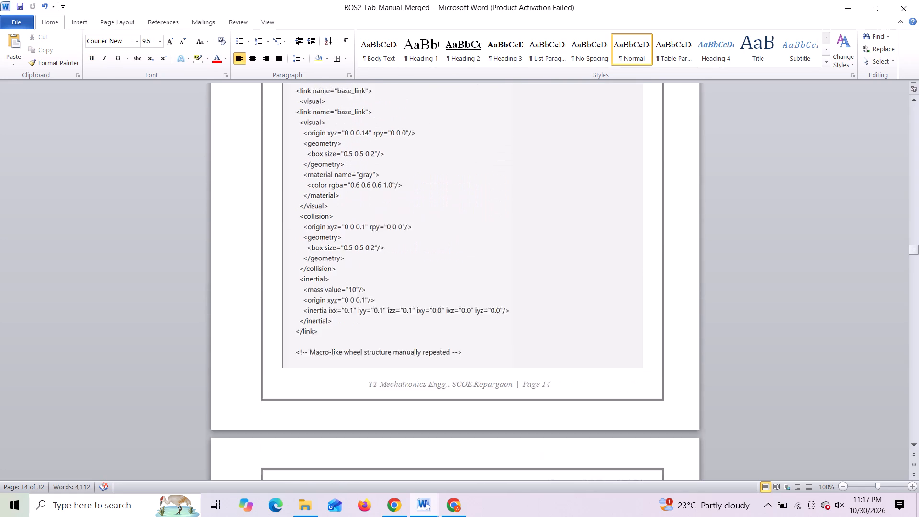
pyautogui.scroll(1, 532, 365)
pyautogui.scroll(-4, 532, 365)
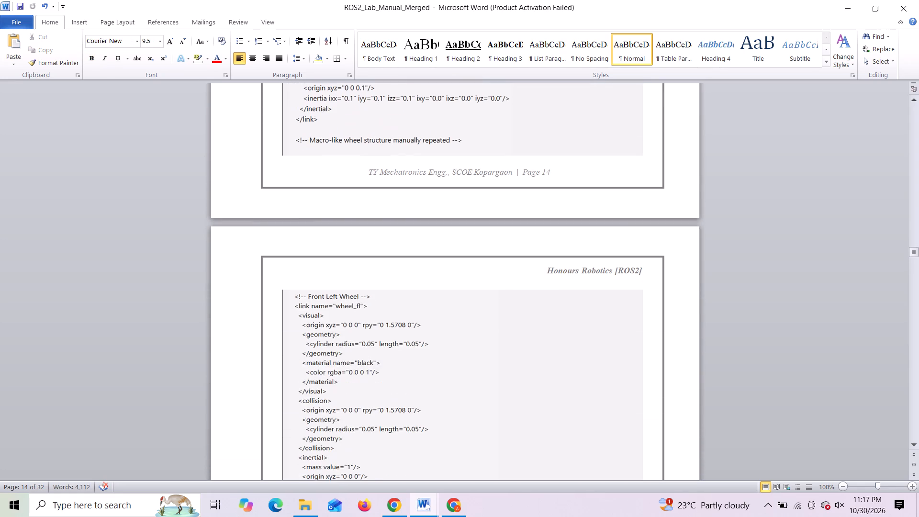
pyautogui.scroll(-4, 532, 365)
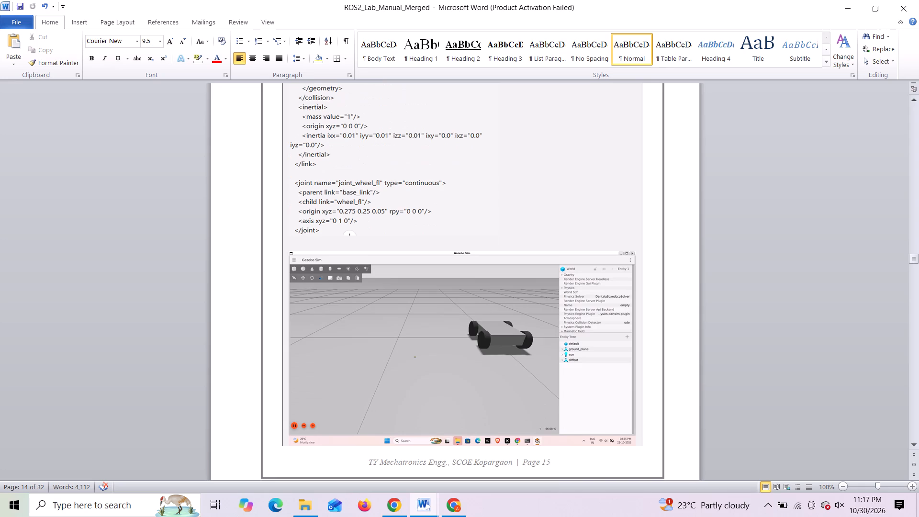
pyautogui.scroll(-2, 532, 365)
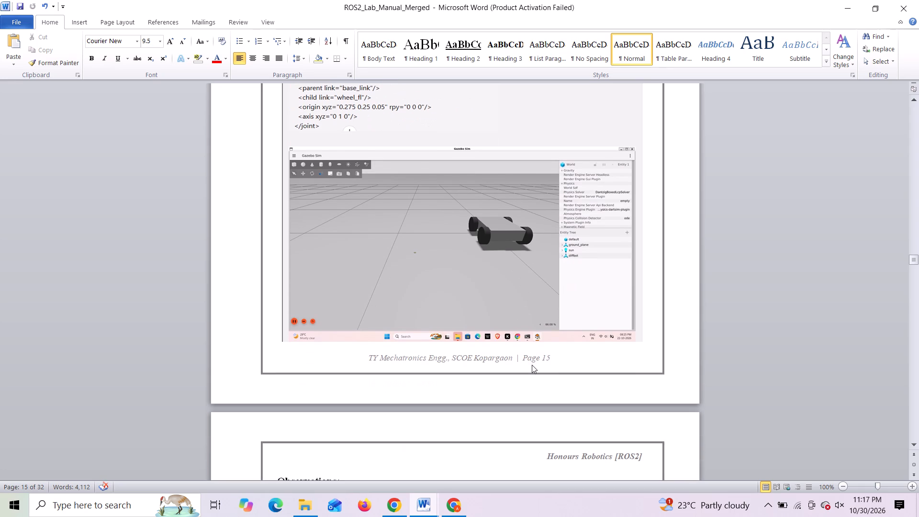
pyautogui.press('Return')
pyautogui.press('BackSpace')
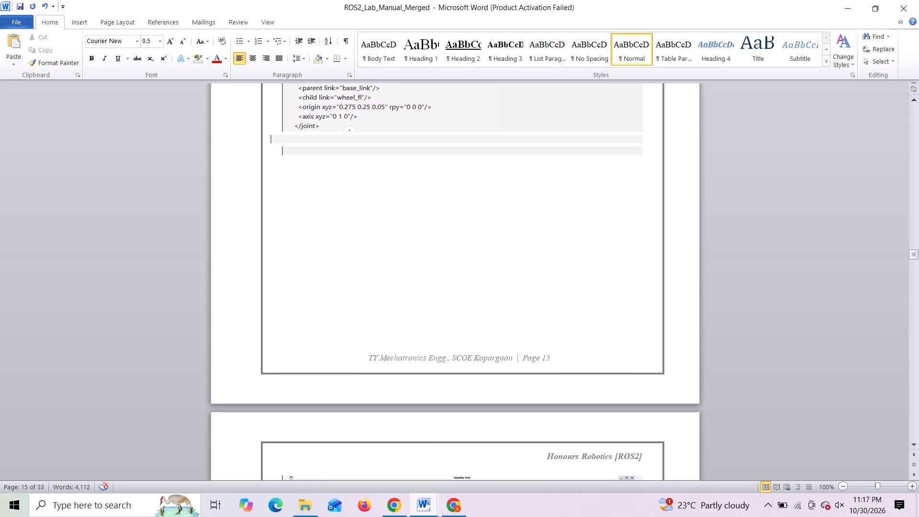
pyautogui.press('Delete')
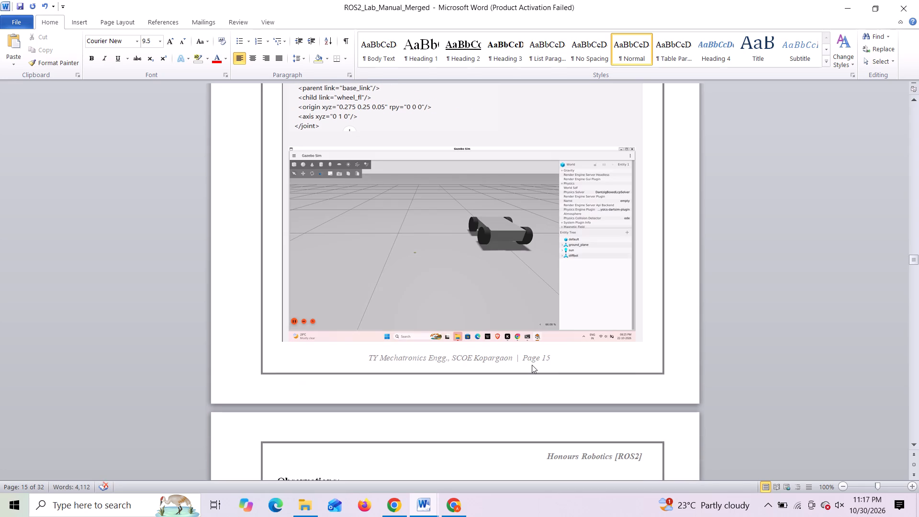
# Delete the diffbot Gazebo screenshot below the Front Left Wheel code picture on page 15.
pyautogui.click(495, 315)
pyautogui.press('Delete')
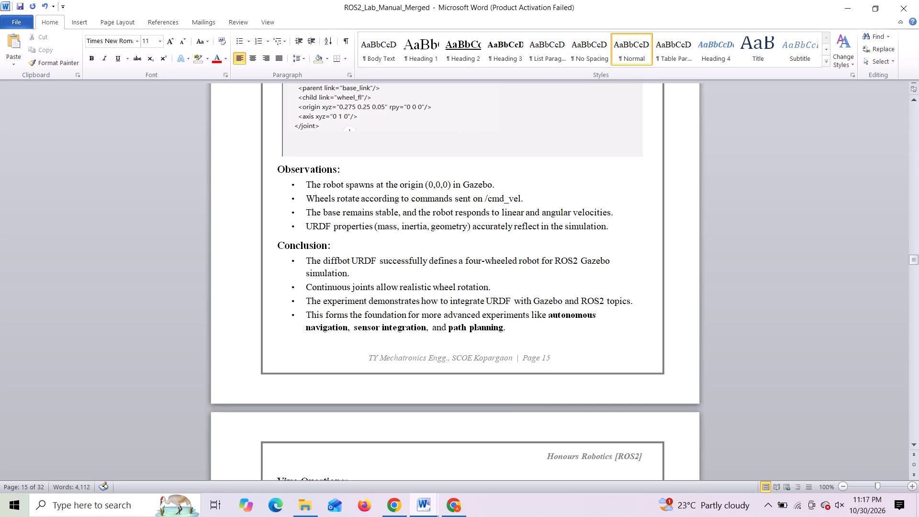
# Insert a blank line above the Observations heading on page 15 and place the cursor in it.
pyautogui.click(277, 167)
pyautogui.press('Return')
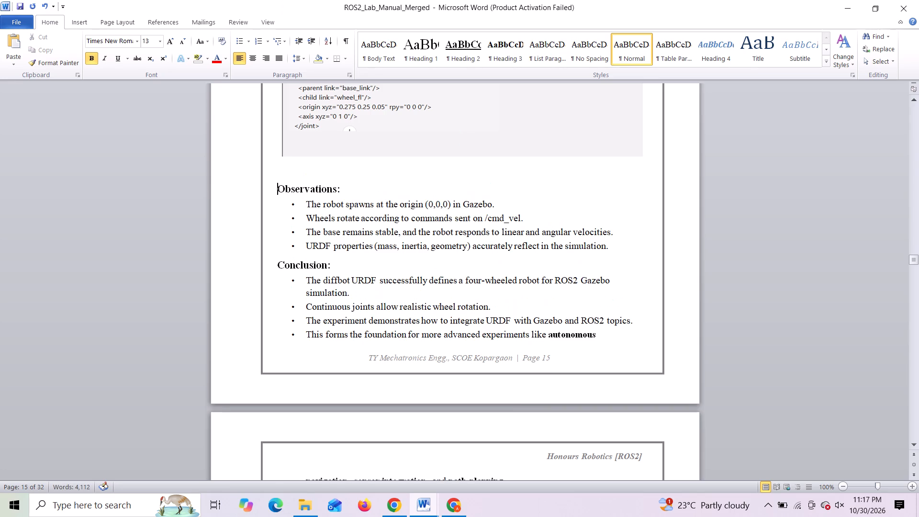
pyautogui.click(277, 169)
# Bring up the previews of the open Word documents.
pyautogui.click(421, 513)
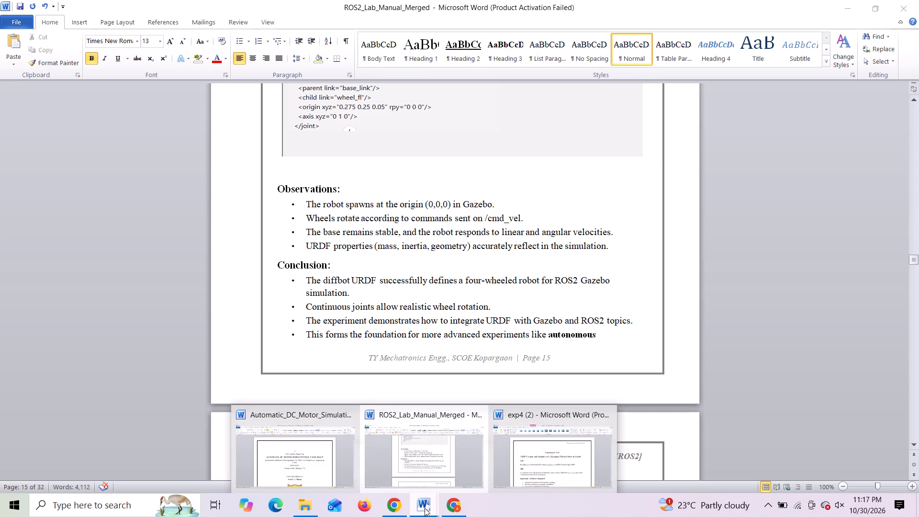
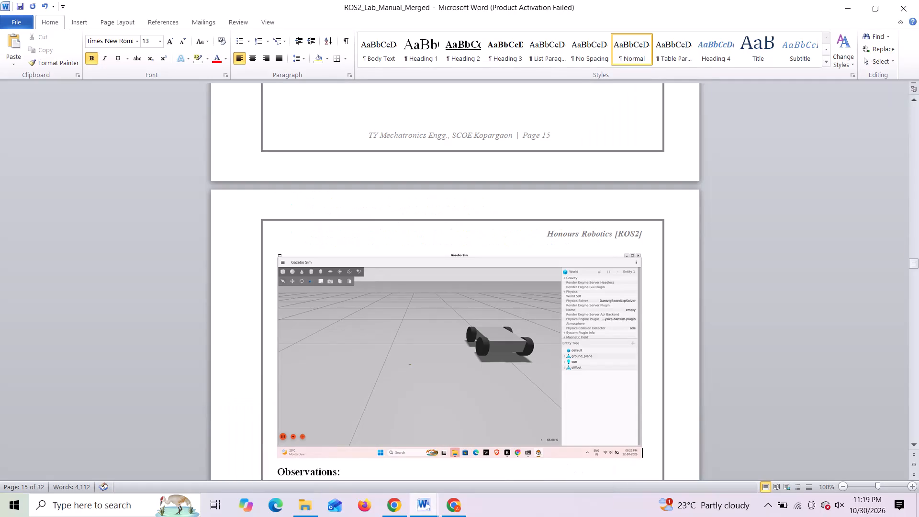
# Check how the Conclusion and Viva Questions flow from page 16 onto the following page after the diffbot Gazebo screenshot.
pyautogui.click(459, 341)
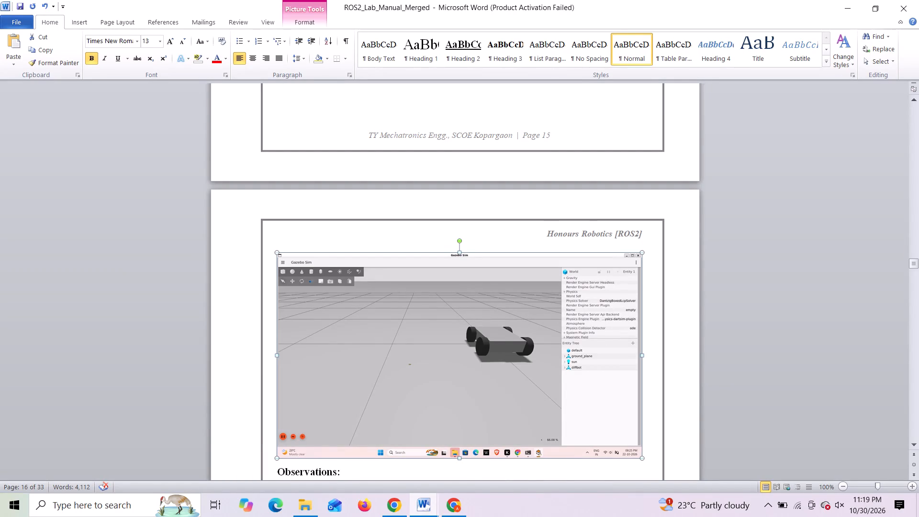
pyautogui.scroll(-5, 612, 418)
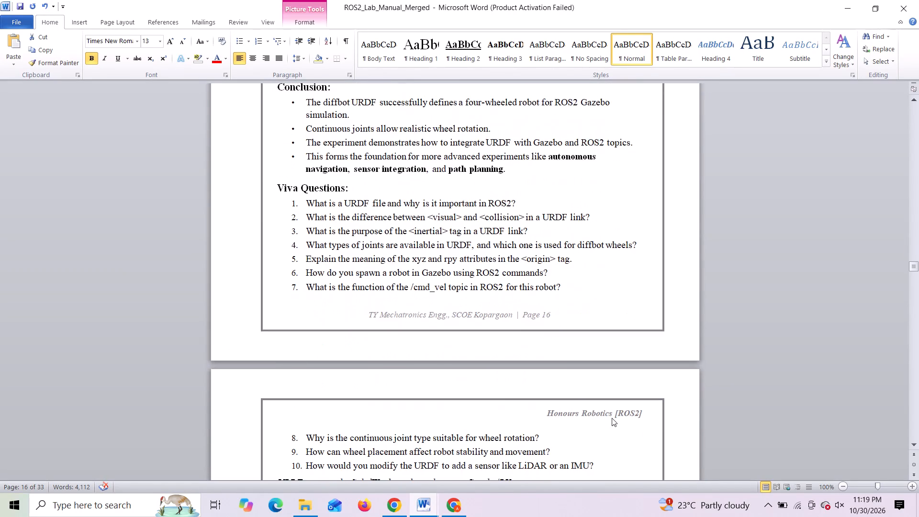
pyautogui.scroll(-3, 612, 418)
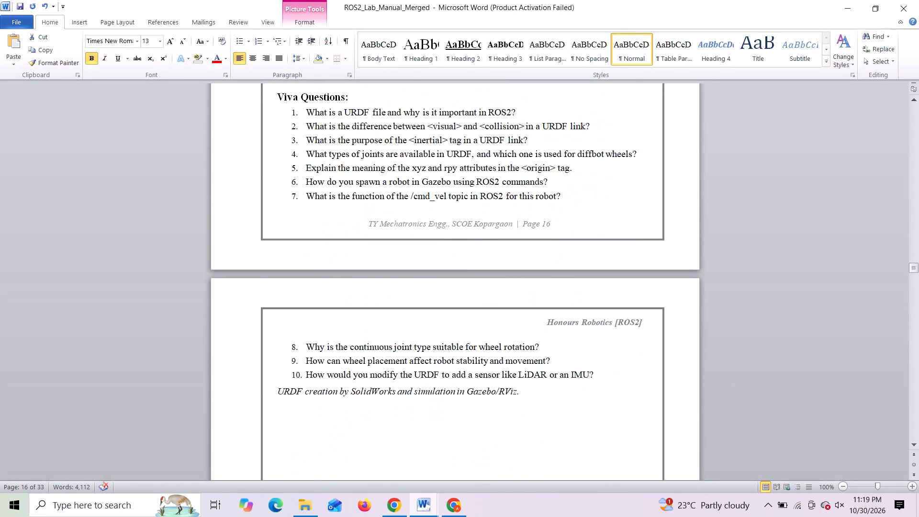
pyautogui.scroll(-2, 612, 418)
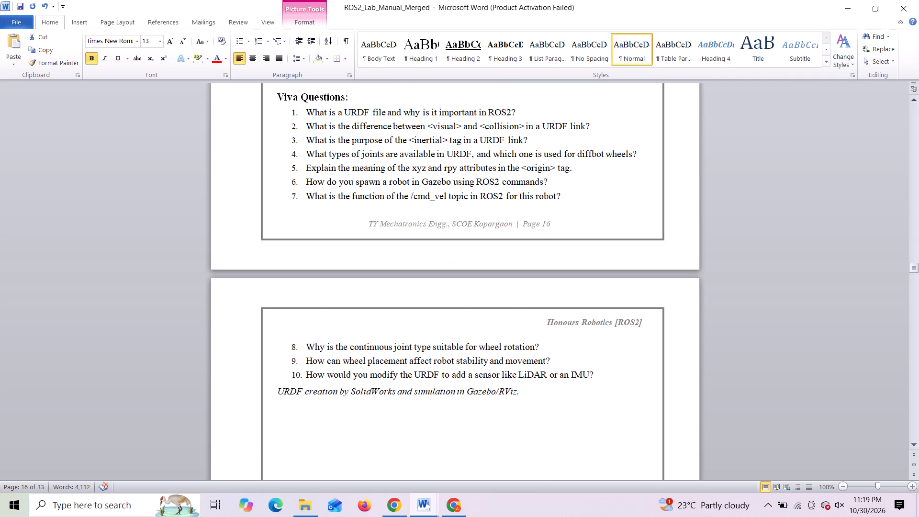
# Move the caption "URDF creation by SolidWorks and simulation in Gazebo/RViz." from below the viva questions to a new line under the Gazebo screenshot.
pyautogui.moveTo(278, 392); pyautogui.dragTo(558, 386)
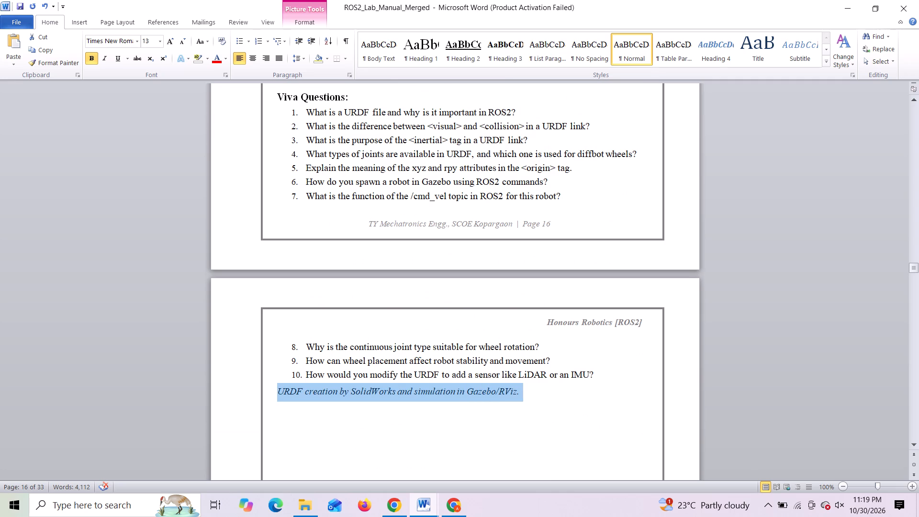
pyautogui.moveTo(558, 386); pyautogui.dragTo(559, 392)
pyautogui.hotkey('ctrl', 'c')
pyautogui.press('BackSpace')
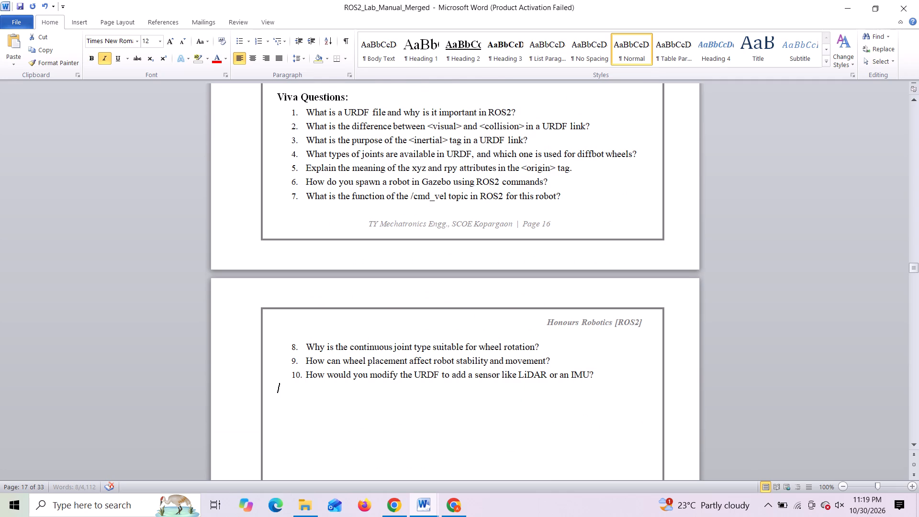
pyautogui.scroll(3, 559, 392)
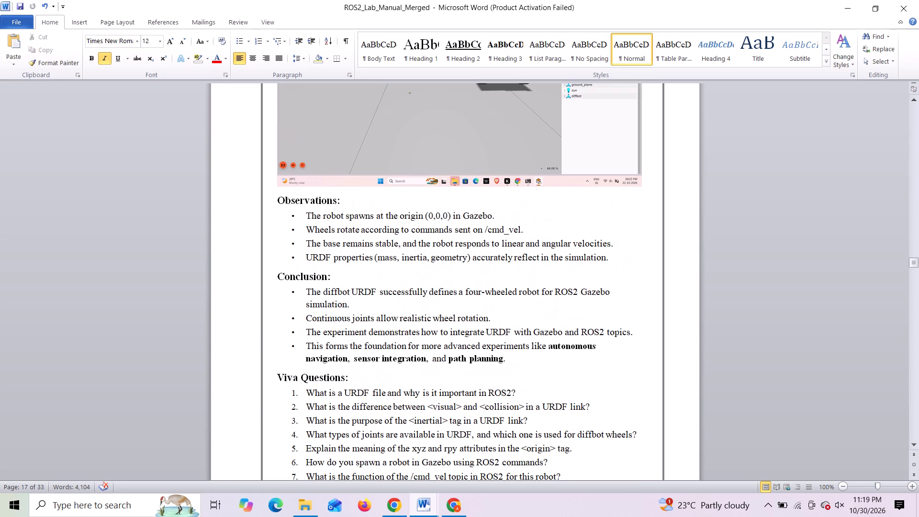
pyautogui.click(485, 196)
pyautogui.click(654, 174)
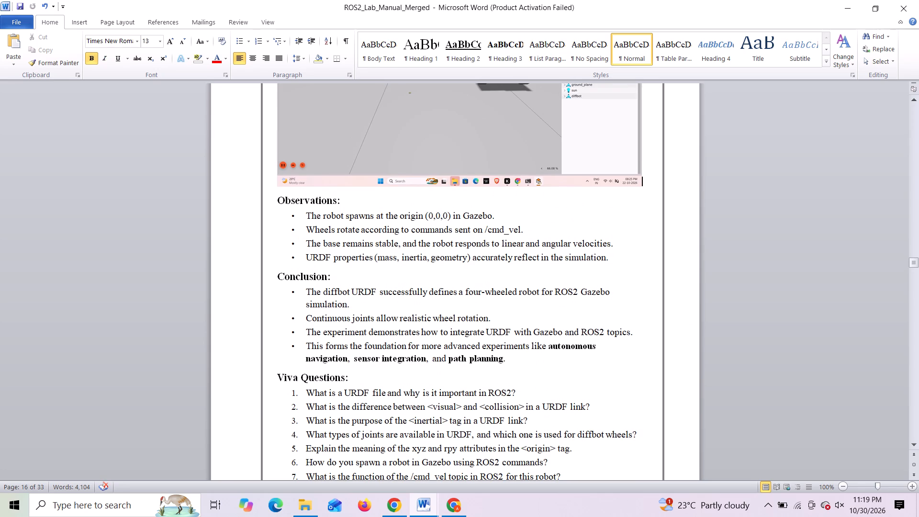
pyautogui.press('Return')
pyautogui.hotkey('ctrl', 'v')
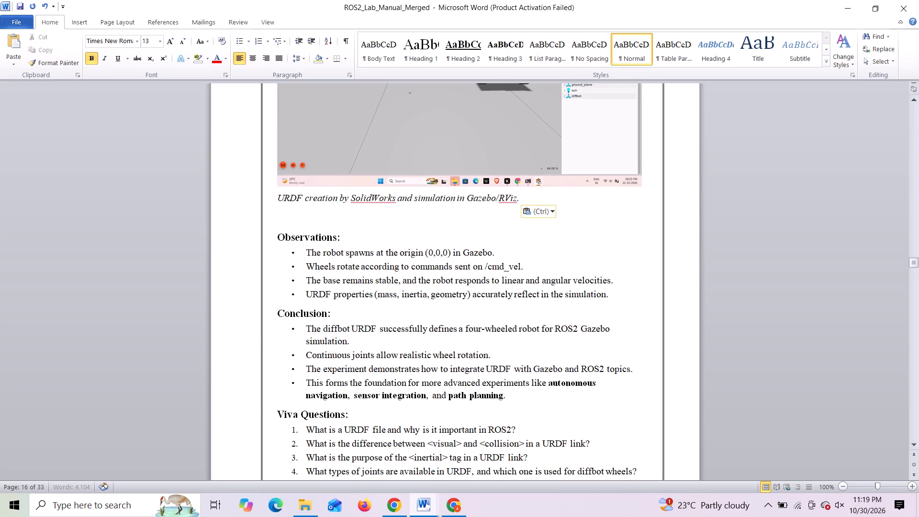
# Remove the italics from the whole URDF creation caption under the Gazebo screenshot and centre it.
pyautogui.click(355, 205)
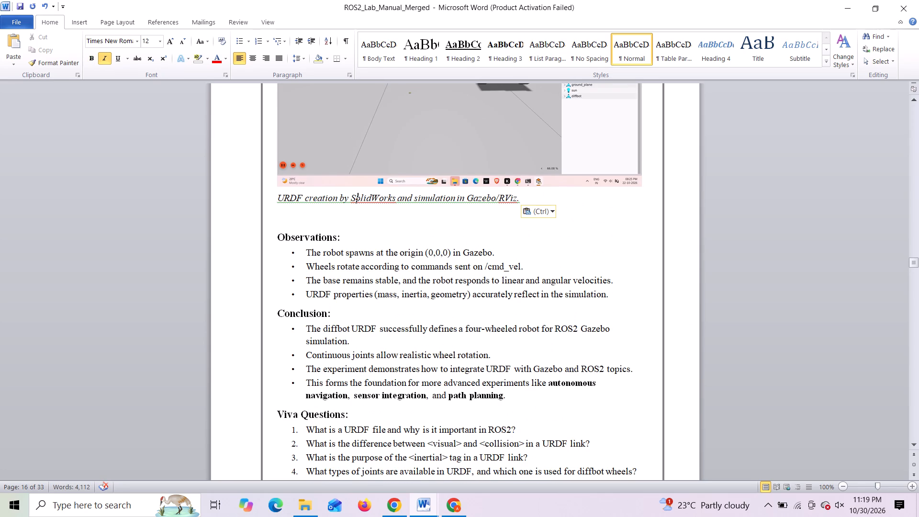
pyautogui.click(102, 56)
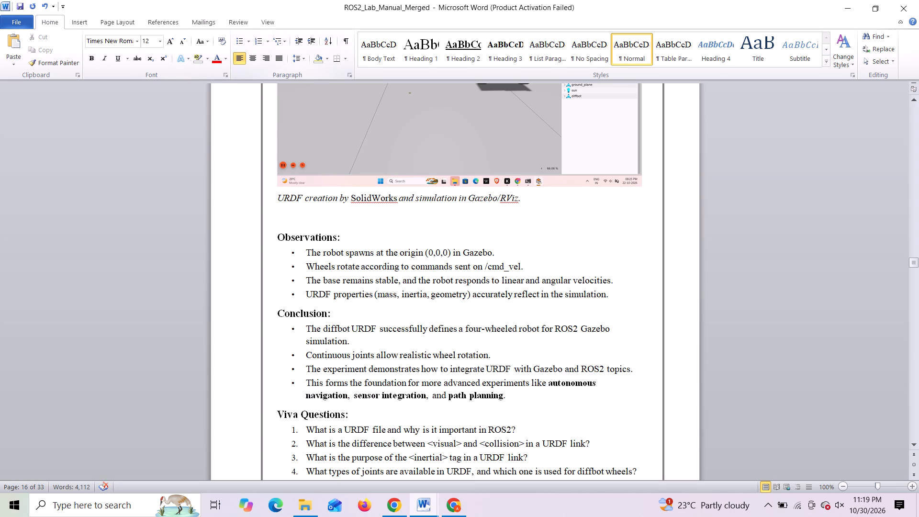
pyautogui.doubleClick(282, 201)
pyautogui.tripleClick(282, 201)
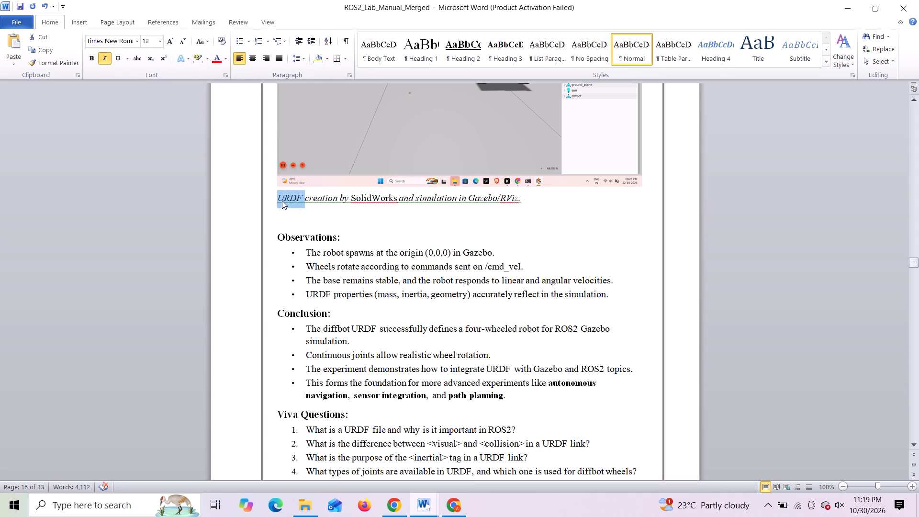
pyautogui.click(104, 58)
pyautogui.click(104, 58)
pyautogui.click(104, 58)
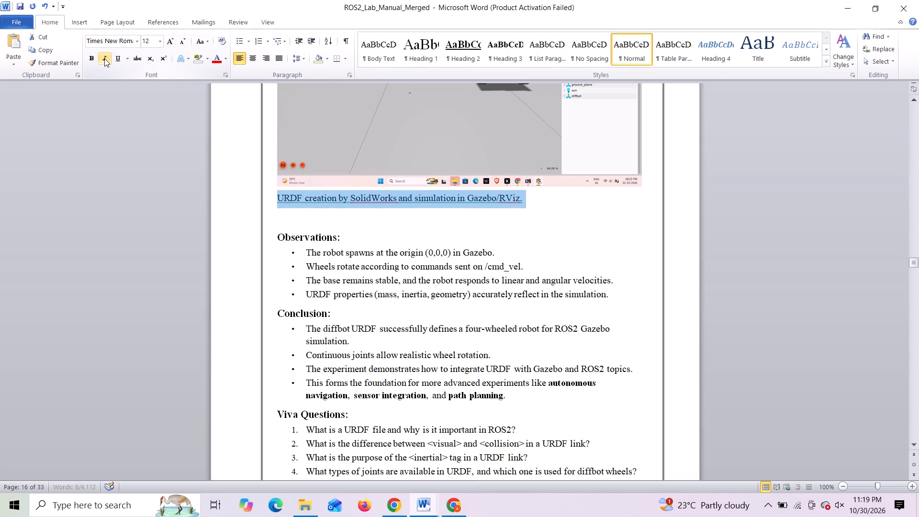
pyautogui.click(252, 60)
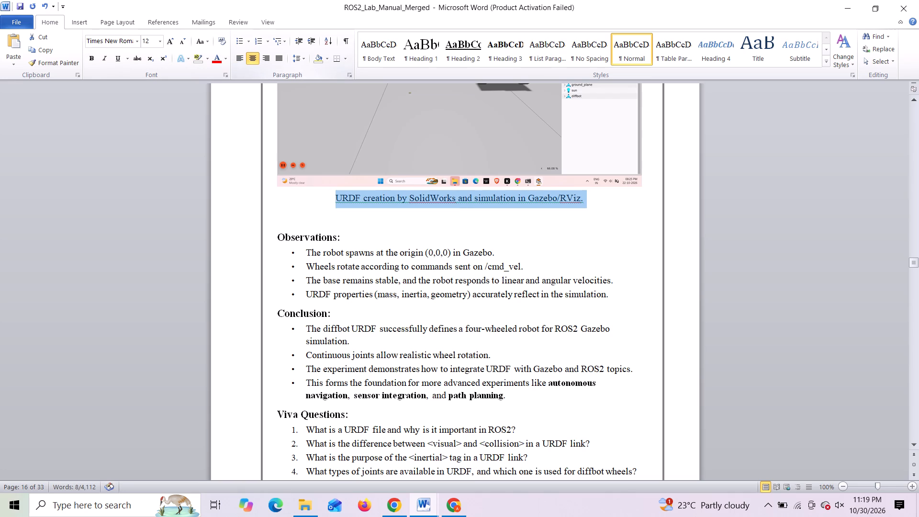
# Delete the empty line between the Gazebo screenshot's caption and the Observations heading.
pyautogui.click(336, 218)
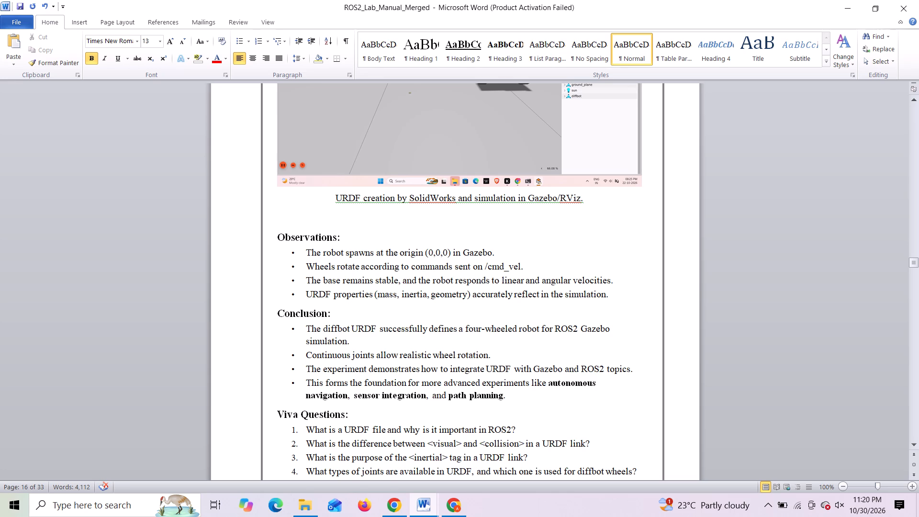
pyautogui.press('BackSpace')
# Shrink the diffbot Gazebo screenshot in proportion until it fits with its caption below the Front Left Wheel code on page 15.
pyautogui.scroll(-1, 272, 236)
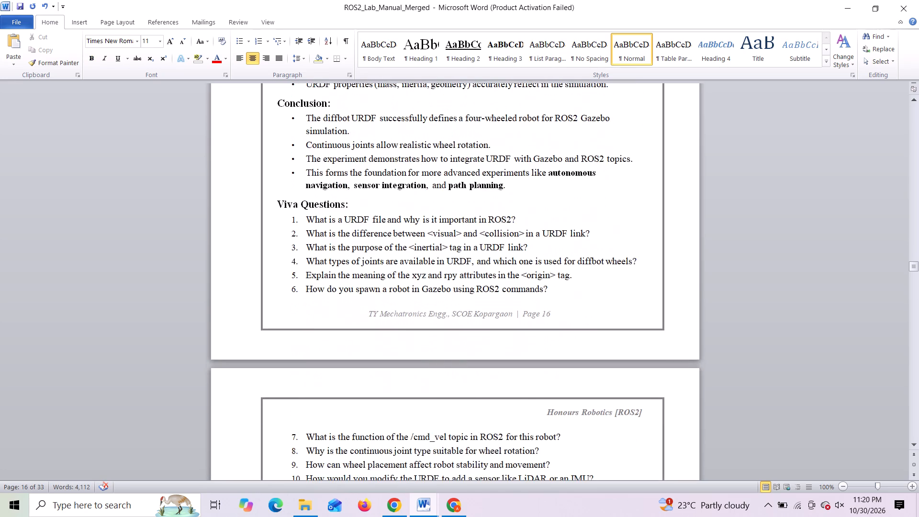
pyautogui.scroll(-1, 272, 236)
pyautogui.scroll(3, 272, 236)
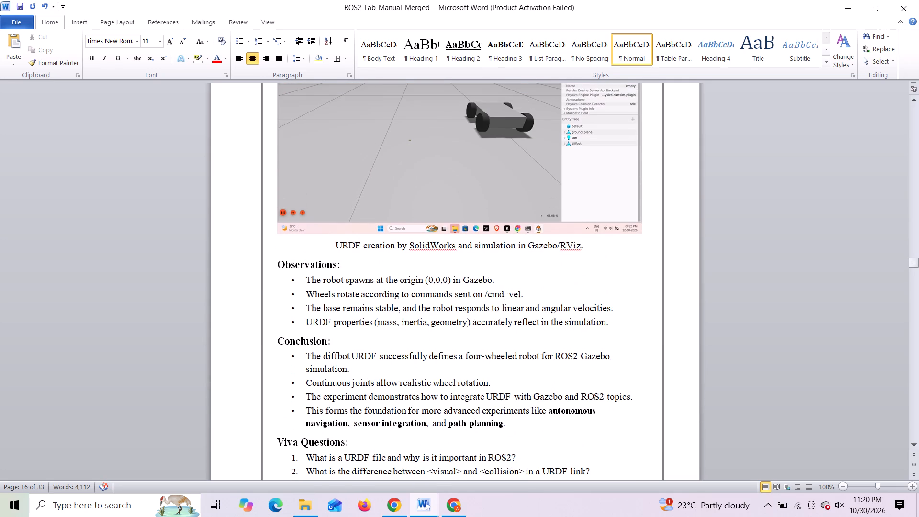
pyautogui.click(627, 175)
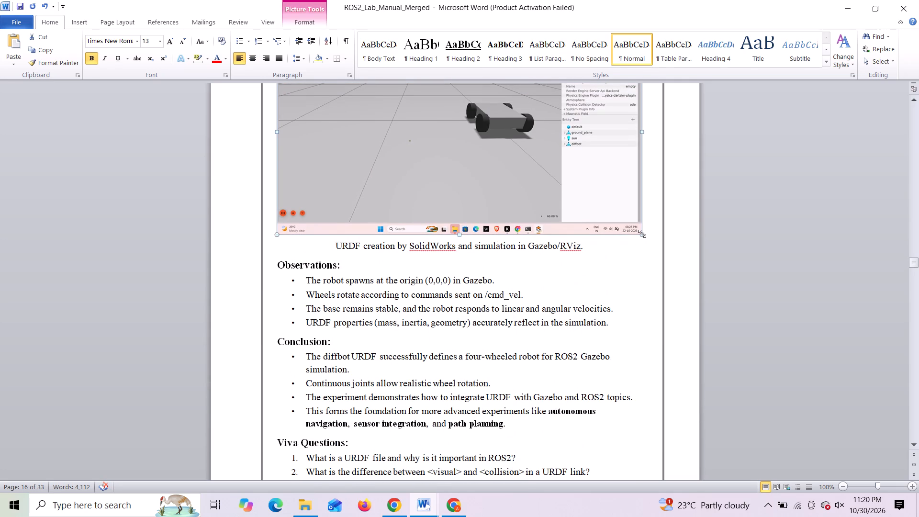
pyautogui.moveTo(642, 234); pyautogui.dragTo(628, 219)
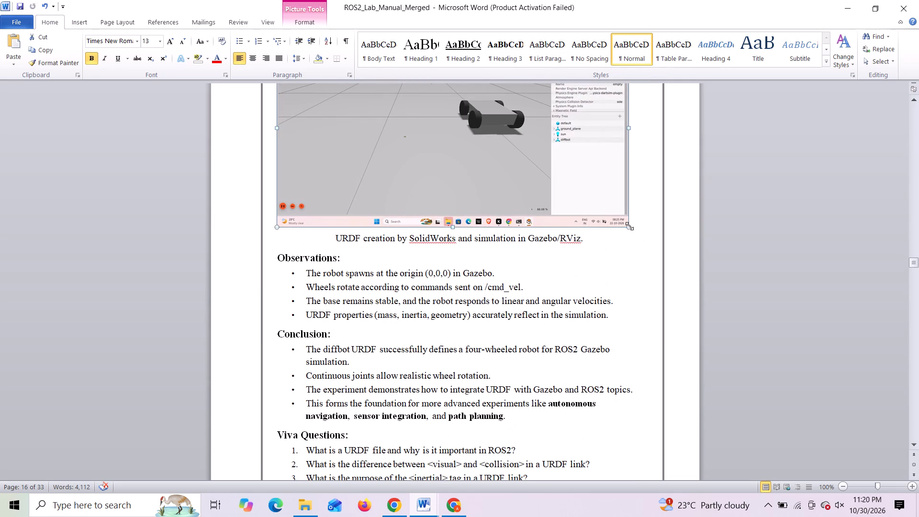
pyautogui.moveTo(629, 226); pyautogui.dragTo(615, 212)
pyautogui.scroll(-2, 615, 212)
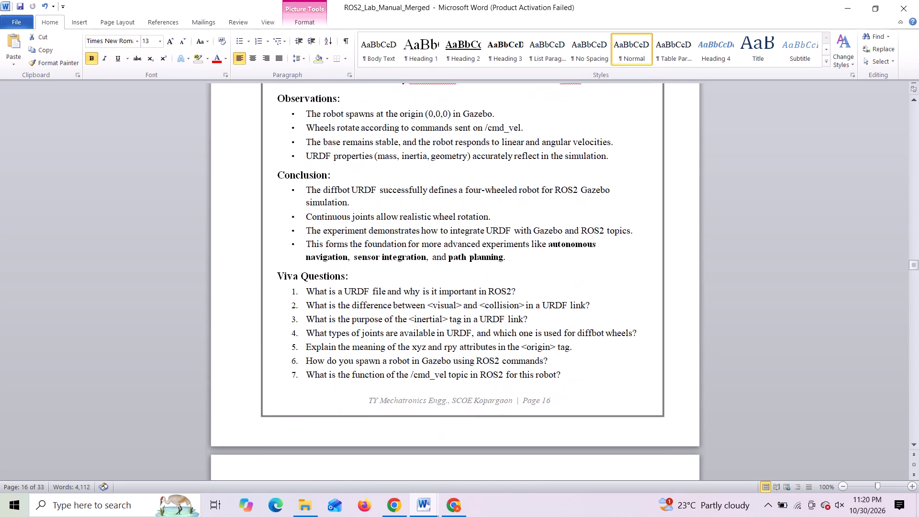
pyautogui.scroll(-2, 615, 212)
pyautogui.scroll(3, 615, 212)
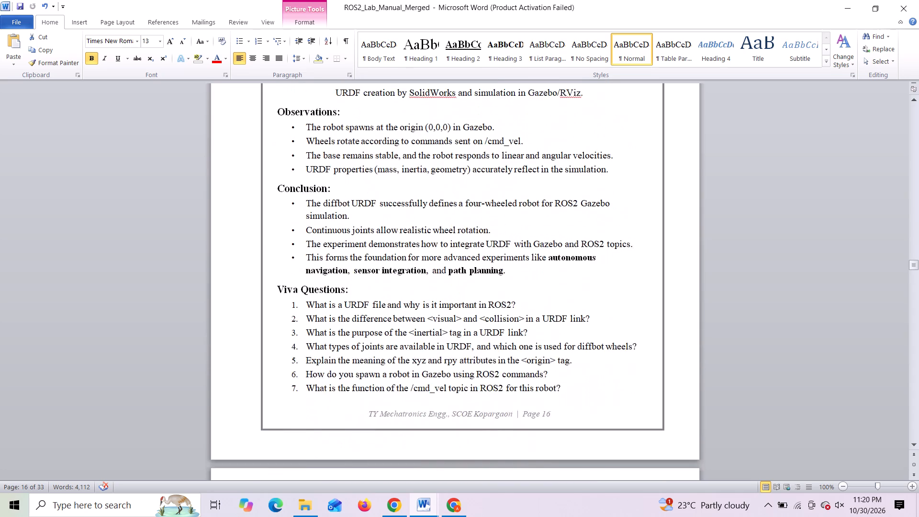
pyautogui.scroll(3, 615, 212)
pyautogui.scroll(-1, 615, 212)
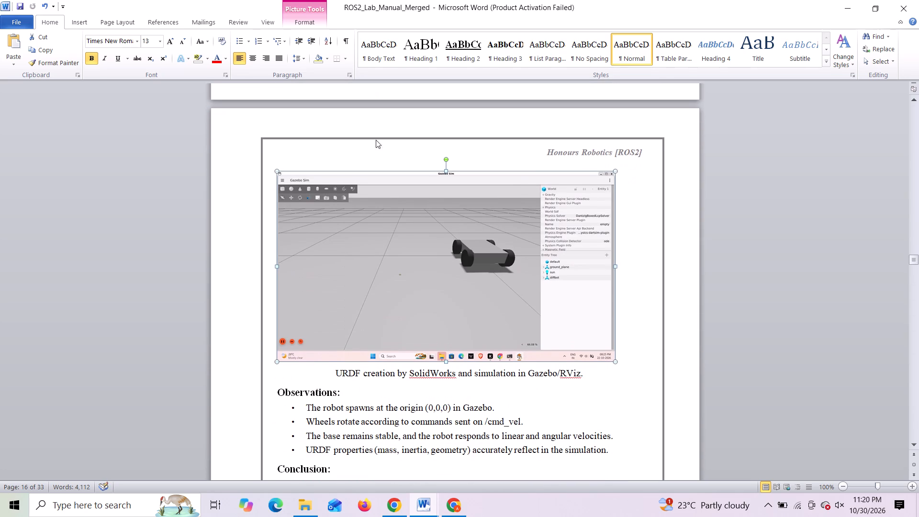
pyautogui.click(377, 151)
pyautogui.moveTo(616, 361); pyautogui.dragTo(563, 316)
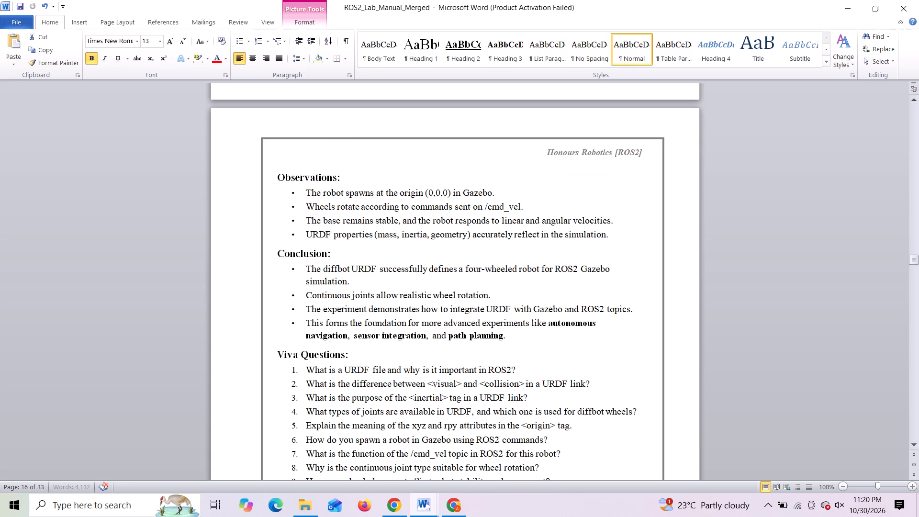
pyautogui.scroll(-1, 563, 316)
pyautogui.scroll(2, 563, 316)
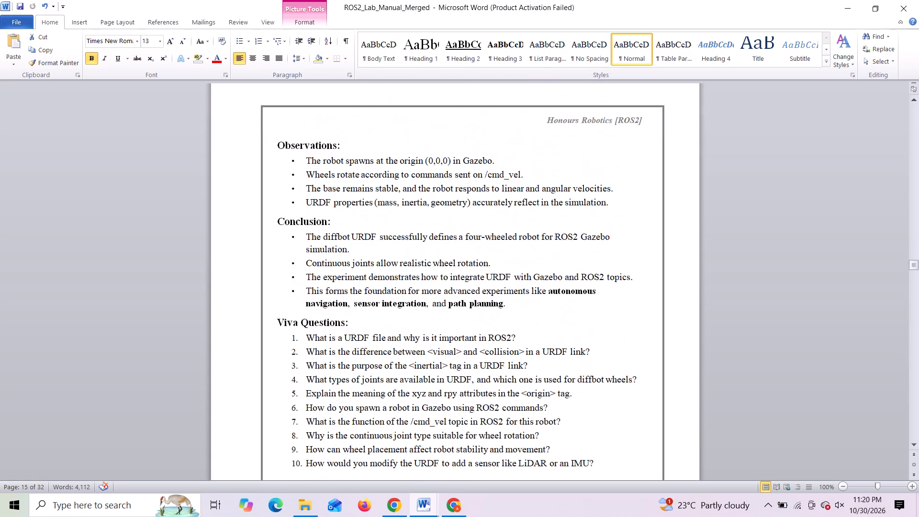
# Centre the diffbot Gazebo screenshot above its caption on page 15.
pyautogui.scroll(3, 563, 316)
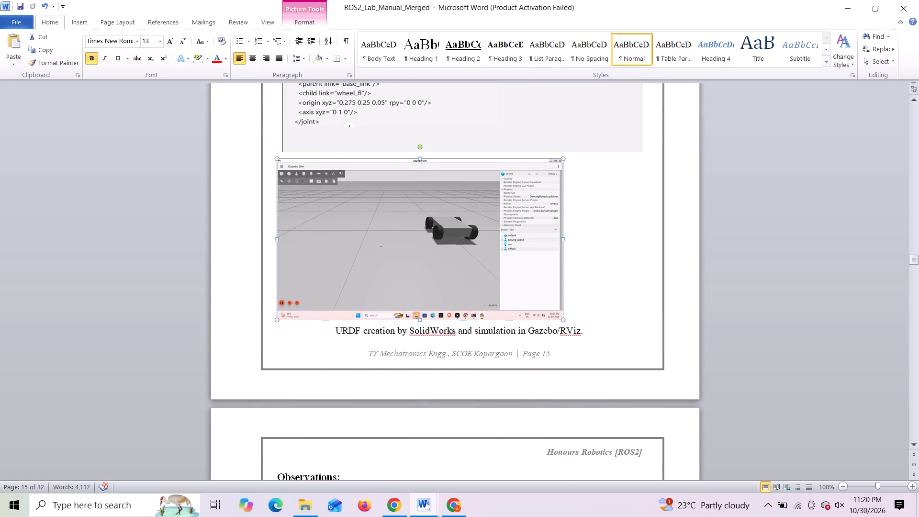
pyautogui.scroll(1, 563, 316)
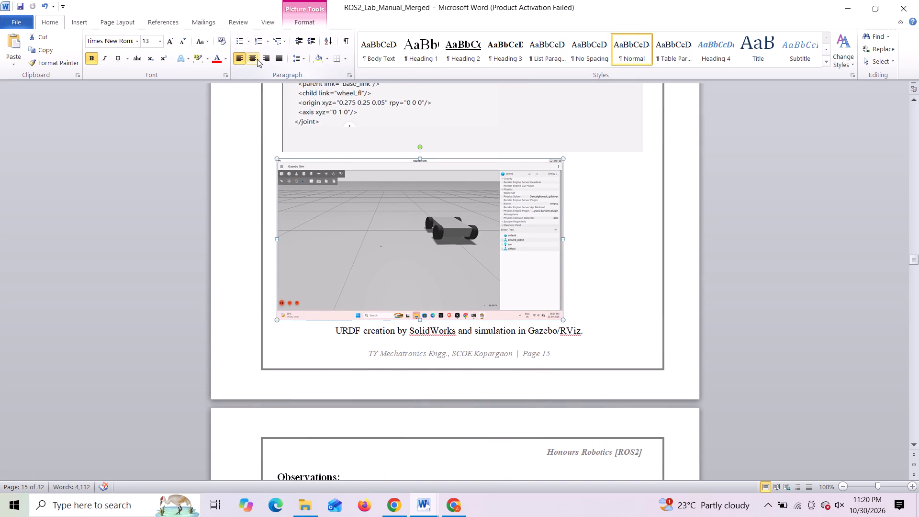
pyautogui.click(257, 59)
pyautogui.click(270, 214)
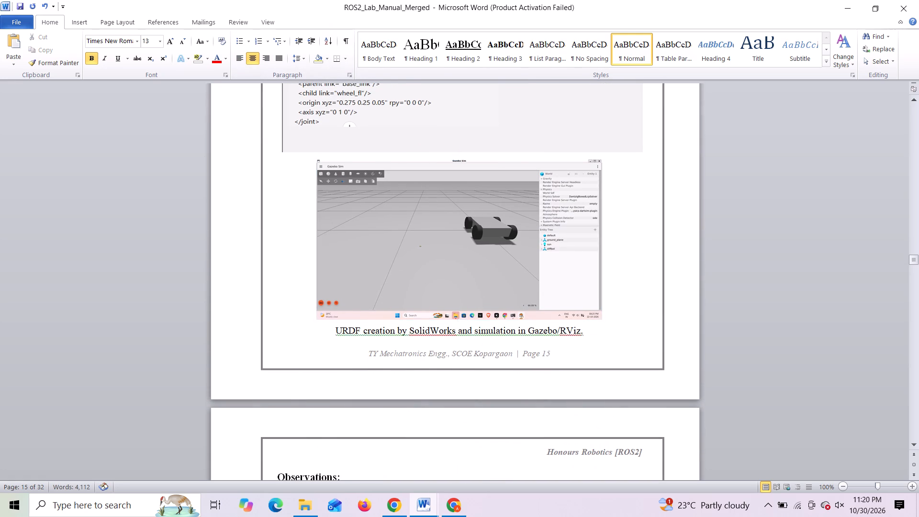
# Check the layout of the wheel code, Gazebo screenshot and caption on page 15 and the Observations to Viva Questions sections following it.
pyautogui.scroll(-3, 270, 214)
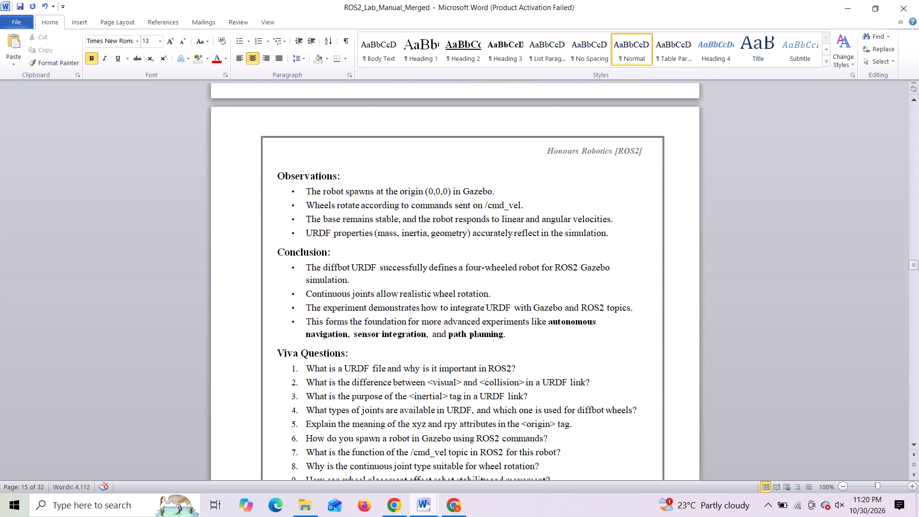
pyautogui.scroll(-1, 270, 214)
pyautogui.scroll(7, 270, 214)
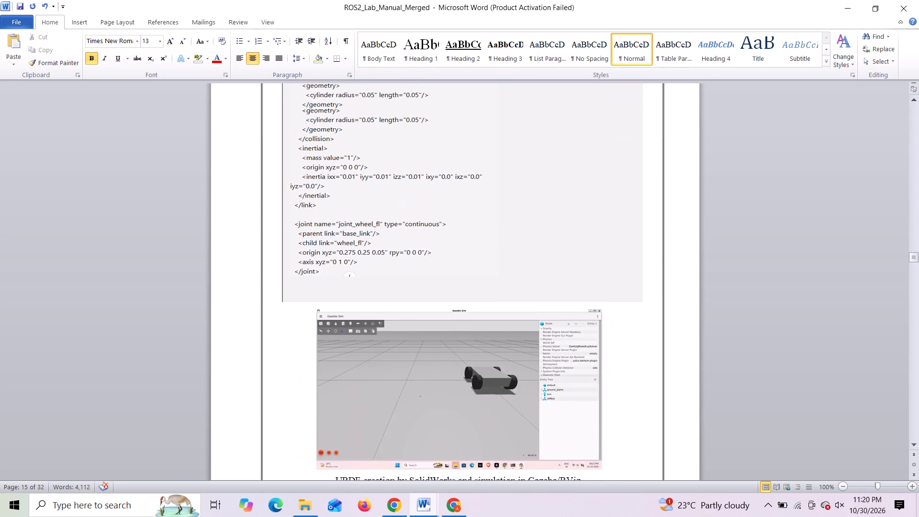
pyautogui.scroll(3, 270, 214)
pyautogui.scroll(-3, 270, 214)
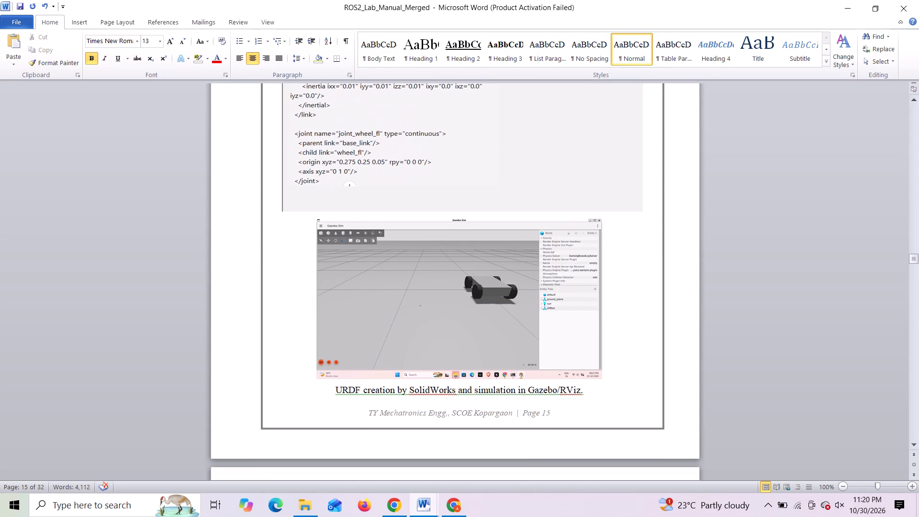
pyautogui.scroll(-1, 270, 214)
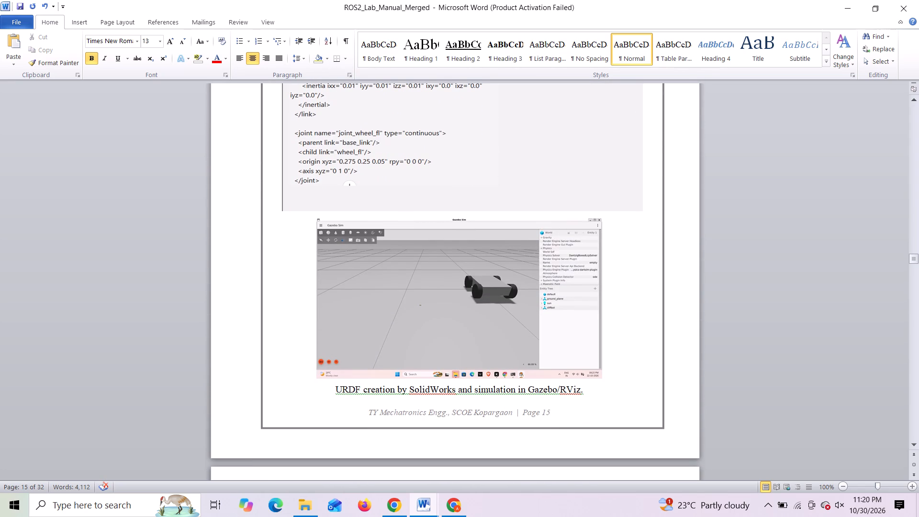
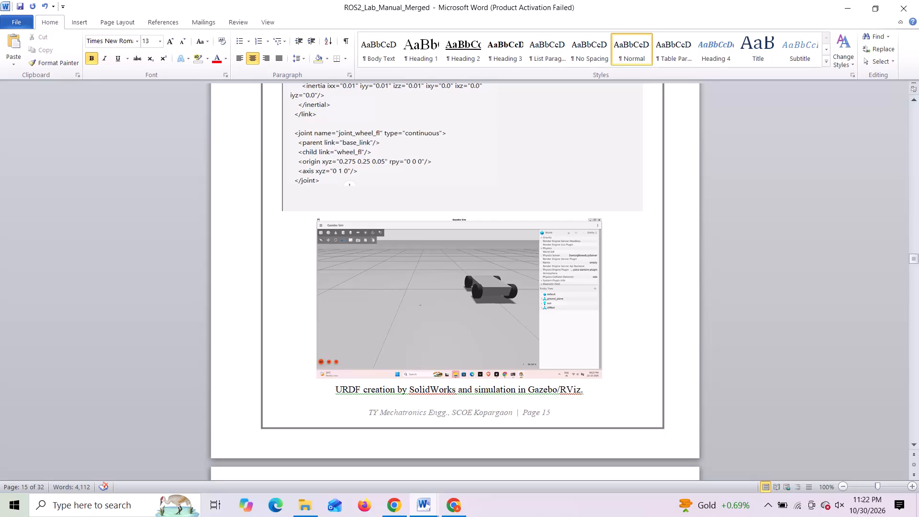
# Enlarge the diffbot Gazebo screenshot slightly in proportion below the Front Left Wheel code.
pyautogui.click(572, 230)
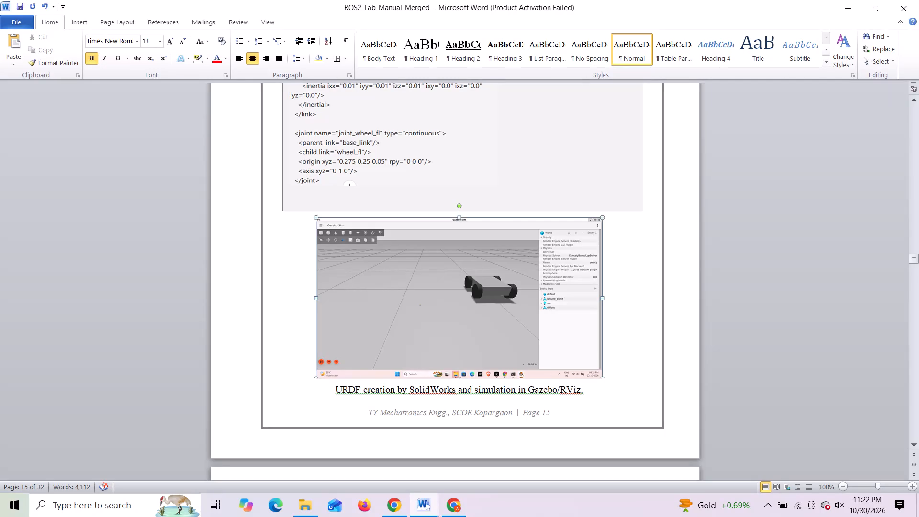
pyautogui.moveTo(602, 220); pyautogui.dragTo(609, 218)
pyautogui.scroll(-1, 543, 270)
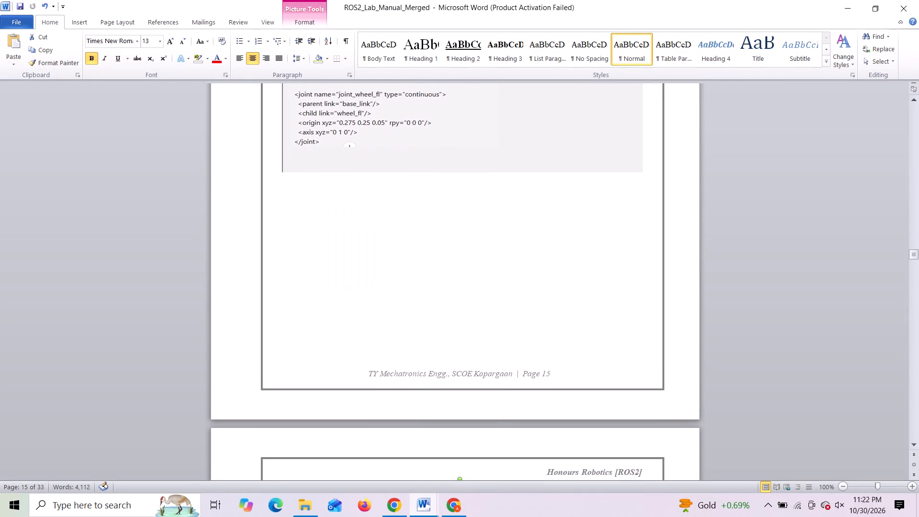
# Shrink the Front Left Wheel code picture slightly in proportion so the enlarged Gazebo screenshot fits on page 15.
pyautogui.scroll(1, 543, 270)
pyautogui.click(433, 212)
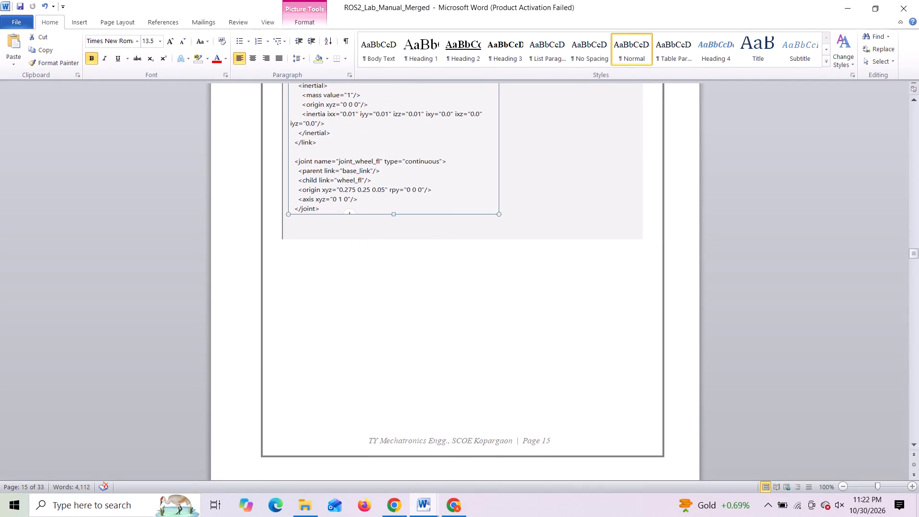
pyautogui.moveTo(498, 214); pyautogui.dragTo(494, 206)
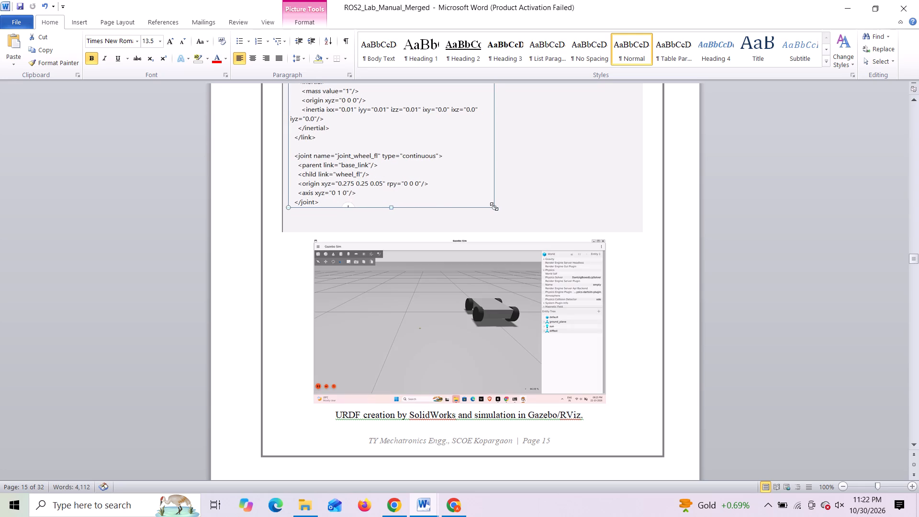
# Enlarge the diffbot Gazebo screenshot a little further in proportion.
pyautogui.click(495, 280)
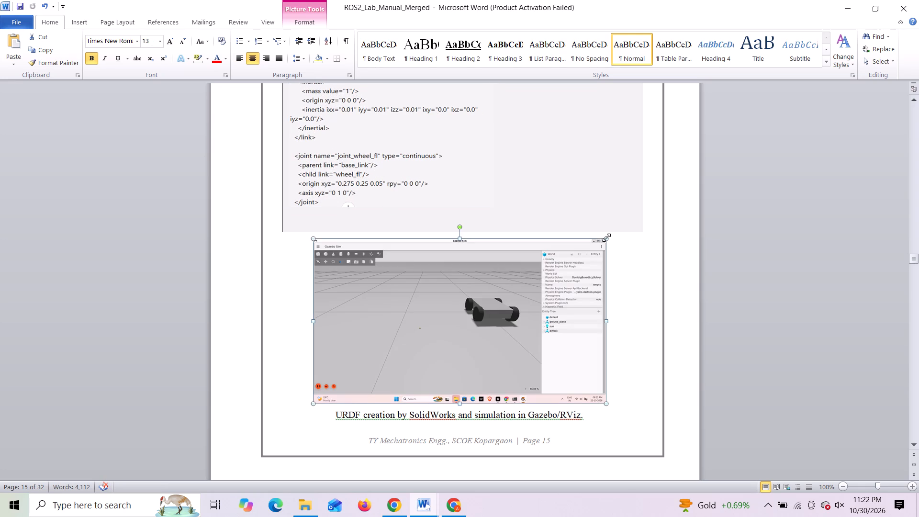
pyautogui.click(606, 237)
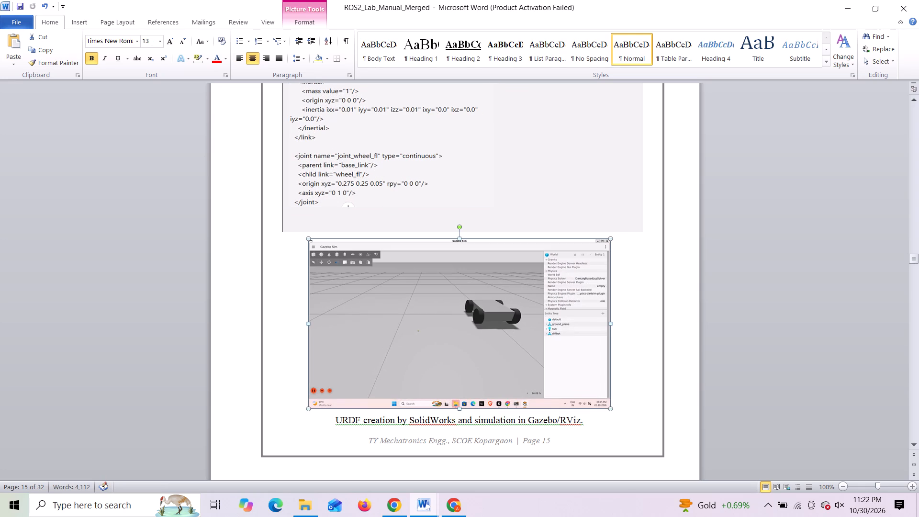
pyautogui.click(610, 236)
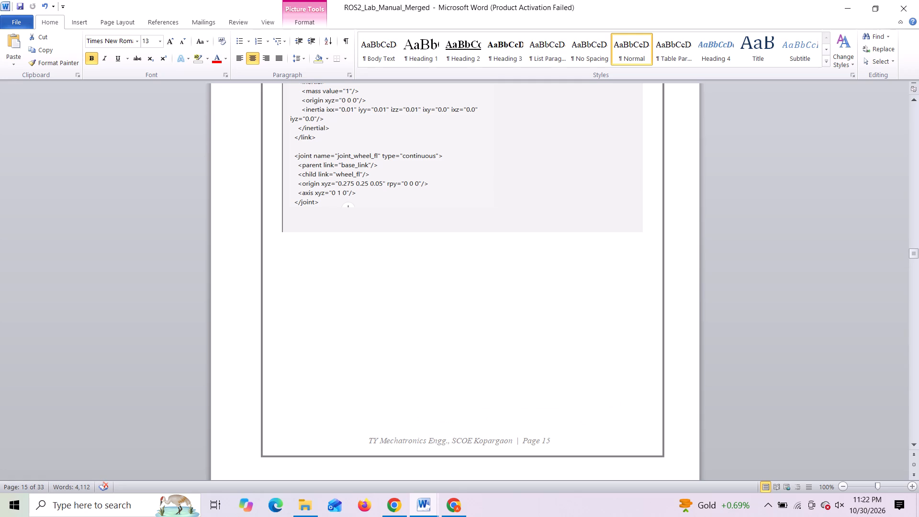
# Delete one empty shaded line below the Front Left Wheel code picture to make room for the Gazebo screenshot on page 15.
pyautogui.moveTo(371, 192); pyautogui.dragTo(486, 203)
pyautogui.click(486, 203)
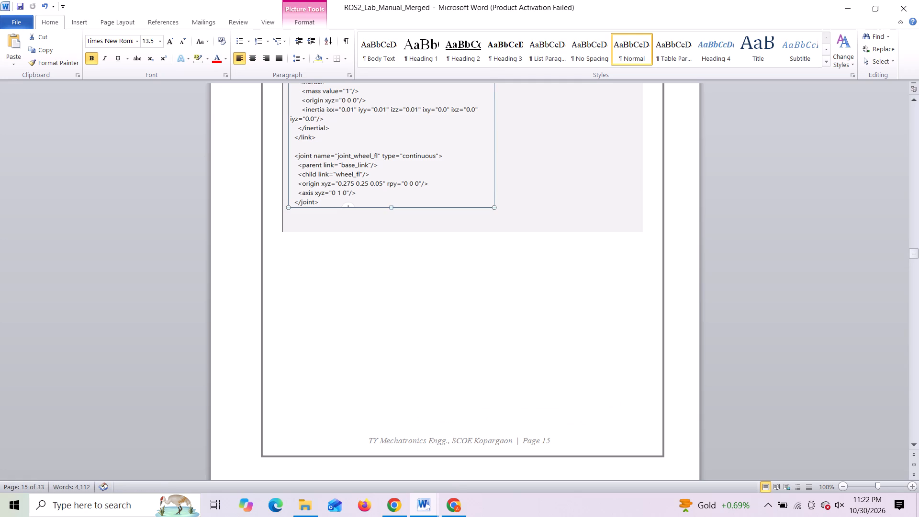
pyautogui.click(496, 215)
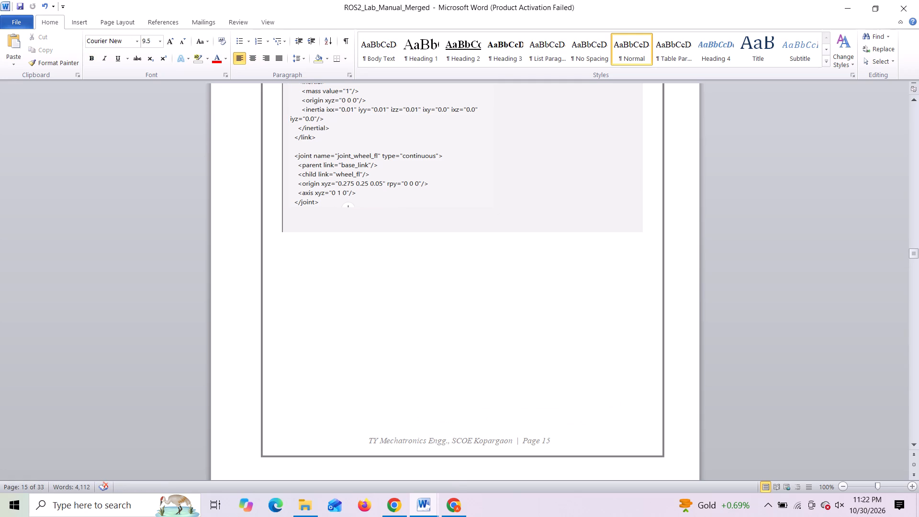
pyautogui.press('BackSpace')
pyautogui.press('BackSpace')
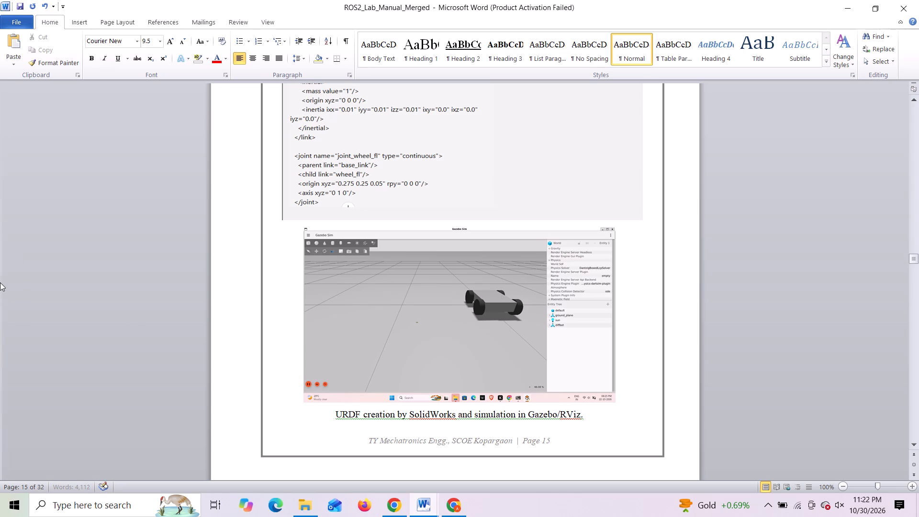
pyautogui.press('BackSpace')
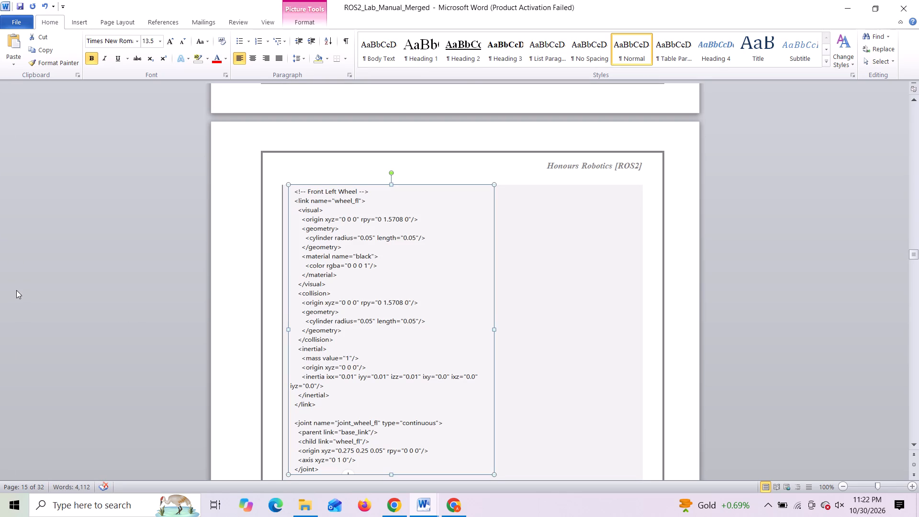
# Check the layout of the Gazebo screenshot and caption on page 15 against the one.urdf code pages before them.
pyautogui.scroll(-4, 16, 290)
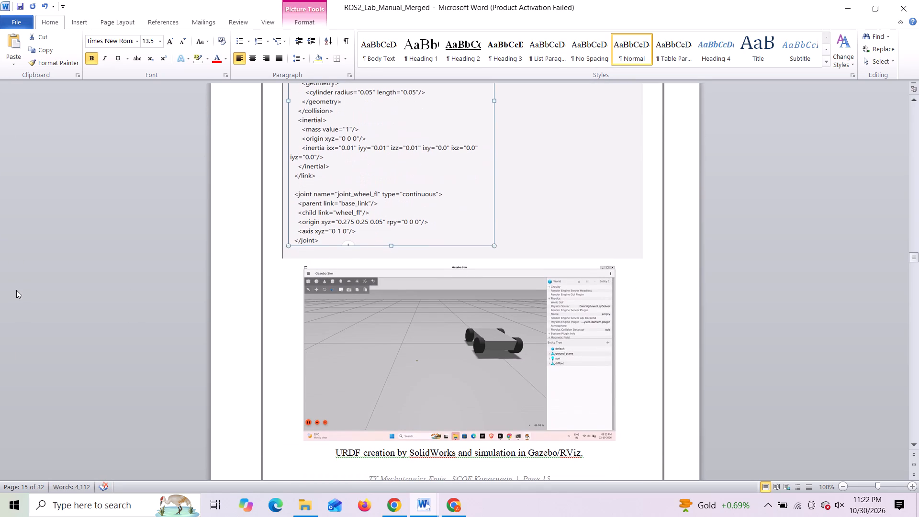
pyautogui.scroll(-1, 16, 290)
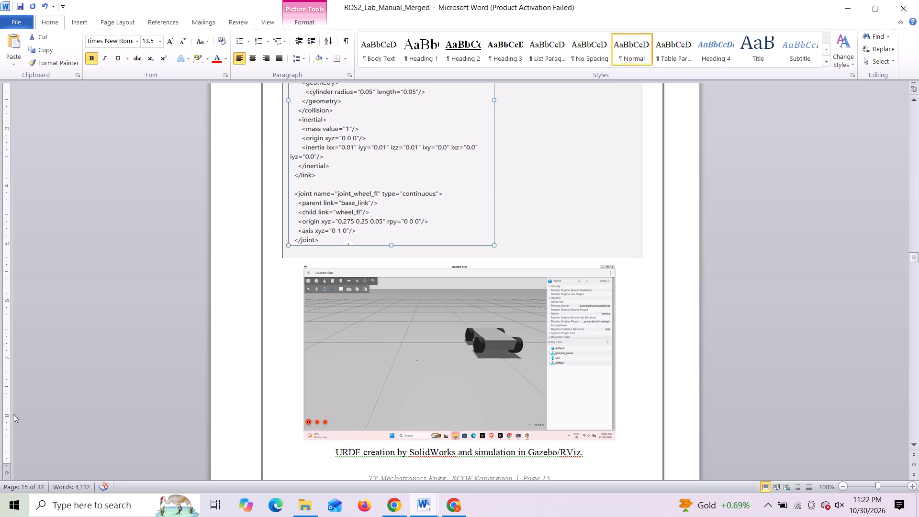
pyautogui.click(277, 353)
pyautogui.scroll(2, 277, 353)
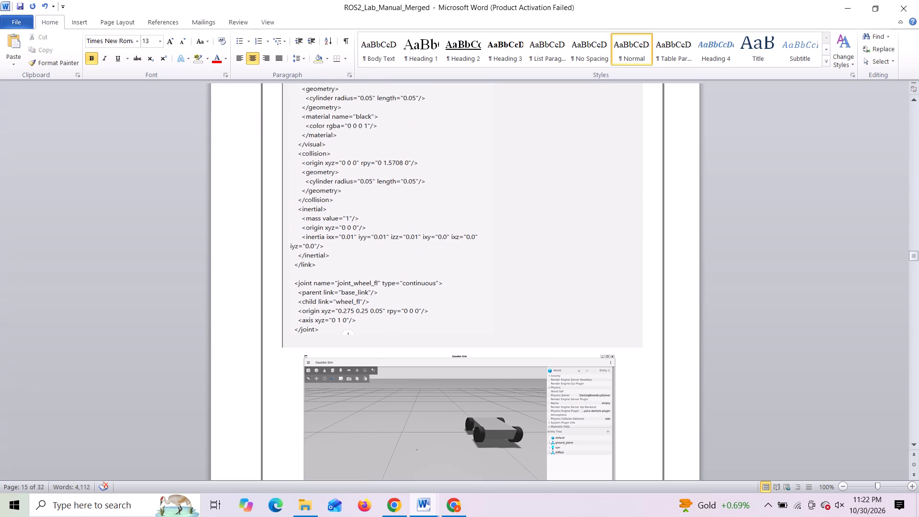
pyautogui.scroll(9, 277, 353)
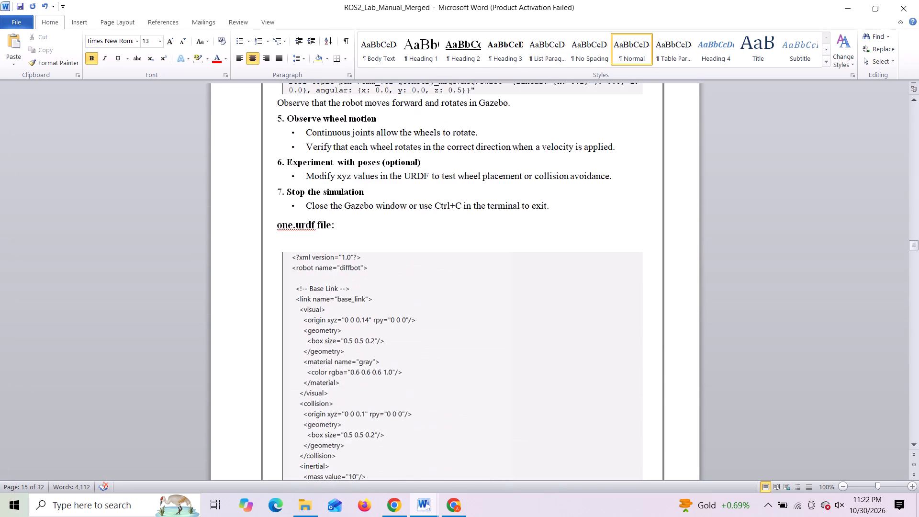
pyautogui.scroll(-6, 277, 353)
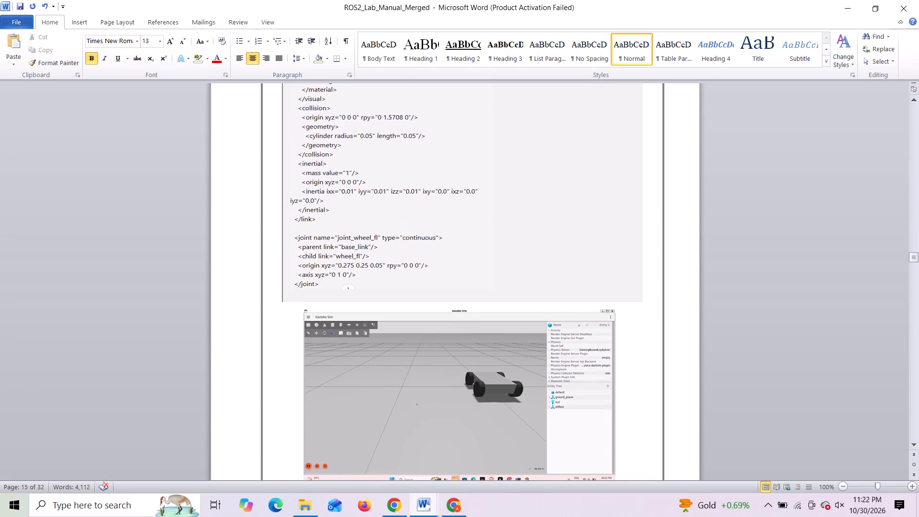
# Resize the diffbot Gazebo screenshot in proportion to the largest size that still fits with its caption on page 15.
pyautogui.scroll(-2, 277, 353)
pyautogui.click(502, 308)
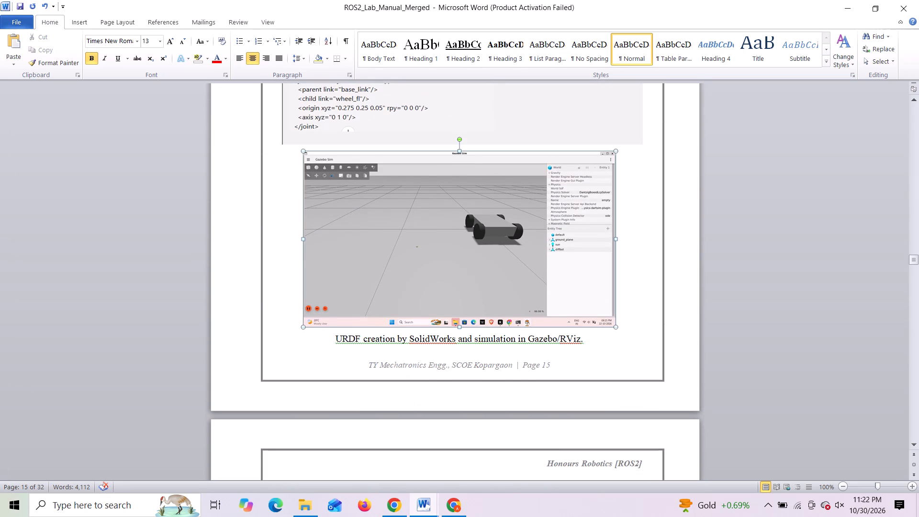
pyautogui.moveTo(615, 326); pyautogui.dragTo(616, 327)
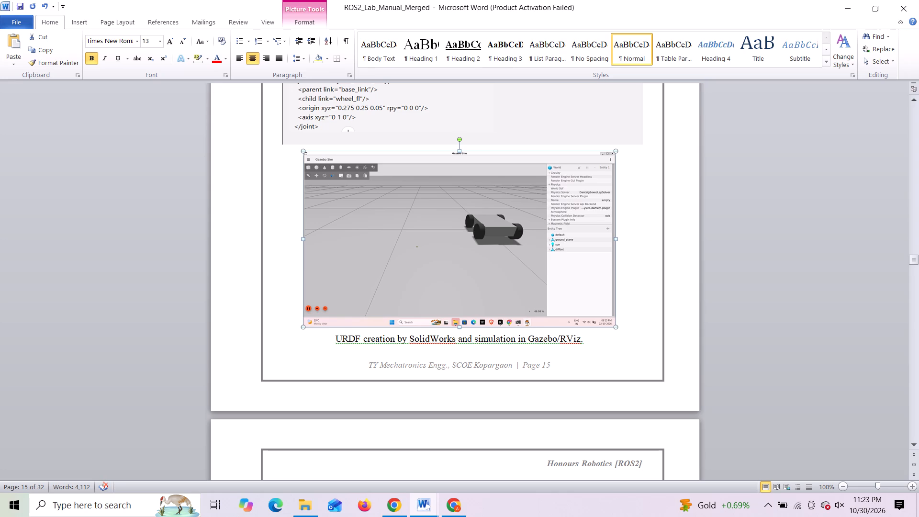
pyautogui.moveTo(616, 327); pyautogui.dragTo(617, 332)
pyautogui.click(617, 332)
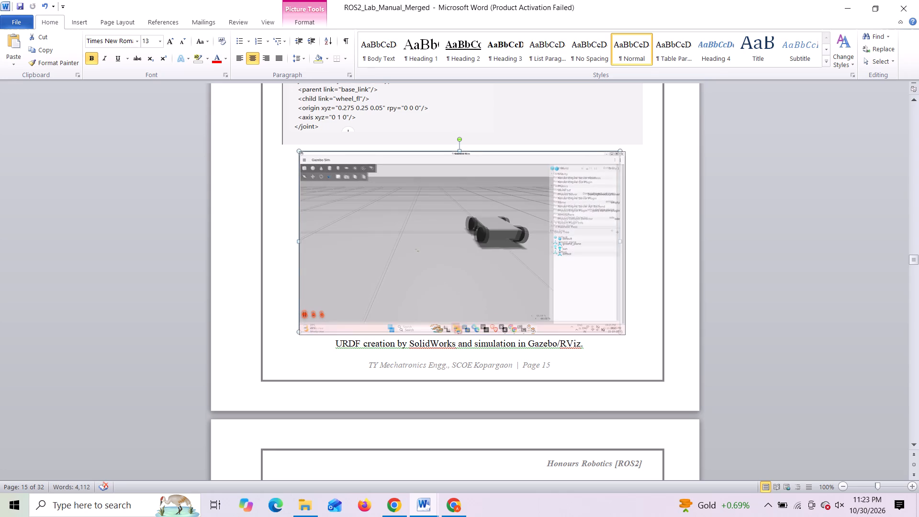
pyautogui.moveTo(619, 333); pyautogui.dragTo(621, 334)
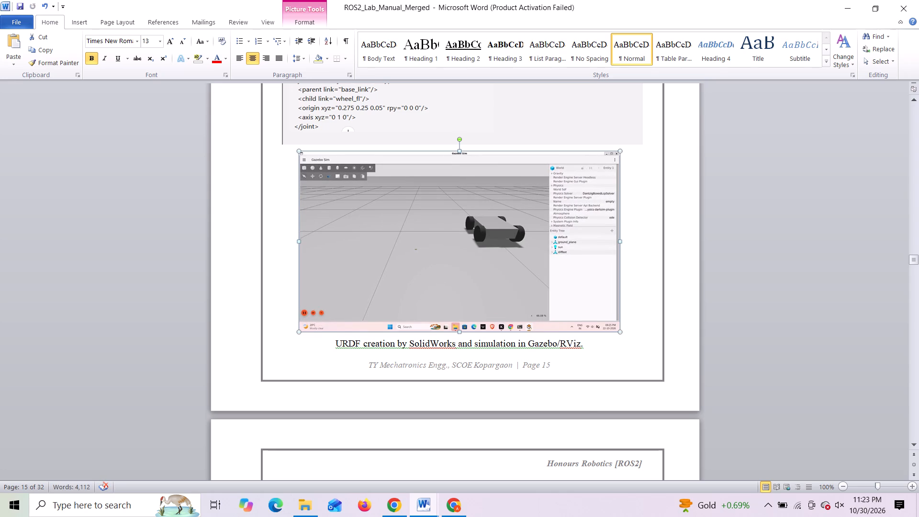
pyautogui.moveTo(621, 334); pyautogui.dragTo(623, 337)
pyautogui.scroll(-1, 426, 379)
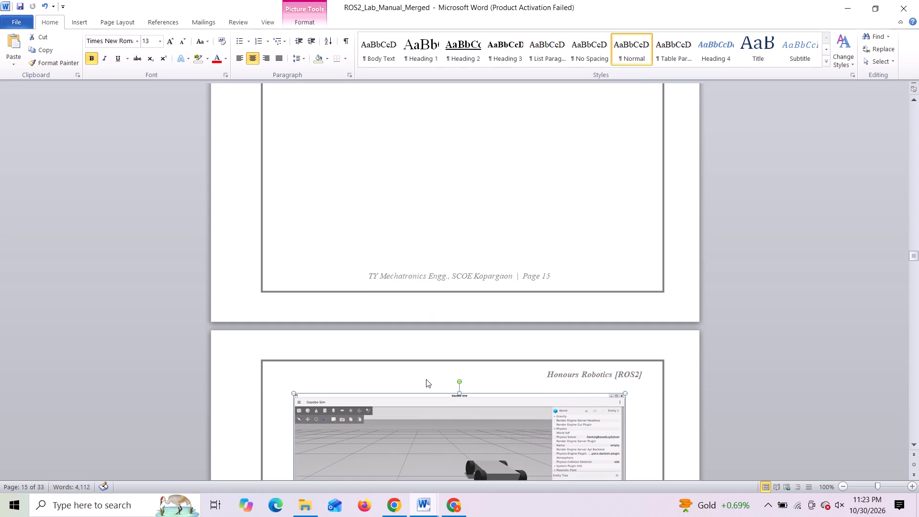
pyautogui.scroll(-1, 426, 379)
pyautogui.moveTo(625, 392); pyautogui.dragTo(617, 400)
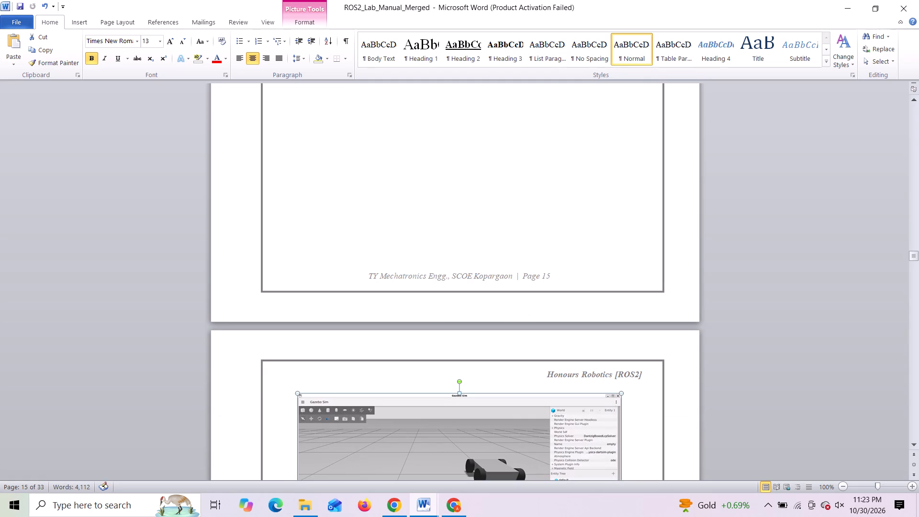
pyautogui.moveTo(622, 393); pyautogui.dragTo(619, 398)
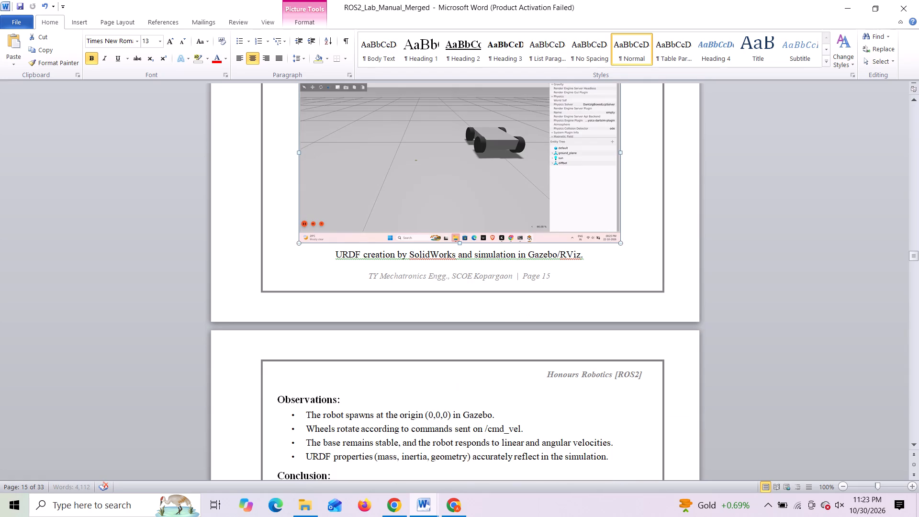
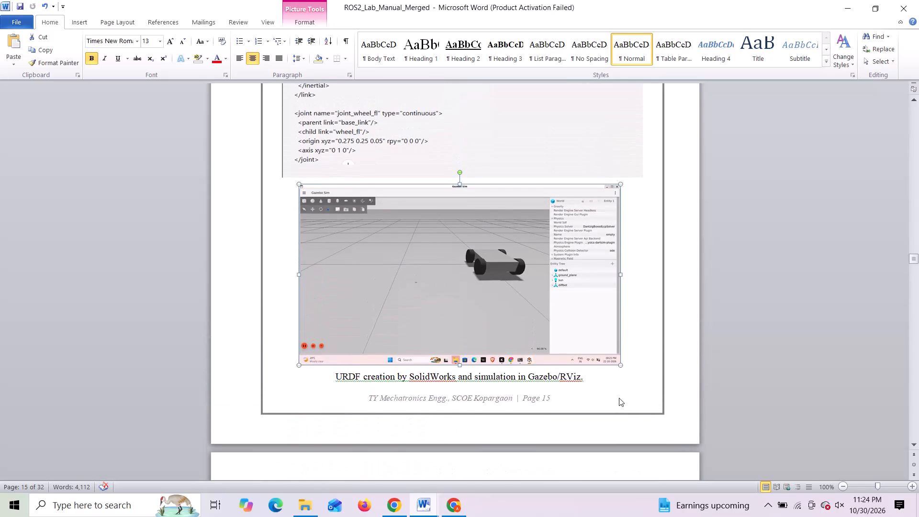
# Review the layout of the diffbot URDF experiment on pages 14 to 16, from the one.urdf code to the viva questions.
pyautogui.scroll(-7, 619, 398)
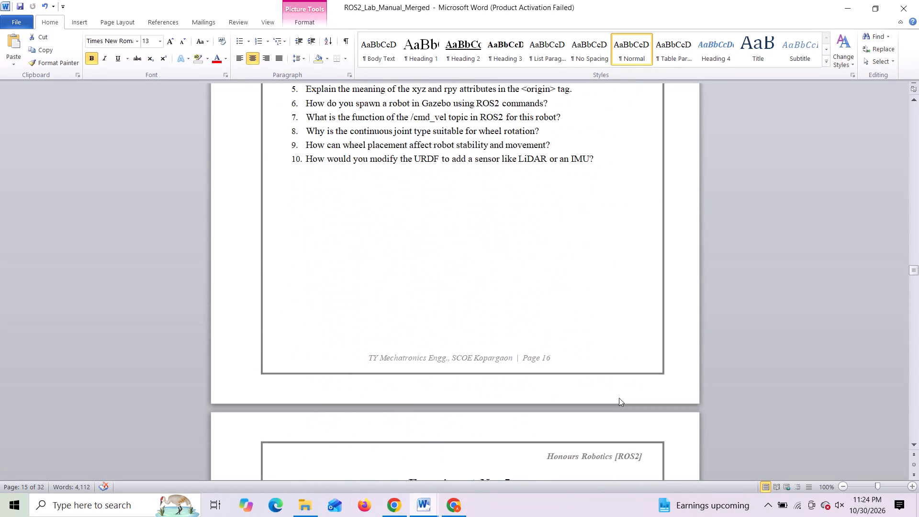
pyautogui.scroll(-4, 619, 398)
pyautogui.scroll(8, 619, 398)
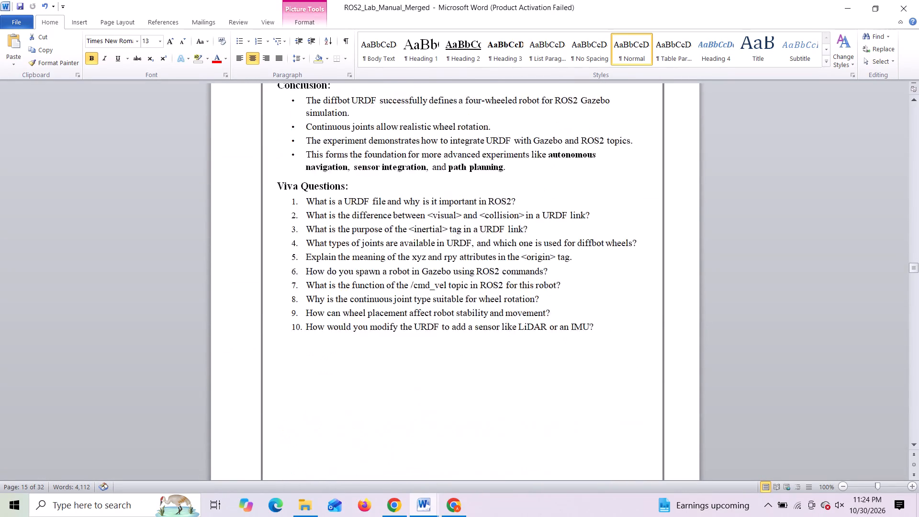
pyautogui.scroll(13, 619, 398)
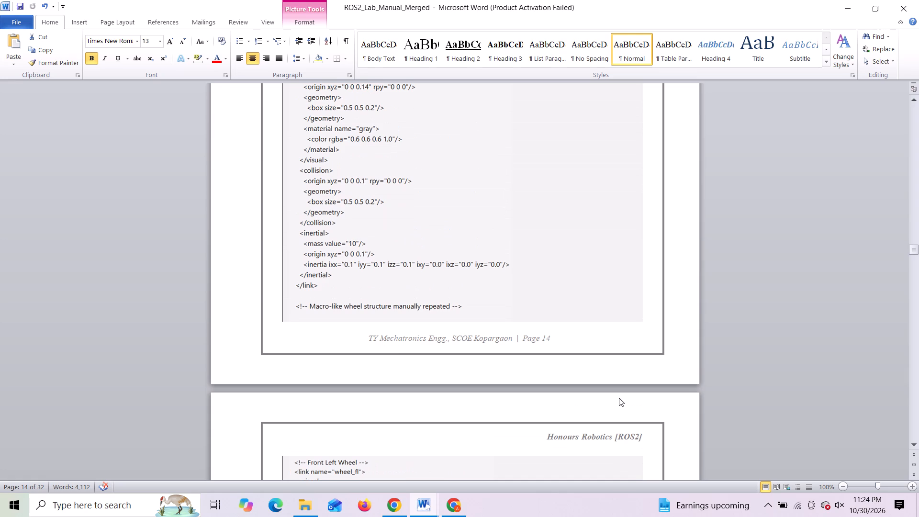
pyautogui.scroll(2, 525, 358)
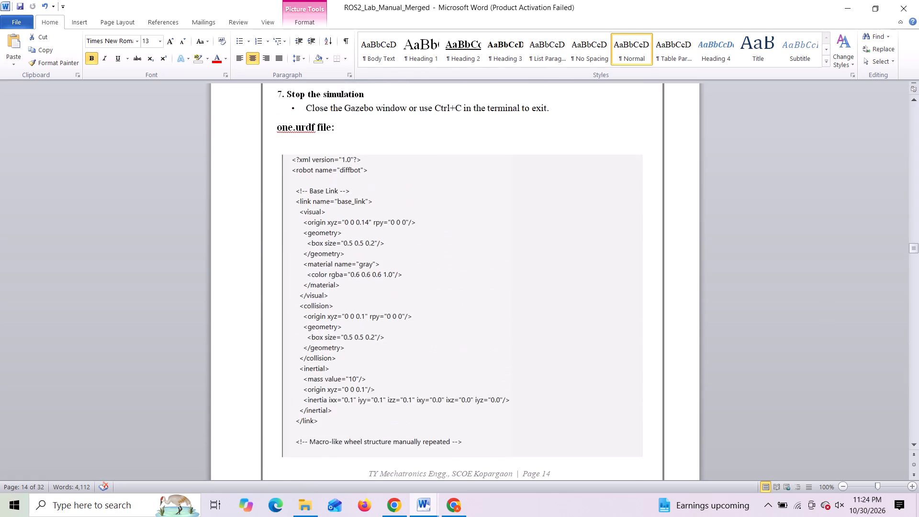
pyautogui.scroll(2, 525, 358)
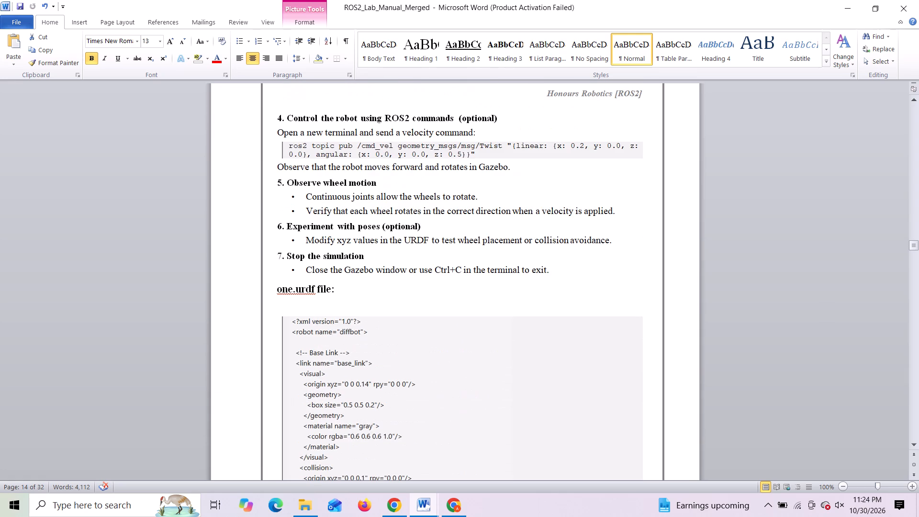
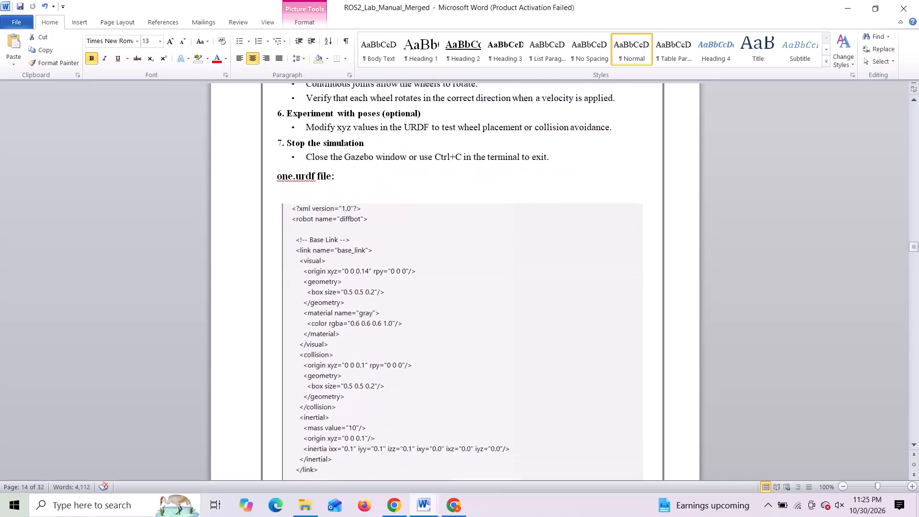
# Delete the blank line between the "one.urdf file:" heading and the URDF code picture on page 14.
pyautogui.click(525, 358)
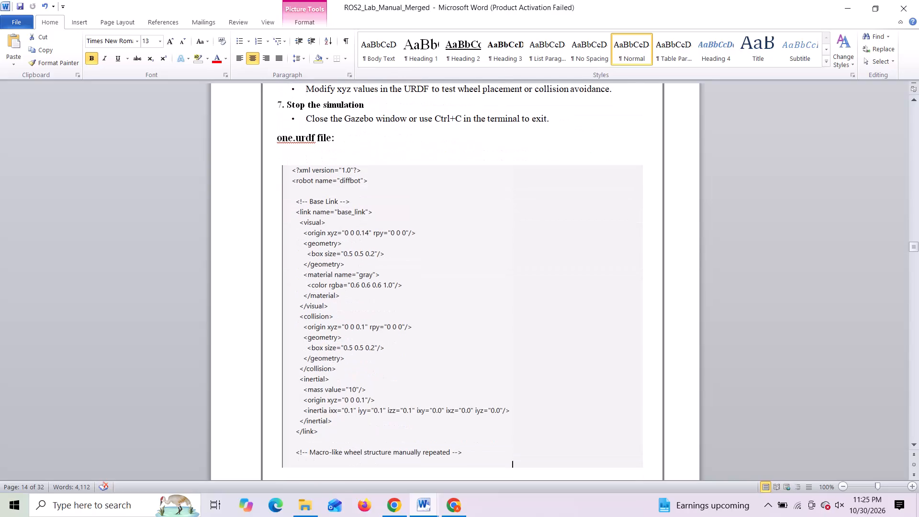
pyautogui.click(308, 152)
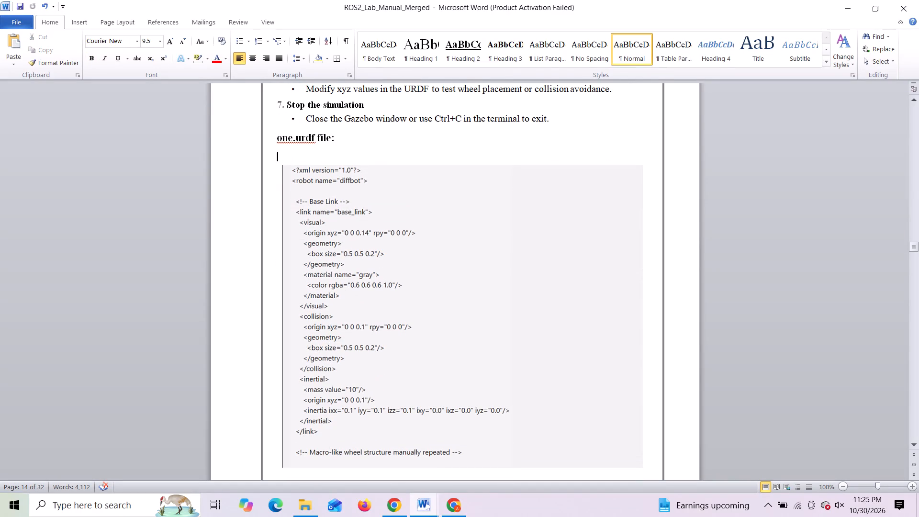
pyautogui.press('BackSpace')
# Review the page layout from the one.urdf code on page 14 through Experiment No. 5 to the start of Experiment No. 6.
pyautogui.scroll(-1, 308, 152)
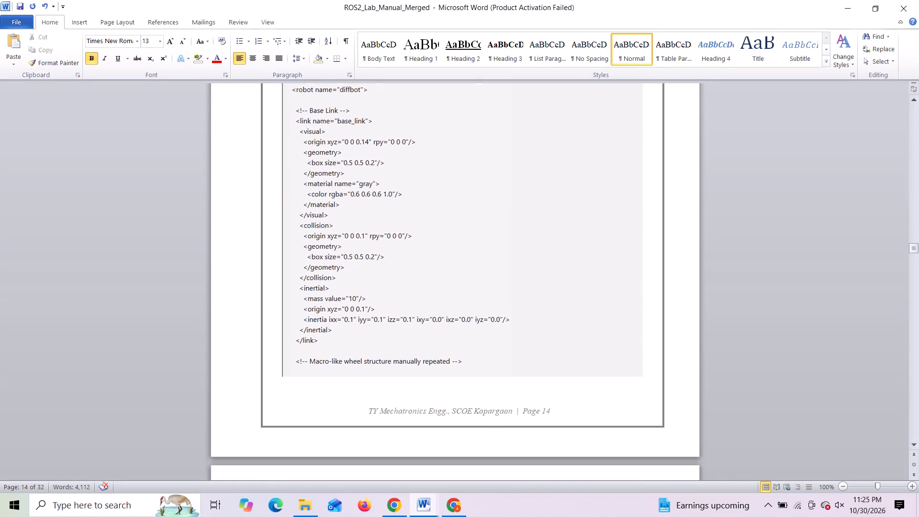
pyautogui.scroll(-4, 308, 152)
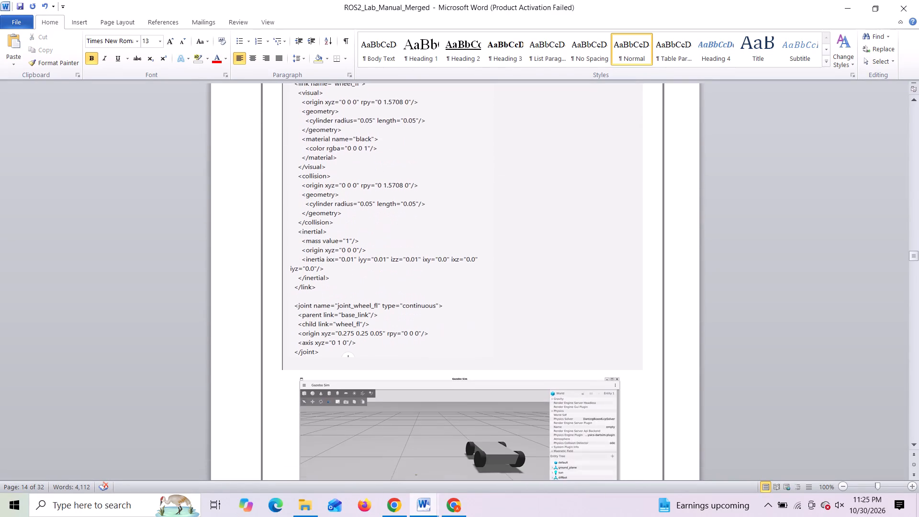
pyautogui.scroll(-3, 308, 152)
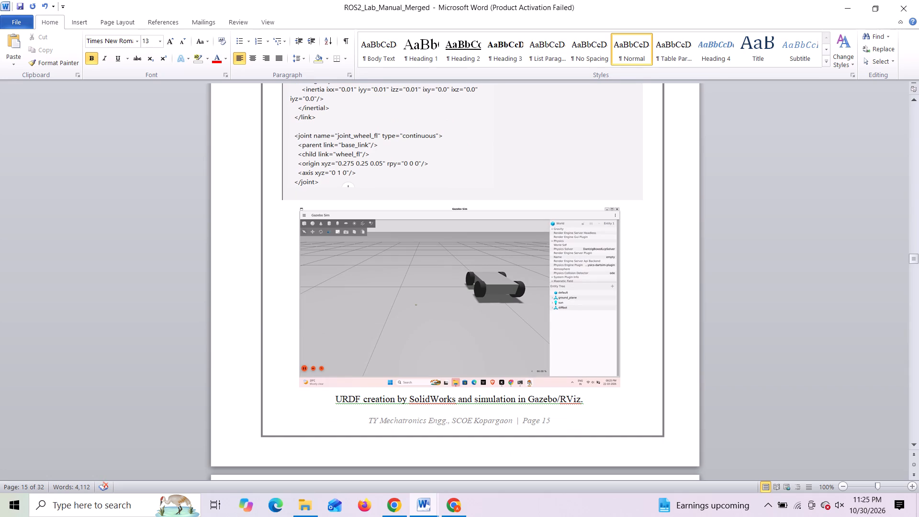
pyautogui.scroll(-7, 308, 152)
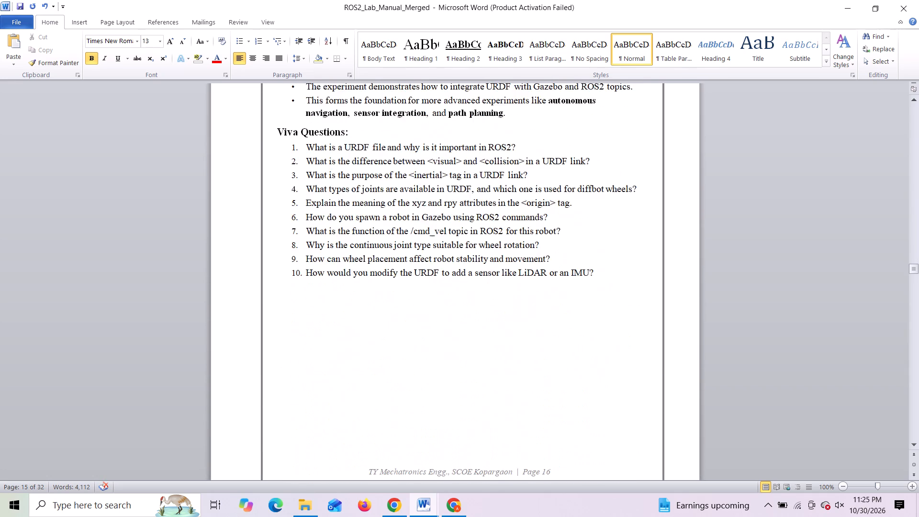
pyautogui.scroll(-4, 308, 152)
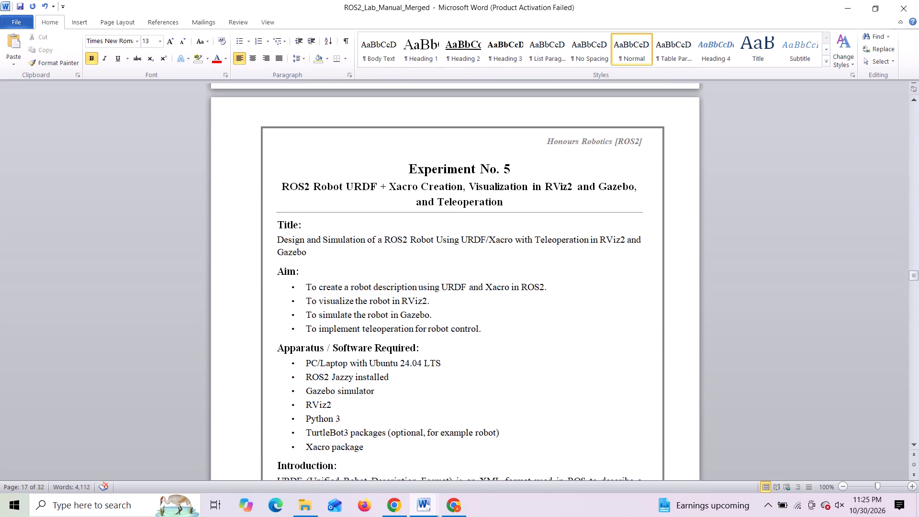
pyautogui.scroll(-6, 308, 152)
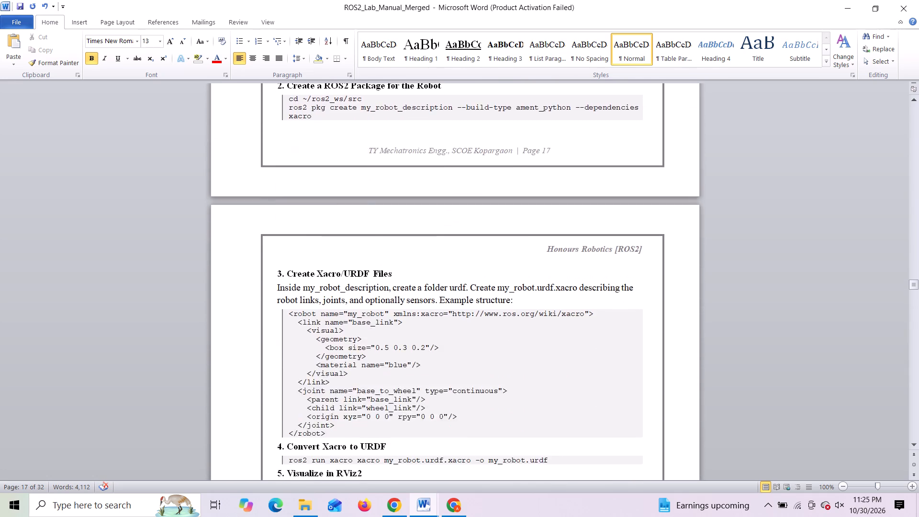
pyautogui.scroll(-7, 308, 152)
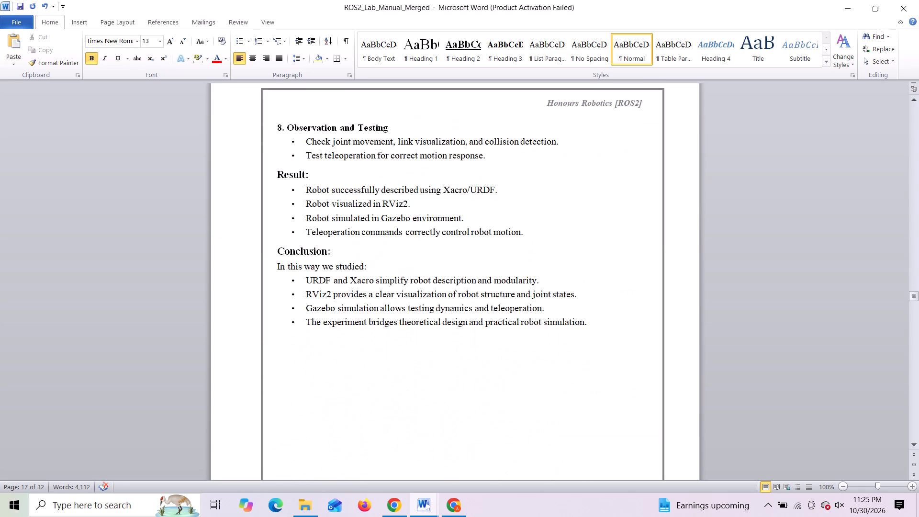
pyautogui.scroll(-7, 308, 152)
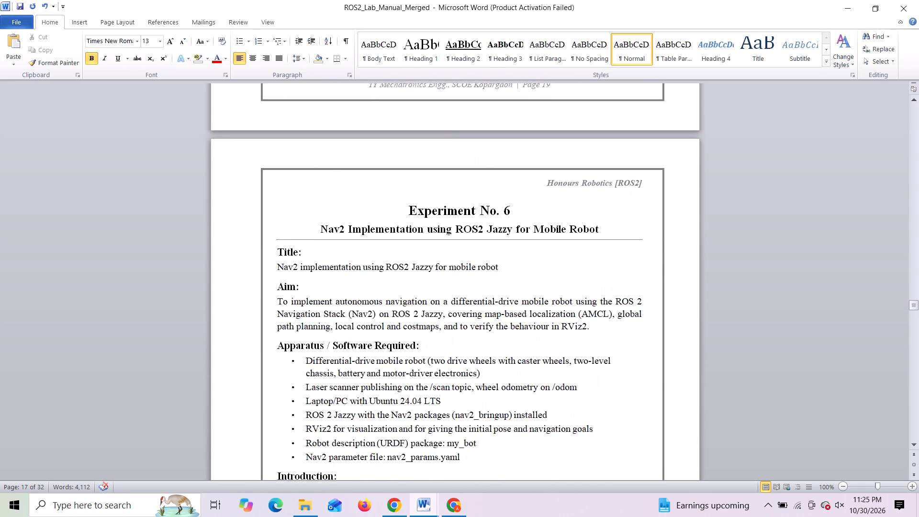
pyautogui.scroll(-1, 308, 152)
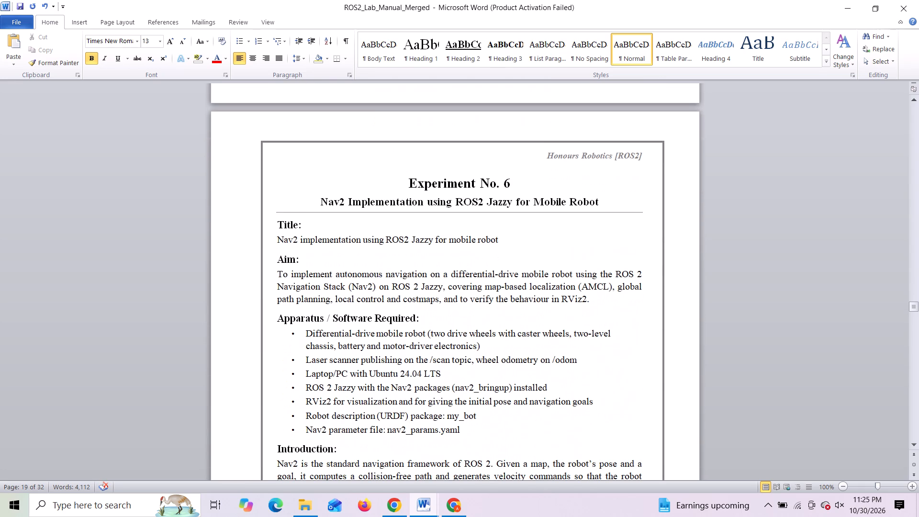
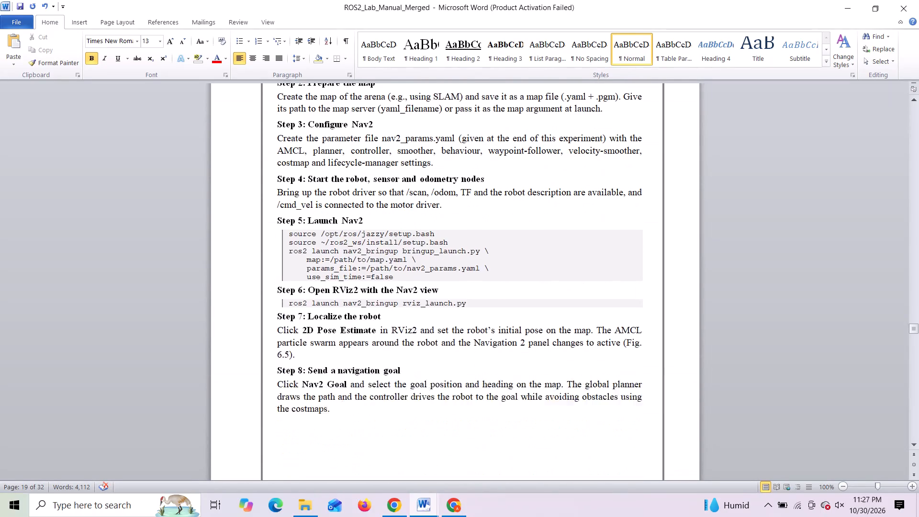
# Review the page layout of the Nav2 procedure in Experiment No. 6 through Step 8: Send a navigation goal.
pyautogui.scroll(-1, 308, 152)
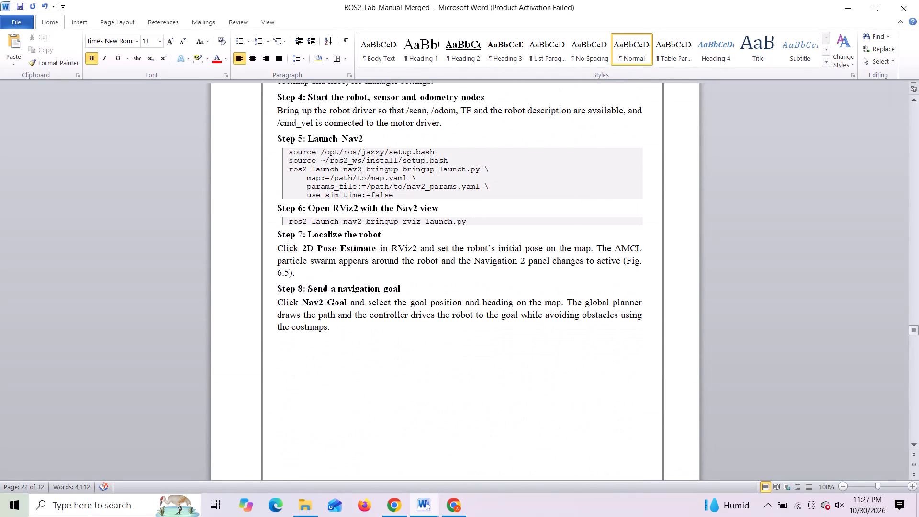
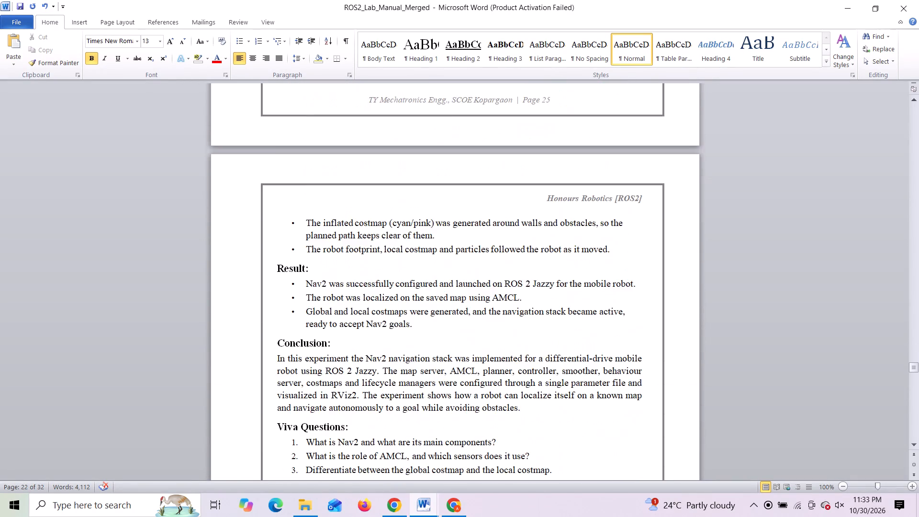
# Review the page layout of Experiment No. 6 from Result and Viva Questions through the nav2_params.yaml appendix.
pyautogui.scroll(-3, 308, 152)
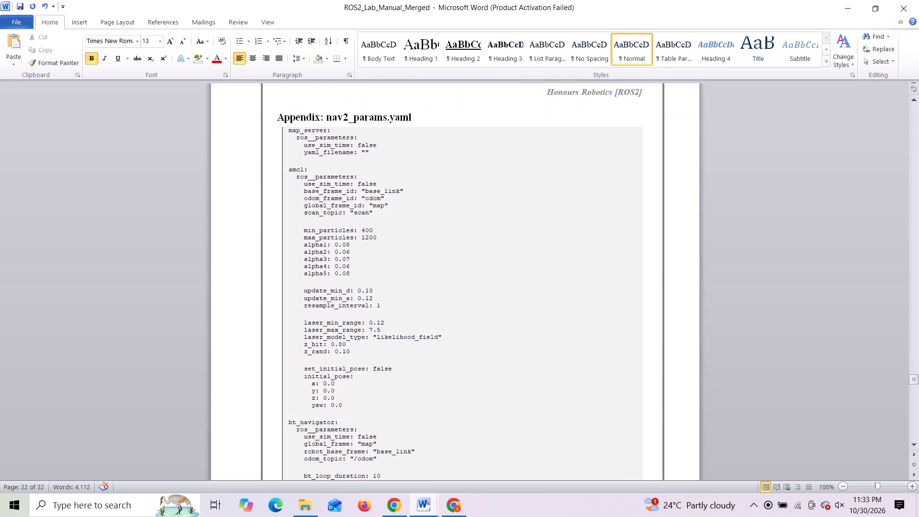
pyautogui.scroll(-10, 308, 152)
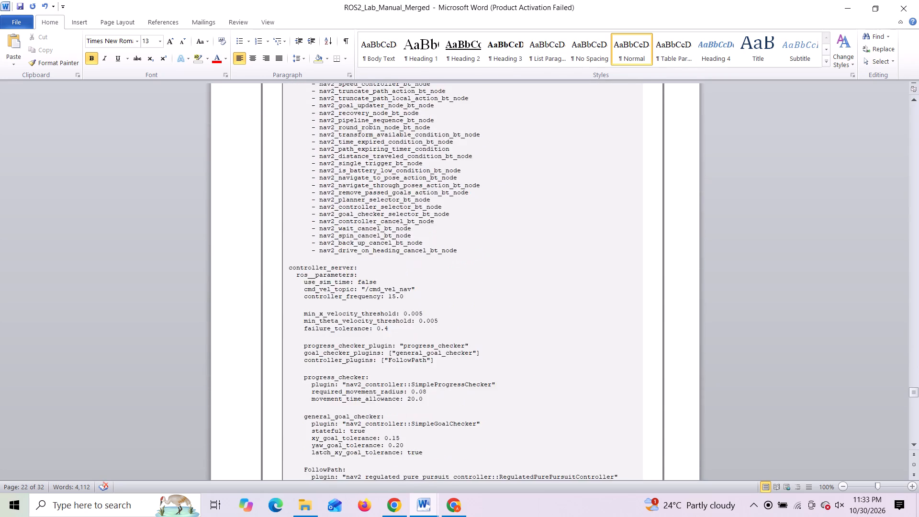
pyautogui.scroll(-12, 308, 152)
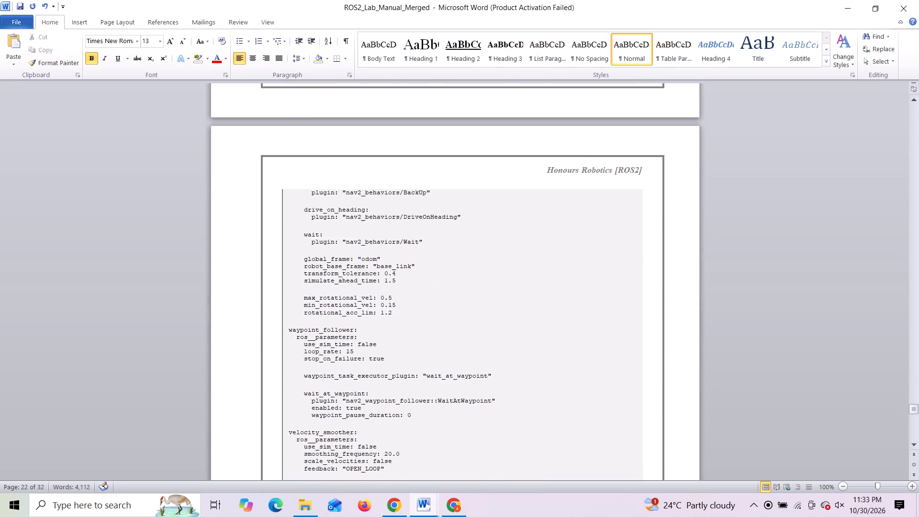
pyautogui.scroll(-12, 308, 152)
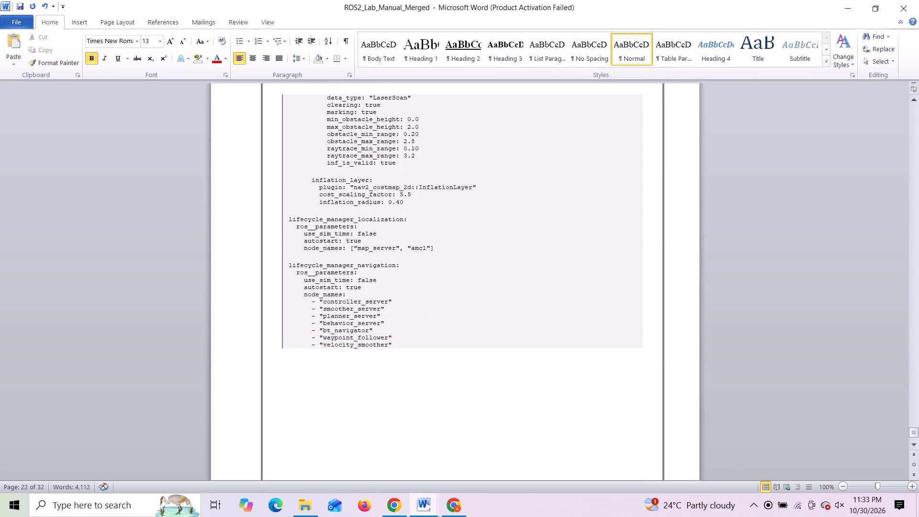
pyautogui.scroll(-4, 308, 152)
pyautogui.scroll(19, 308, 152)
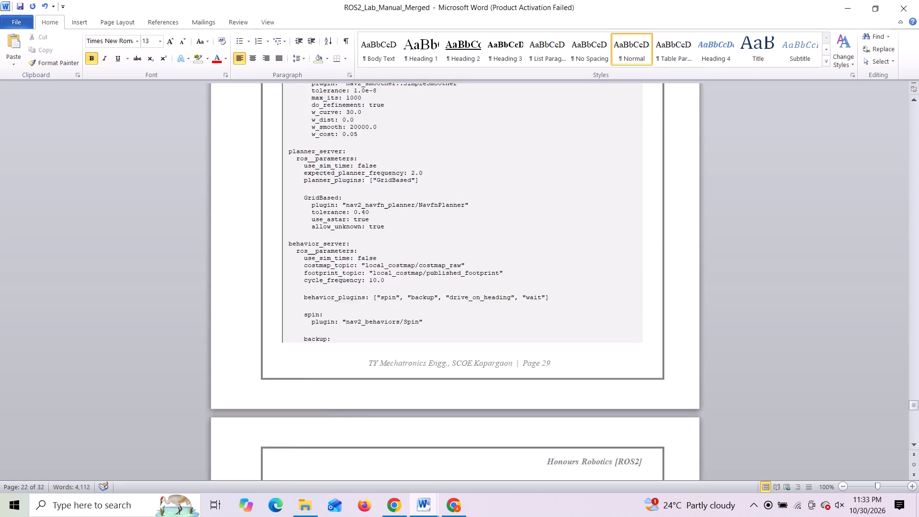
pyautogui.scroll(19, 308, 152)
pyautogui.scroll(9, 308, 152)
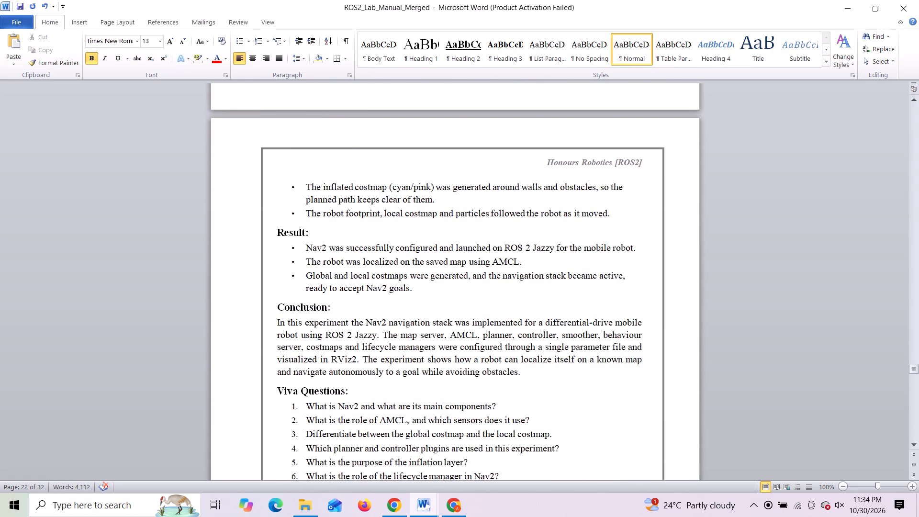
# Insert four blank lines before the Observations heading below Fig. 6.6 to move it onto the next page.
pyautogui.scroll(5, 308, 152)
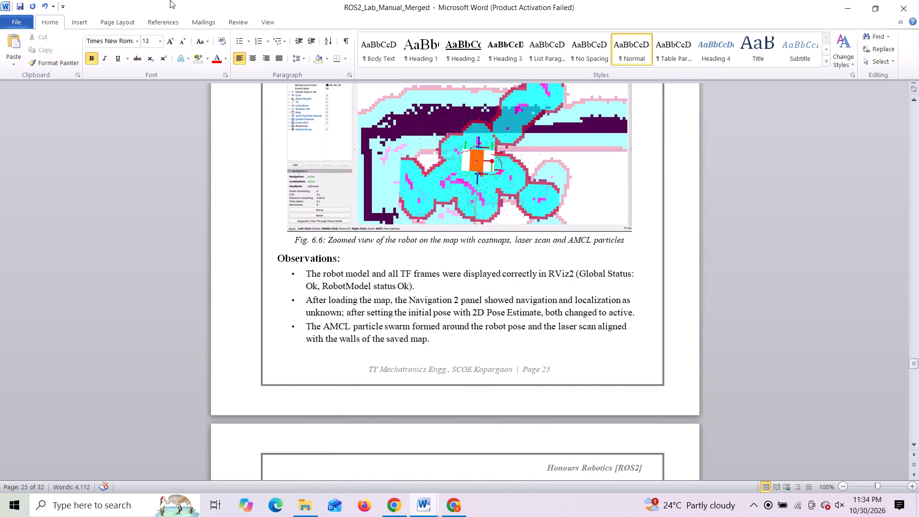
pyautogui.click(277, 254)
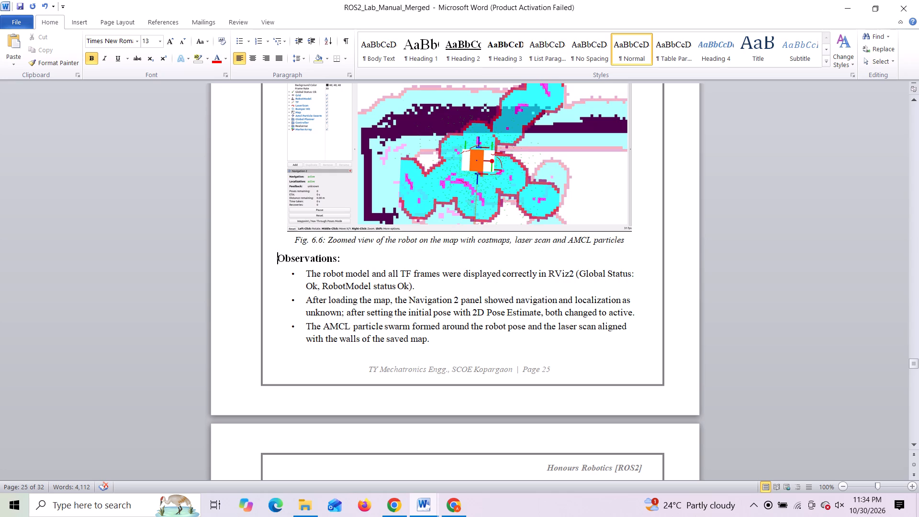
pyautogui.press('Return')
pyautogui.press('Return')
pyautogui.press('Return')
pyautogui.press('Return')
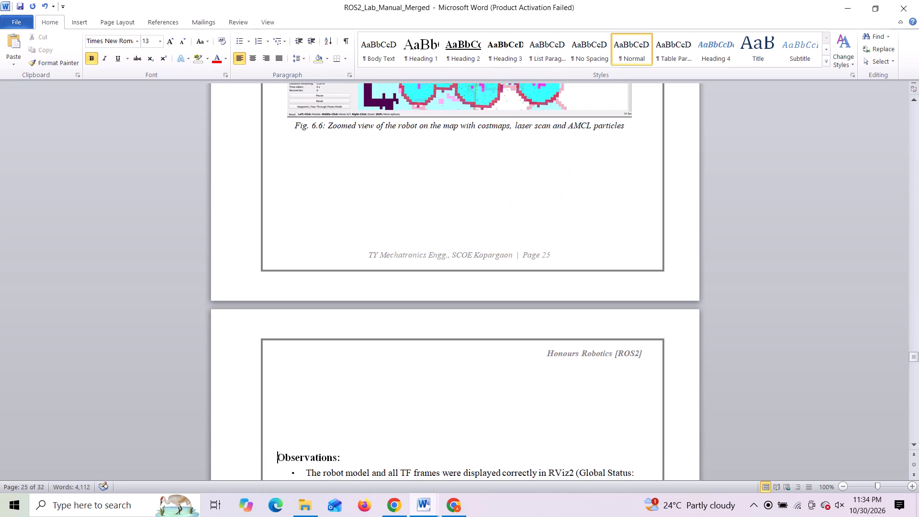
pyautogui.press('BackSpace')
pyautogui.press('Return')
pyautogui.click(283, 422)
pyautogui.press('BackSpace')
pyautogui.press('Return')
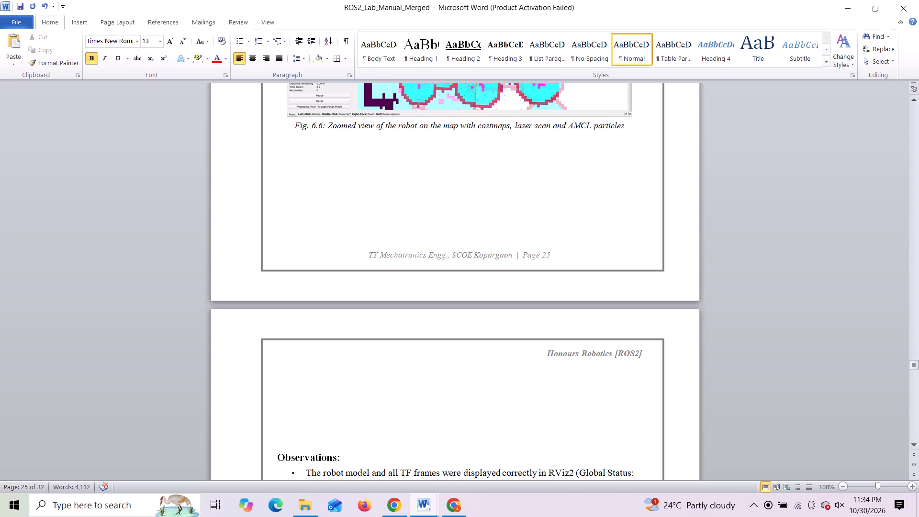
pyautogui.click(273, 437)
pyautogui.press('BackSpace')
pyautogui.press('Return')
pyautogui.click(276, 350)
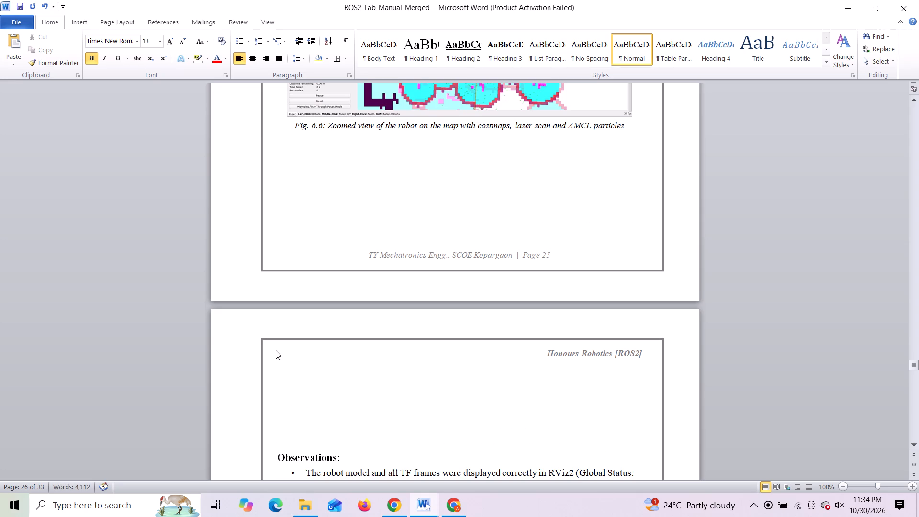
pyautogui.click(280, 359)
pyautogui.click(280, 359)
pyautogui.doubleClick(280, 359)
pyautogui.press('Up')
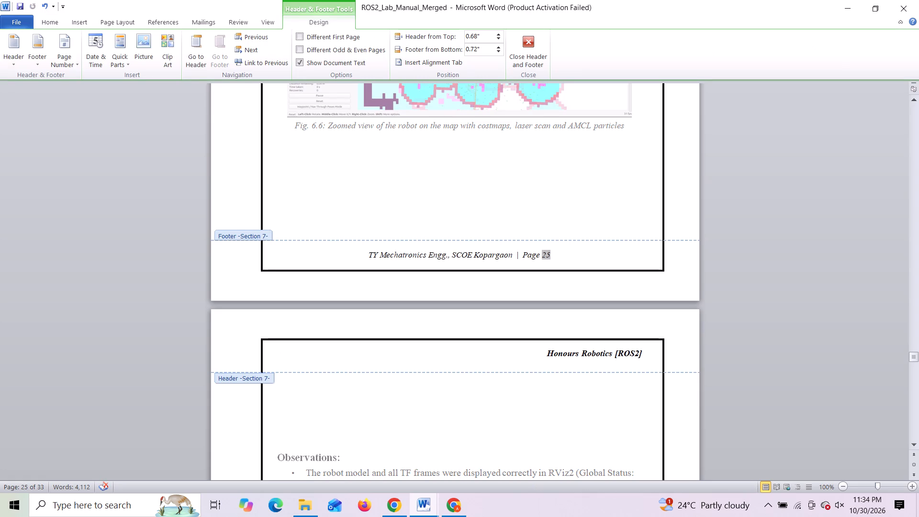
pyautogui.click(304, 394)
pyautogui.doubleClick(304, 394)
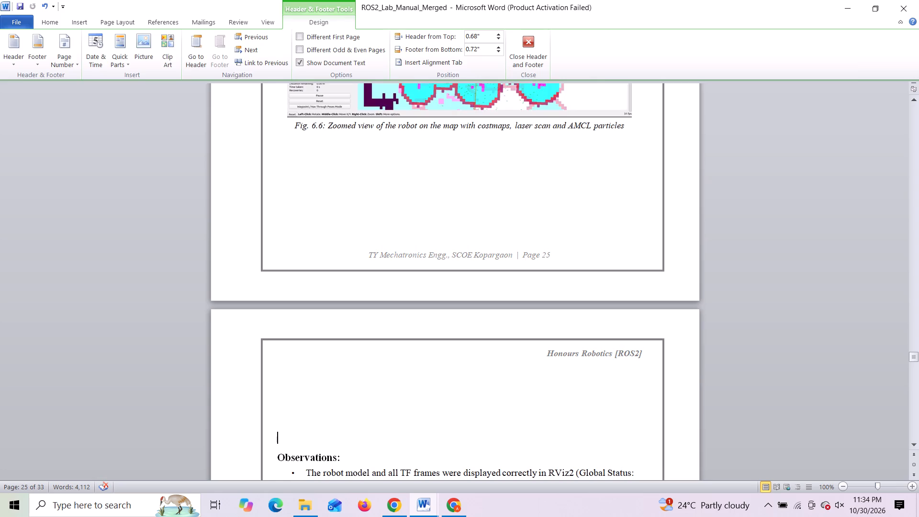
# Remove the extra blank lines above the Observations heading, leaving one blank line after the Fig. 6.6 caption.
pyautogui.press('BackSpace')
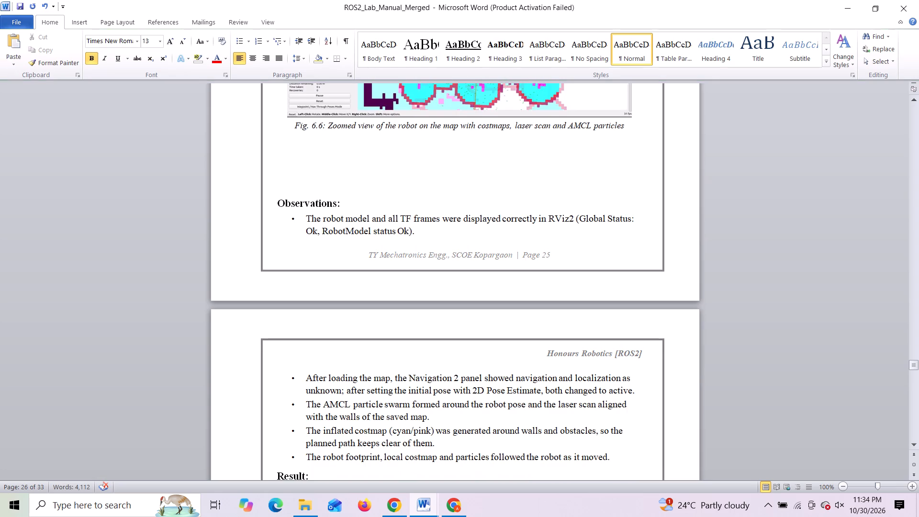
pyautogui.scroll(2, 304, 394)
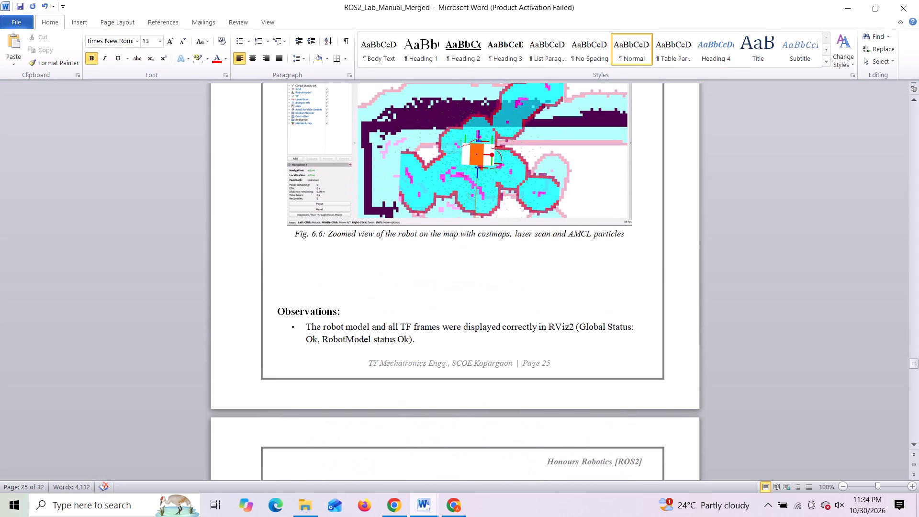
pyautogui.press('BackSpace')
pyautogui.press('BackSpace')
pyautogui.press('Return')
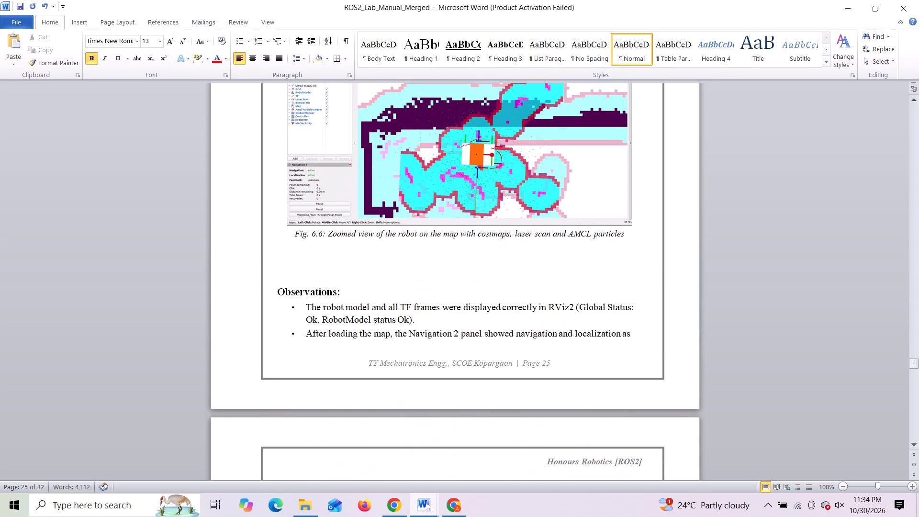
pyautogui.press('Return')
pyautogui.press('Return')
pyautogui.press('BackSpace')
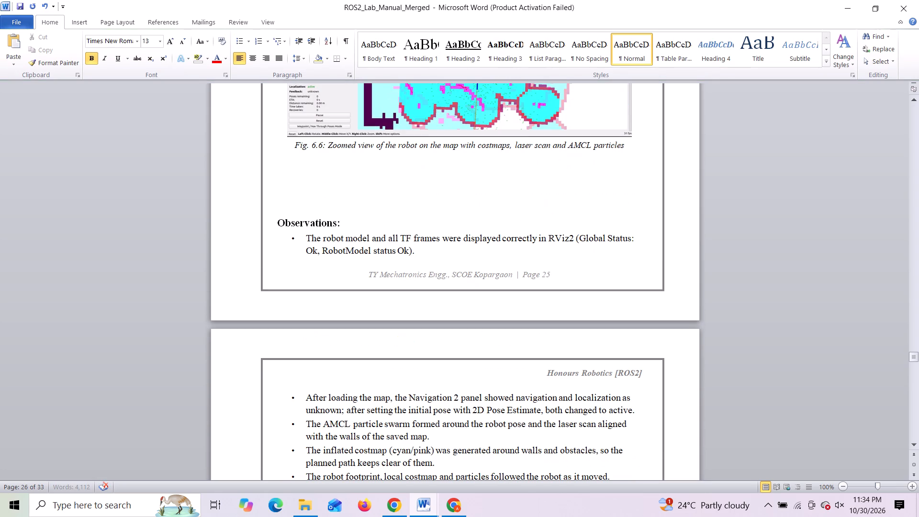
pyautogui.press('BackSpace')
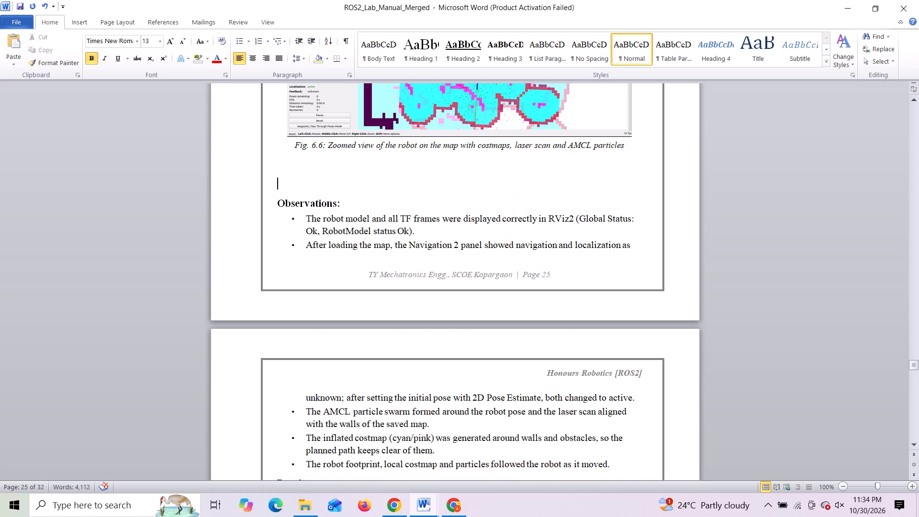
pyautogui.press('BackSpace')
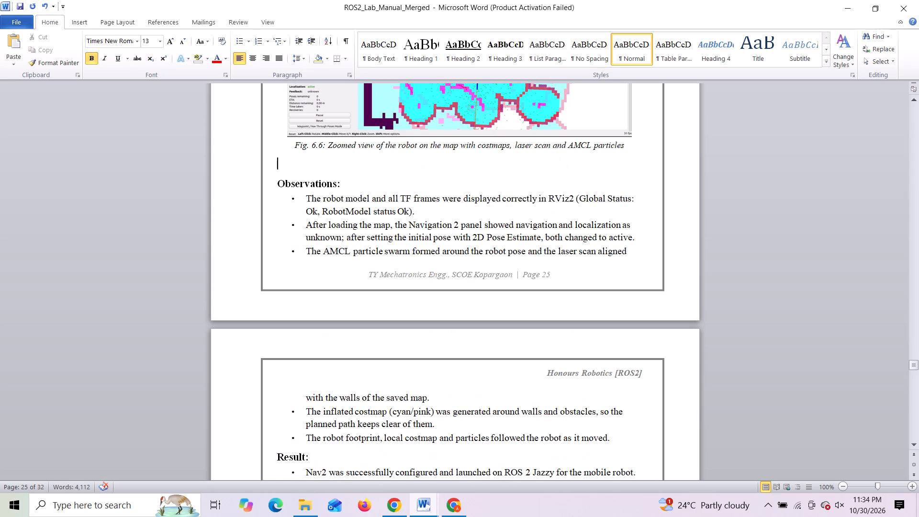
# Check the layout of the Output figures in Experiment No. 6, including spacing around Fig. 6.1 to Fig. 6.6.
pyautogui.scroll(4, 304, 394)
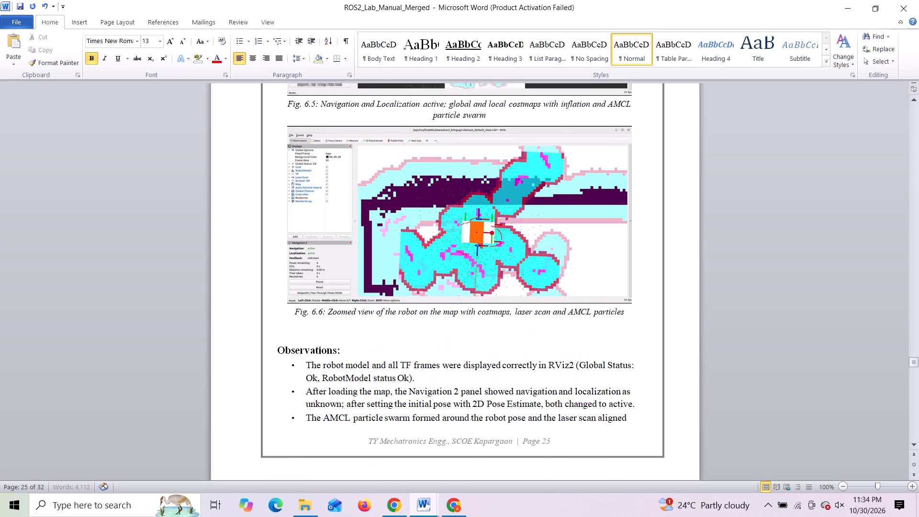
pyautogui.scroll(15, 304, 394)
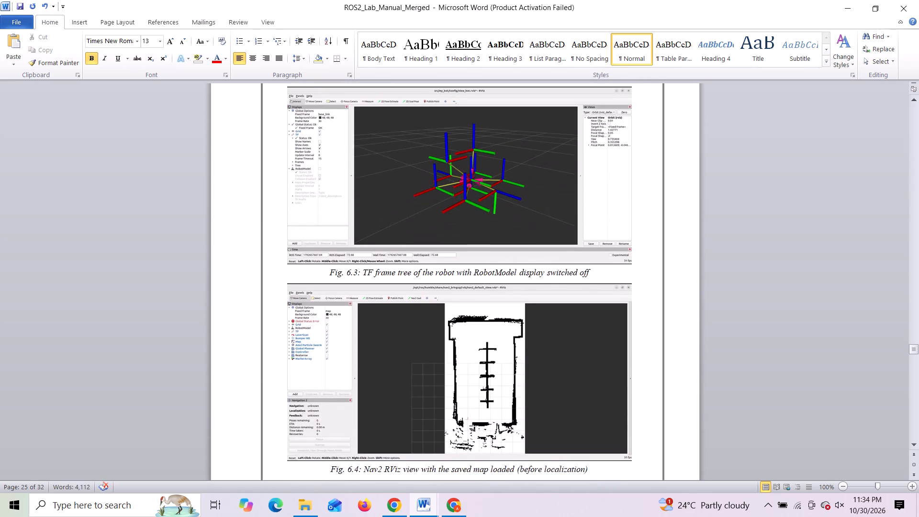
pyautogui.scroll(12, 304, 394)
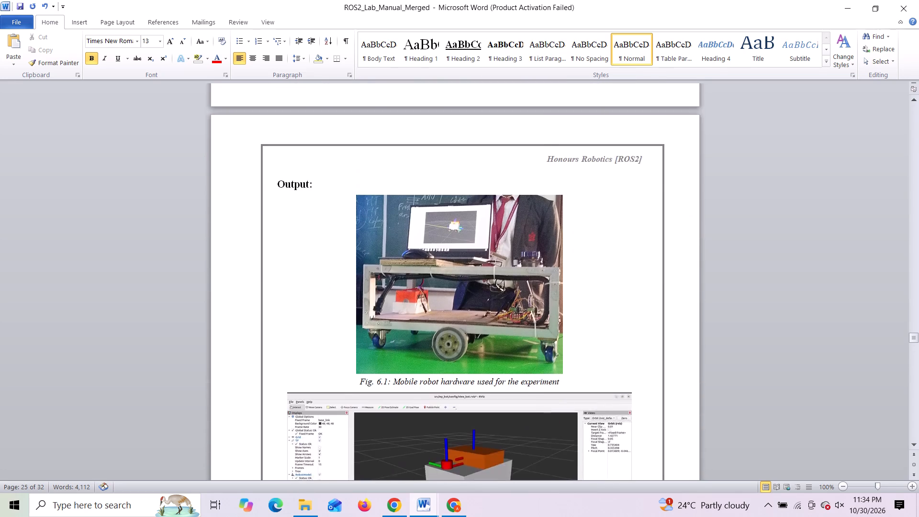
pyautogui.scroll(7, 304, 394)
pyautogui.scroll(-1, 304, 394)
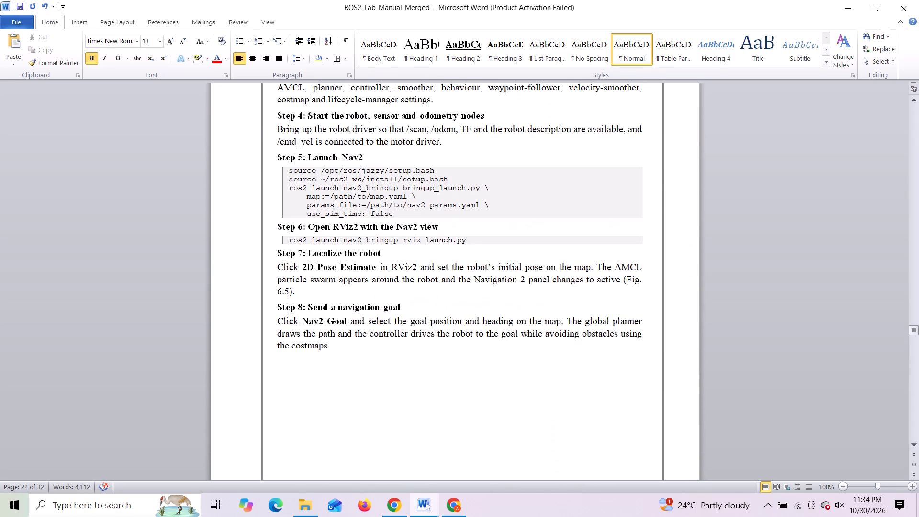
pyautogui.scroll(-3, 304, 394)
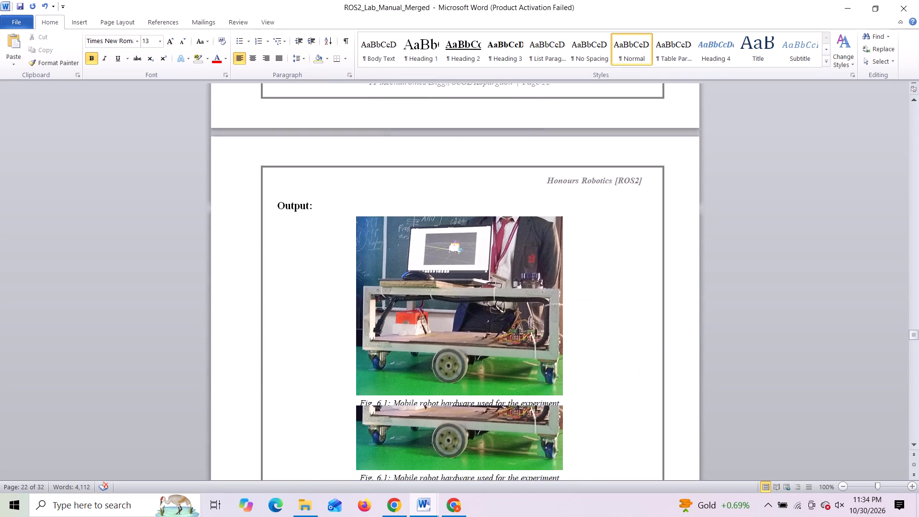
pyautogui.scroll(-3, 304, 394)
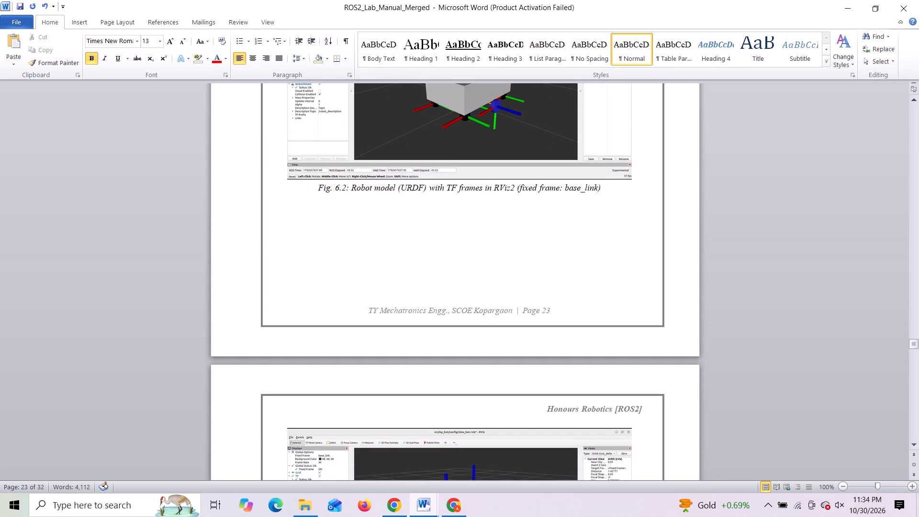
# Shrink the Fig. 6.2 robot model picture slightly, keeping its proportions.
pyautogui.scroll(1, 304, 394)
pyautogui.click(502, 214)
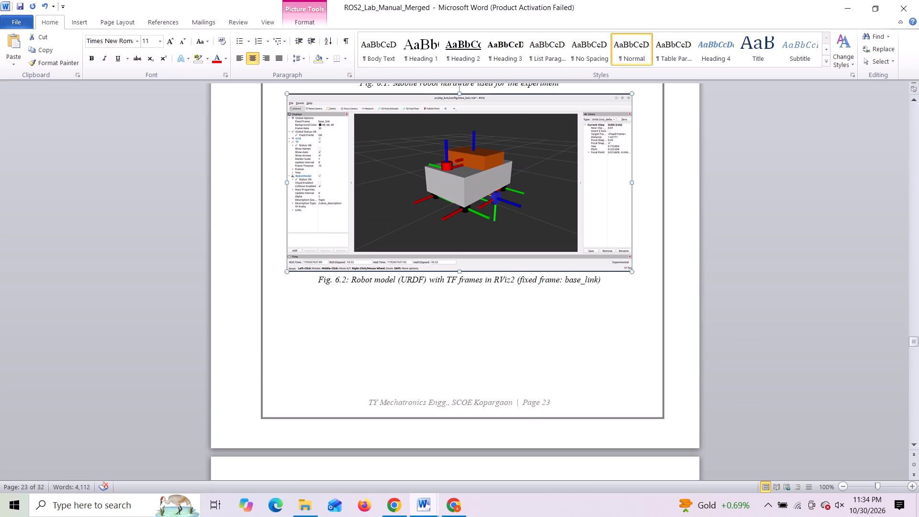
pyautogui.moveTo(630, 271); pyautogui.dragTo(619, 259)
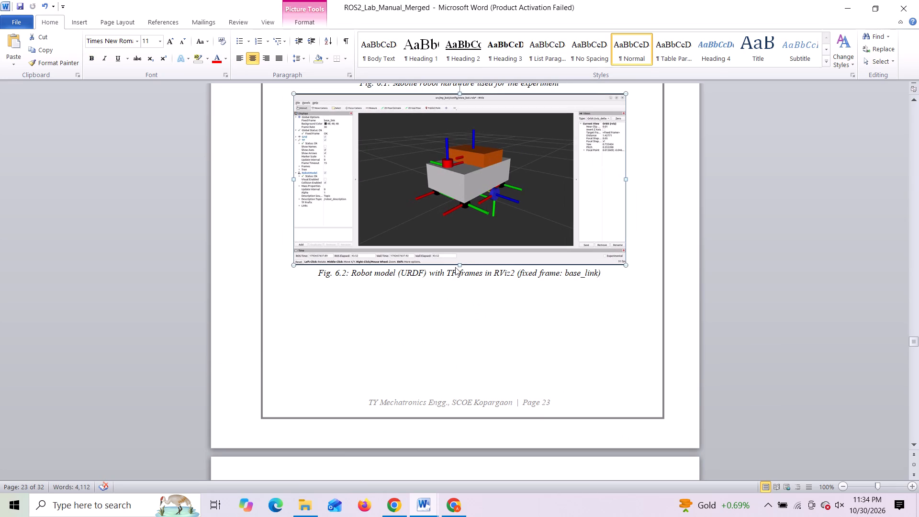
# Remove the italic formatting from the whole Fig. 6.2 caption about the robot model with TF frames.
pyautogui.moveTo(318, 272); pyautogui.dragTo(554, 271)
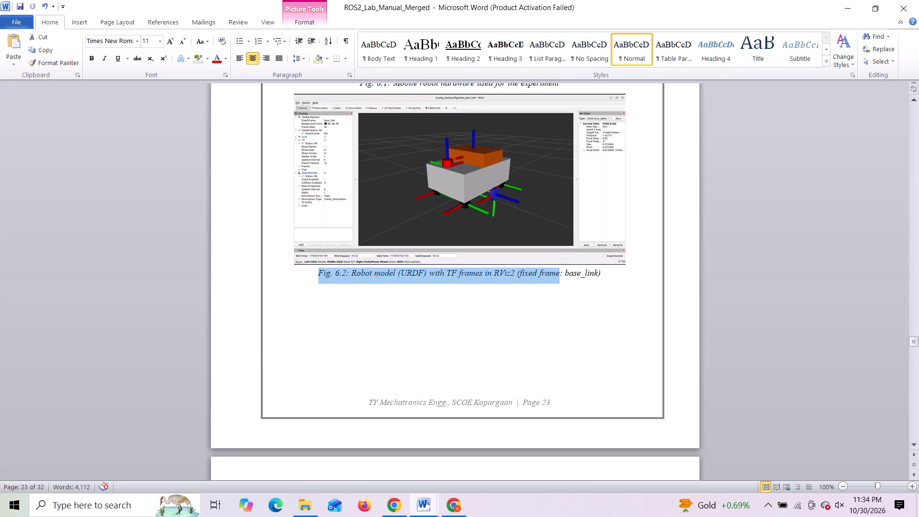
pyautogui.moveTo(554, 271); pyautogui.dragTo(649, 273)
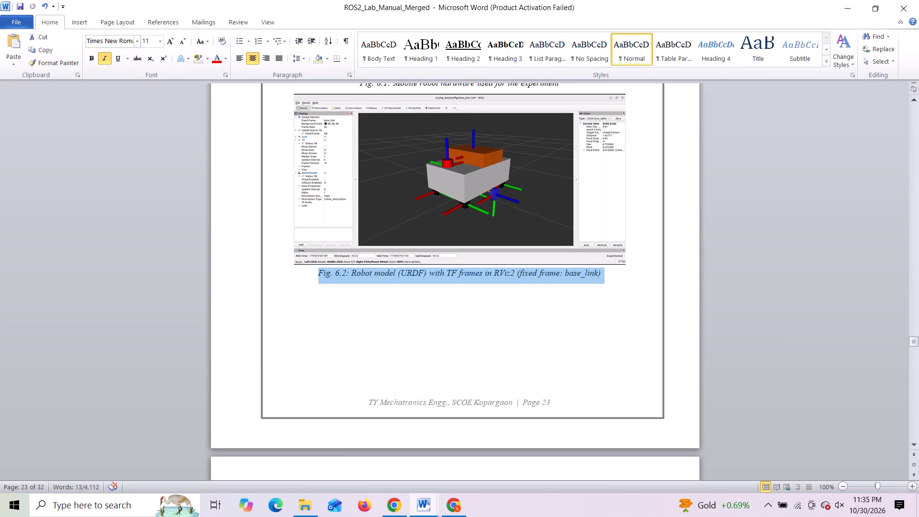
pyautogui.click(103, 57)
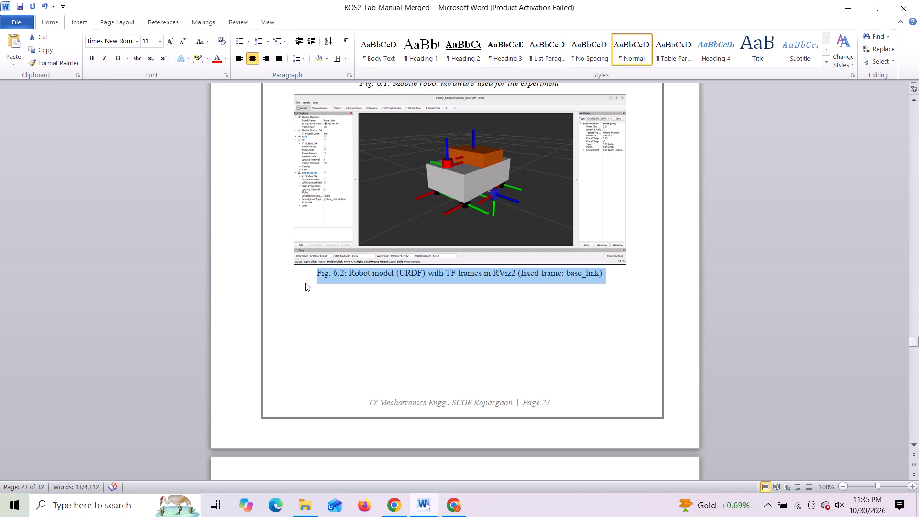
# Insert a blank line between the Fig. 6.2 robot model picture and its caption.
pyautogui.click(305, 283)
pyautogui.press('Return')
# Remove the italic formatting from the whole Fig. 6.1 caption about the mobile robot hardware.
pyautogui.scroll(1, 305, 283)
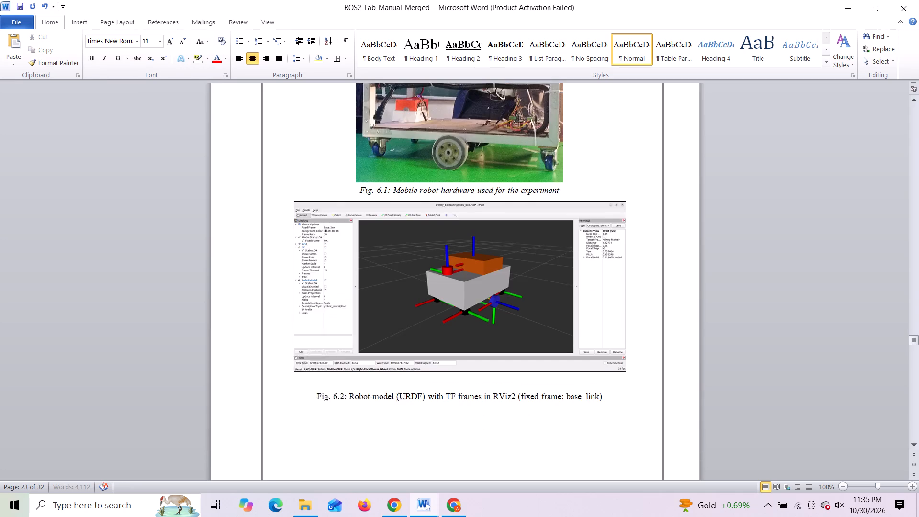
pyautogui.scroll(2, 305, 283)
pyautogui.moveTo(355, 294); pyautogui.dragTo(555, 299)
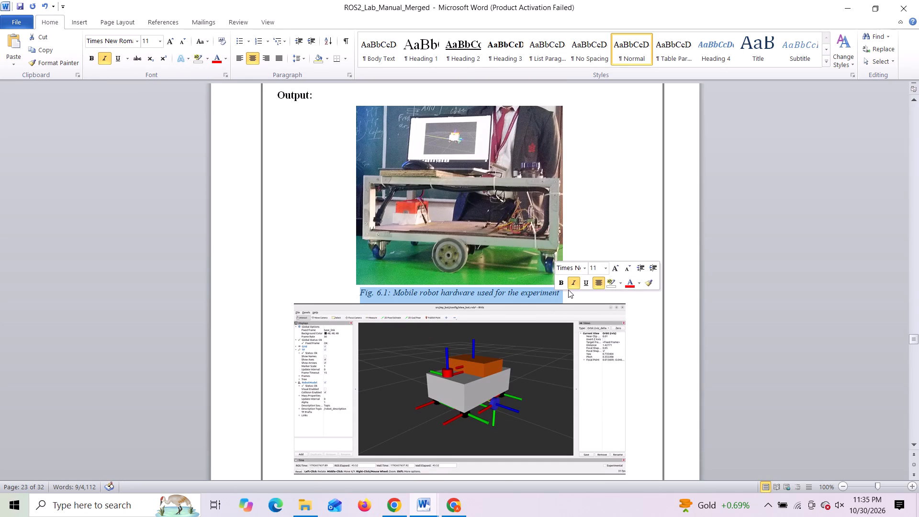
pyautogui.click(571, 287)
pyautogui.click(437, 252)
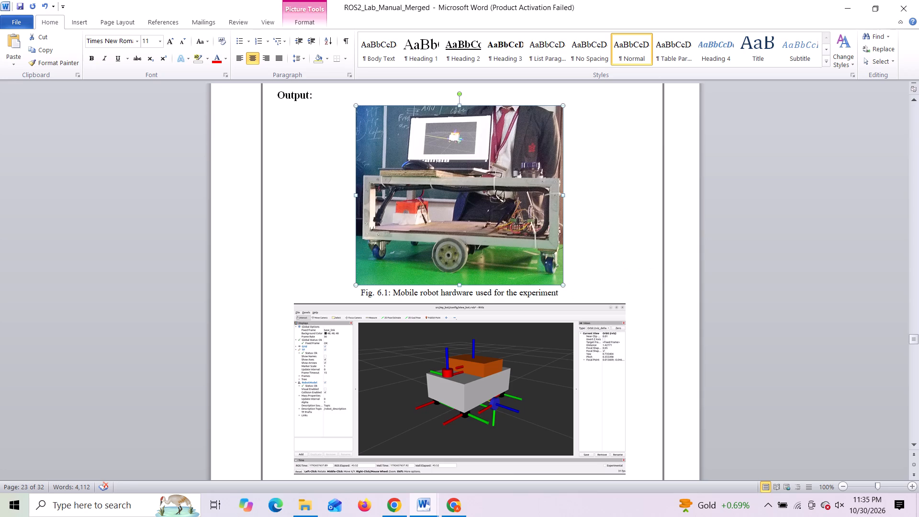
# Insert a blank line between the Fig. 6.1 caption and the Fig. 6.2 picture.
pyautogui.click(572, 288)
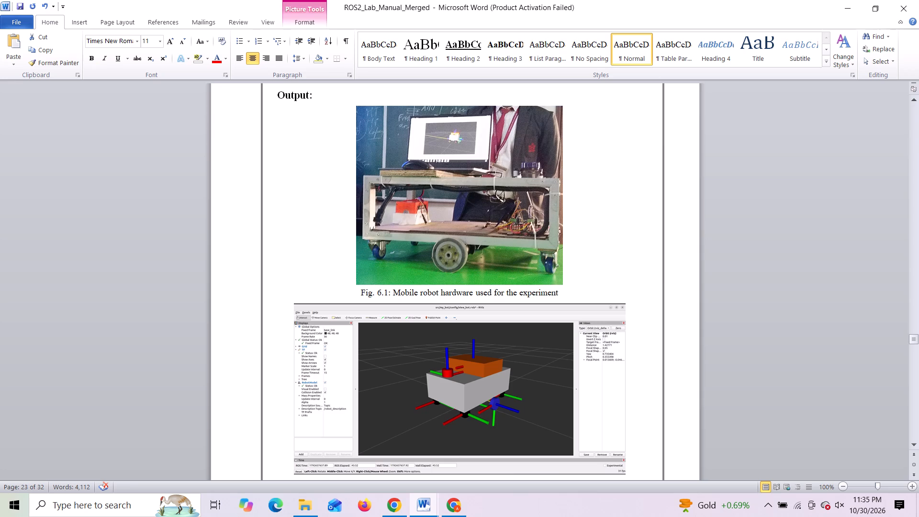
pyautogui.press('Return')
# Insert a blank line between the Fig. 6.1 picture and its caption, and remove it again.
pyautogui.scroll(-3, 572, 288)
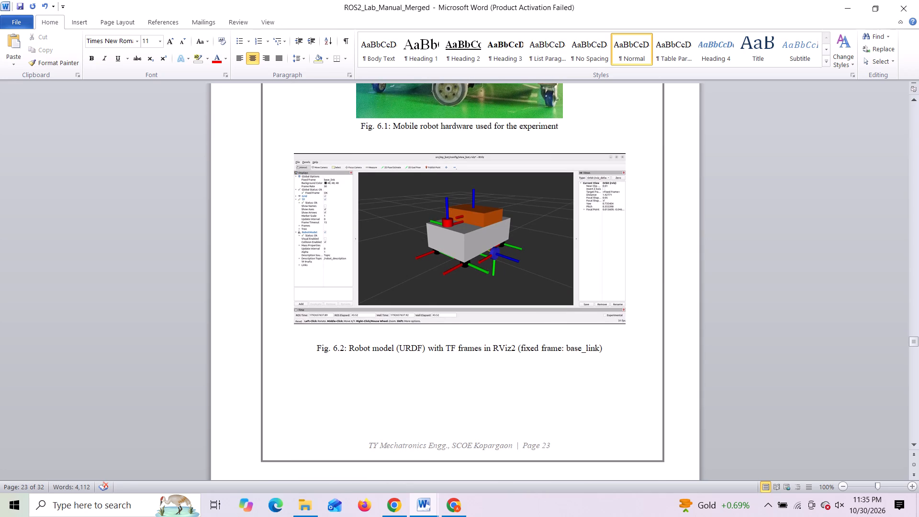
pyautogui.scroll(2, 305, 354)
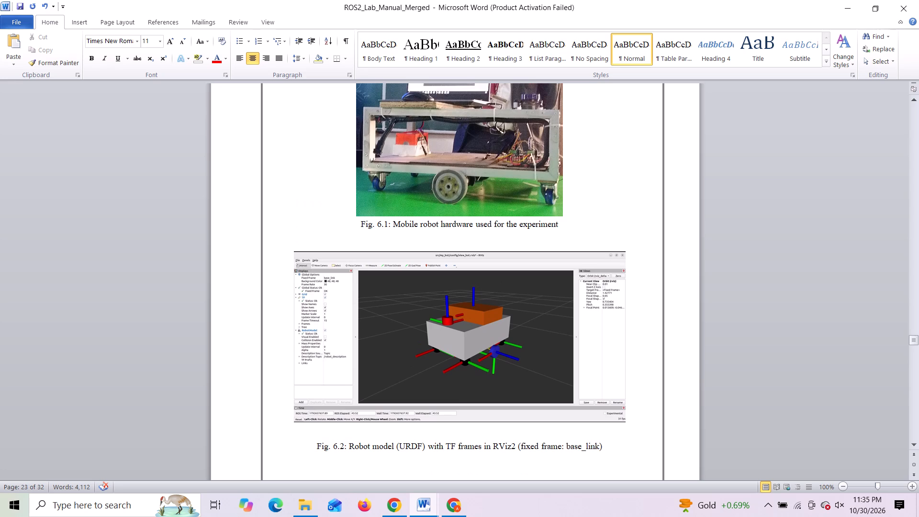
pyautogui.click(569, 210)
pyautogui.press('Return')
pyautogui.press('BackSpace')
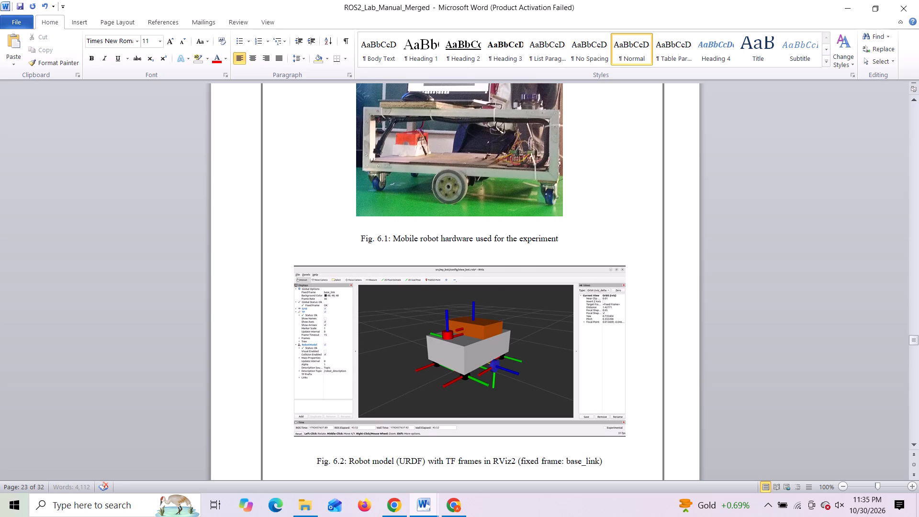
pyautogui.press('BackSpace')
# Shrink the Fig. 6.2 robot model picture slightly from its corner, keeping its proportions.
pyautogui.click(479, 340)
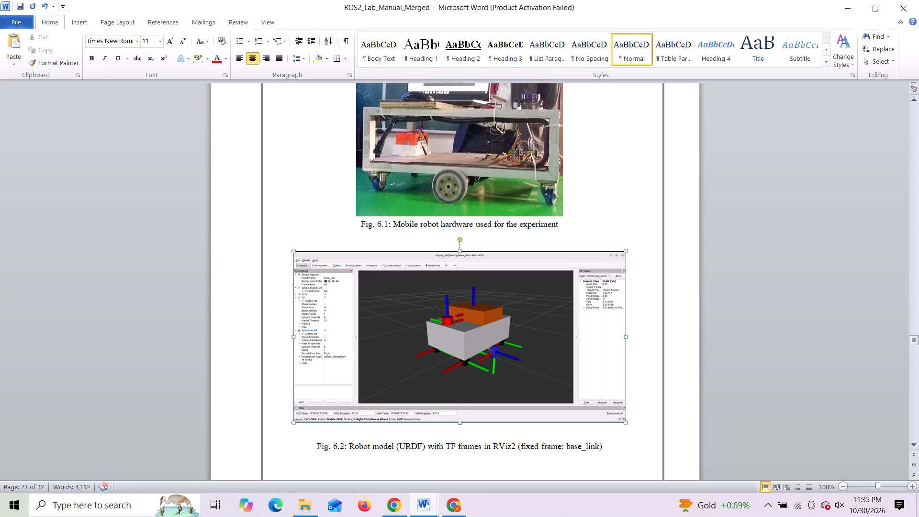
pyautogui.moveTo(625, 423); pyautogui.dragTo(614, 410)
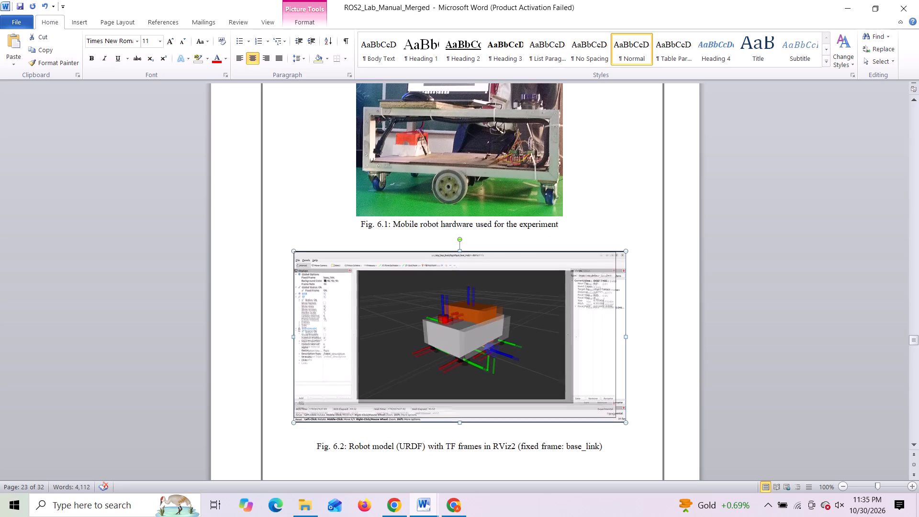
pyautogui.moveTo(614, 410); pyautogui.dragTo(613, 407)
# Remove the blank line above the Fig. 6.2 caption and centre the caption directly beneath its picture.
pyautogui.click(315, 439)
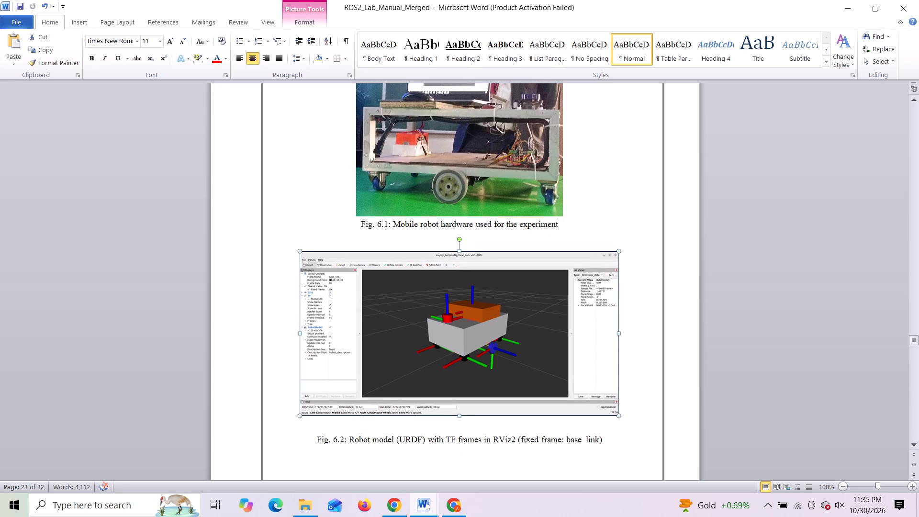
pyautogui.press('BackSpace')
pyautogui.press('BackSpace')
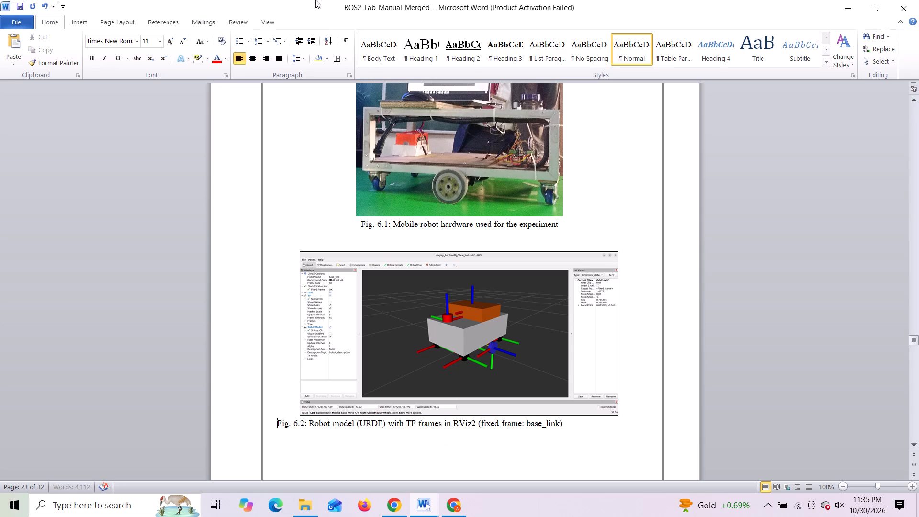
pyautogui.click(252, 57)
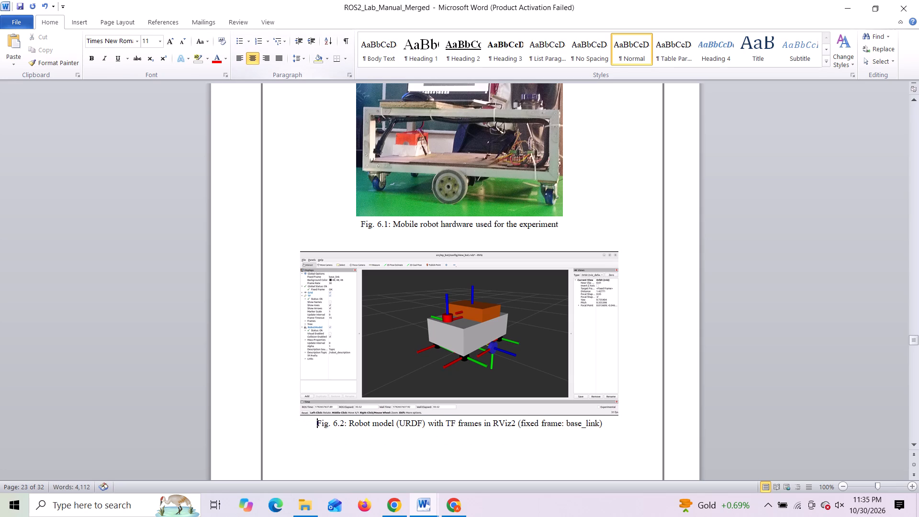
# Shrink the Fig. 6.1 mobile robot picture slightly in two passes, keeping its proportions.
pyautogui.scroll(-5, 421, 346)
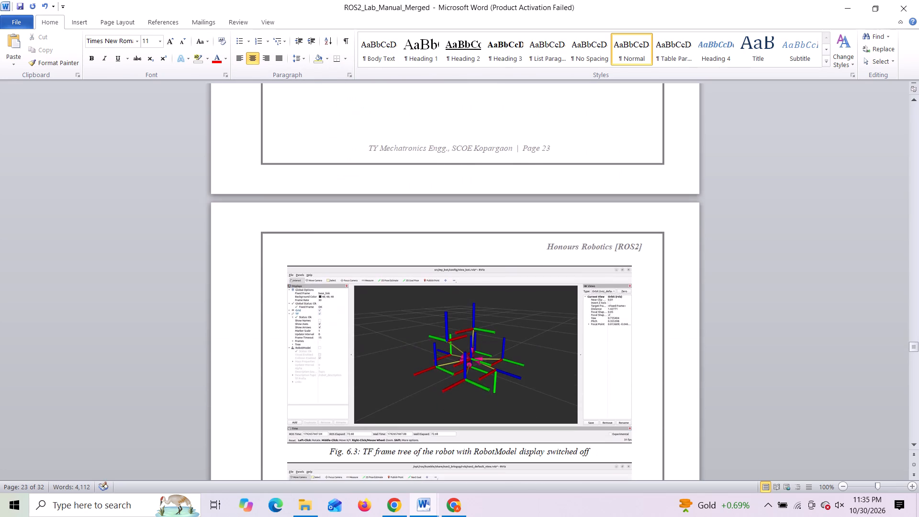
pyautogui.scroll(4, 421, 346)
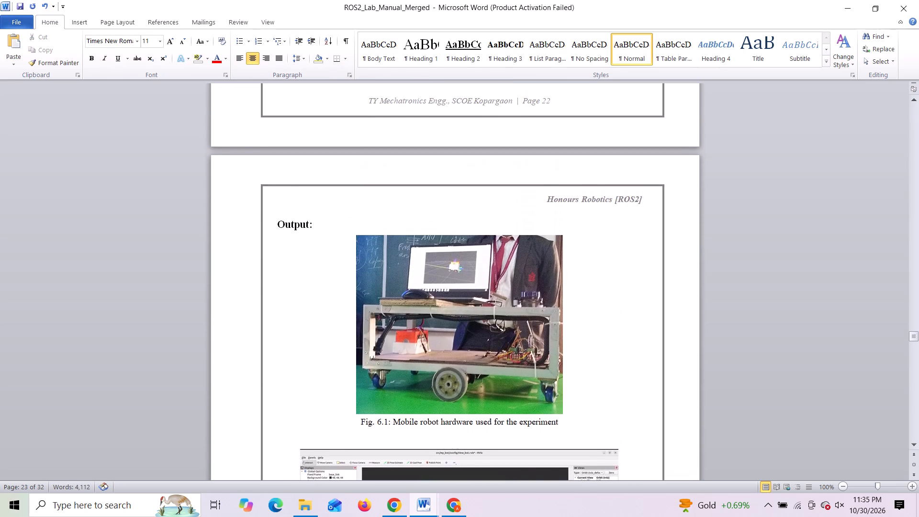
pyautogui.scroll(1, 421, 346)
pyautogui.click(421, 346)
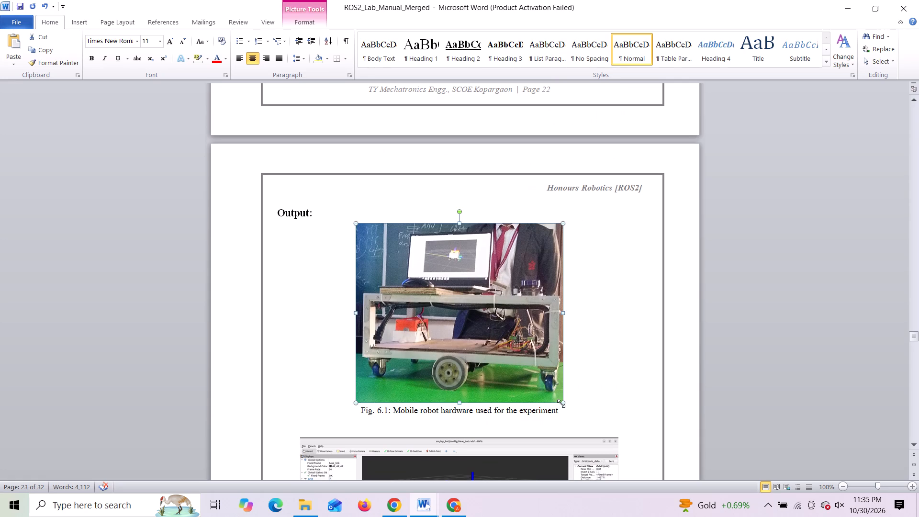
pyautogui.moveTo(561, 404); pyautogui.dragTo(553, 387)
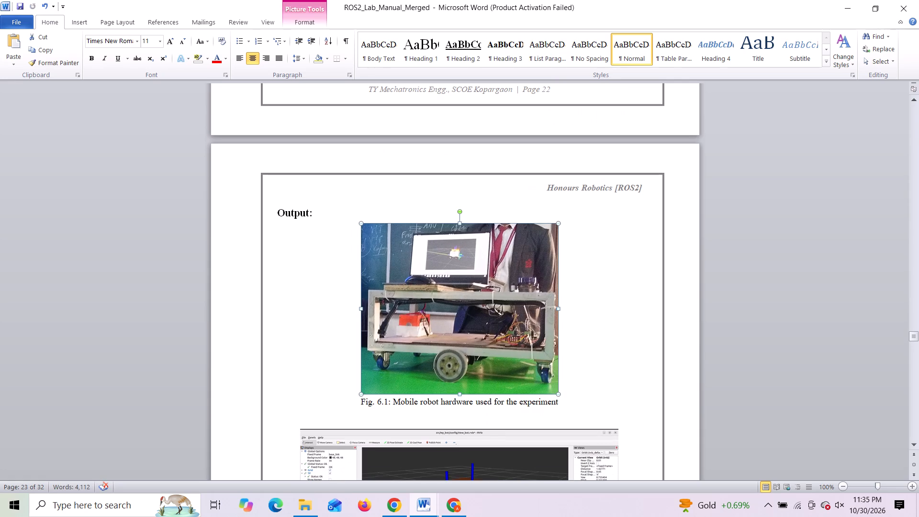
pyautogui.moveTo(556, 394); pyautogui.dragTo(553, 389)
# Pull the Output: heading back to page 22, on its own line directly below the Step 8 paragraph.
pyautogui.scroll(-2, 553, 389)
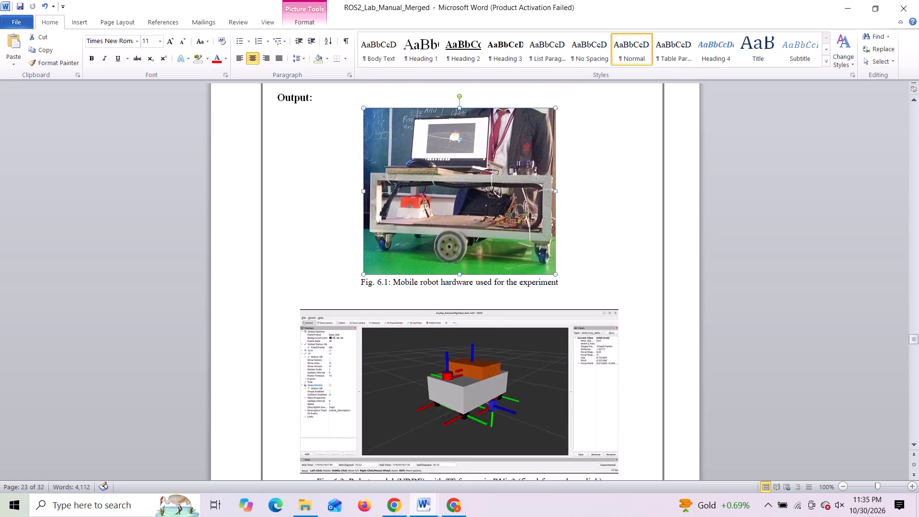
pyautogui.scroll(-4, 553, 389)
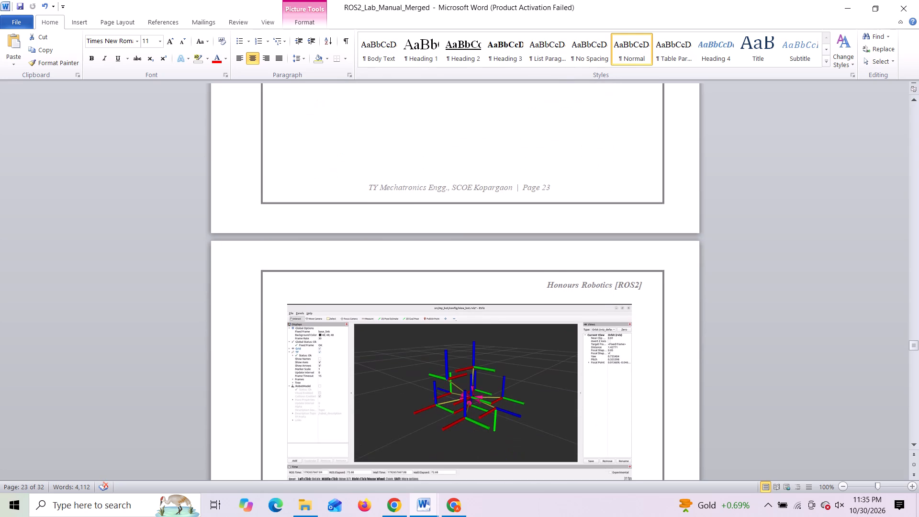
pyautogui.scroll(10, 553, 389)
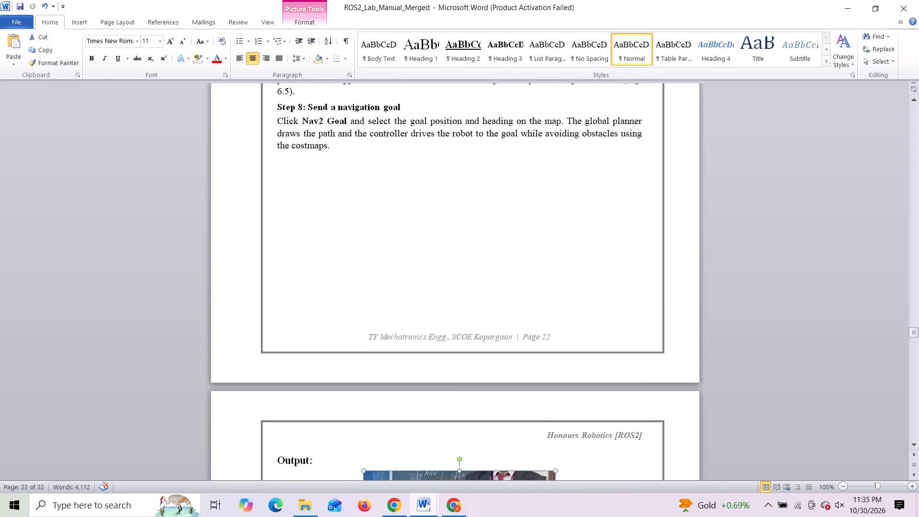
pyautogui.click(276, 461)
pyautogui.press('BackSpace')
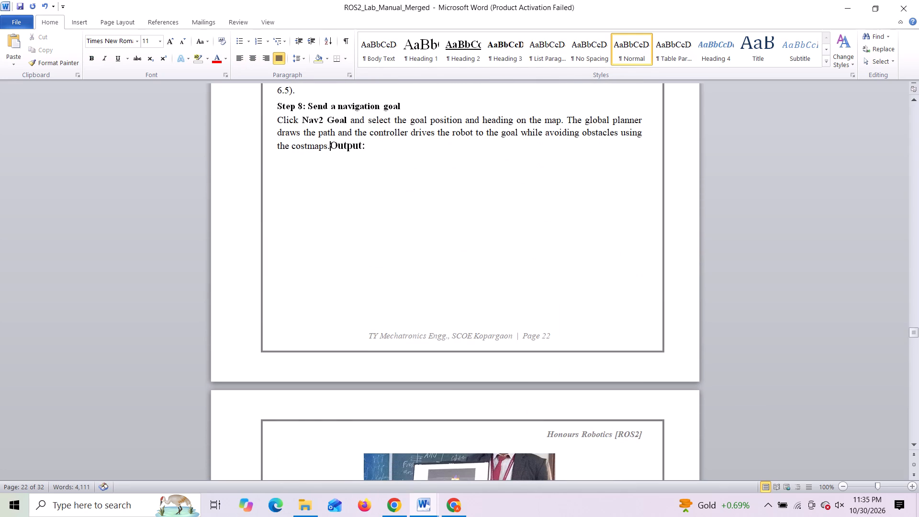
pyautogui.press('Return')
# Copy the mobile robot picture belonging to Fig. 6.1 at the top of page 23.
pyautogui.scroll(-1, 276, 461)
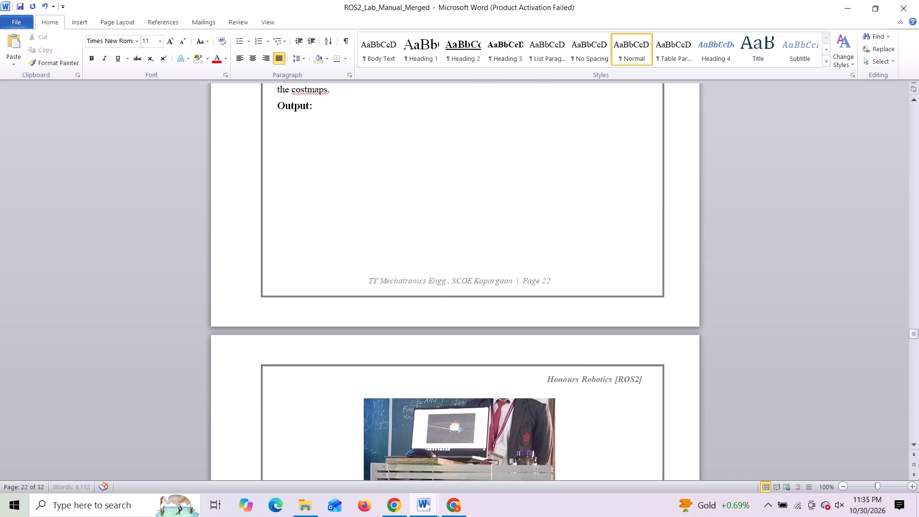
pyautogui.scroll(-1, 276, 461)
pyautogui.click(528, 416)
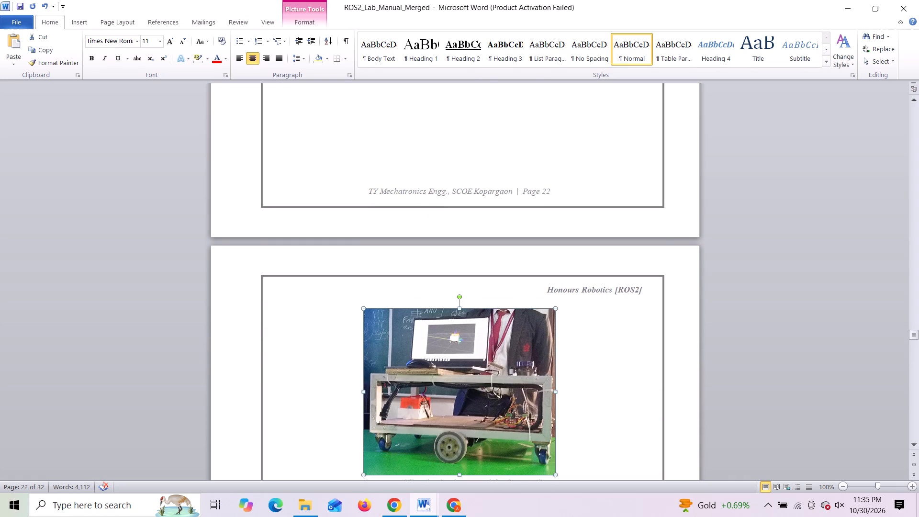
pyautogui.hotkey('ctrl', 'c')
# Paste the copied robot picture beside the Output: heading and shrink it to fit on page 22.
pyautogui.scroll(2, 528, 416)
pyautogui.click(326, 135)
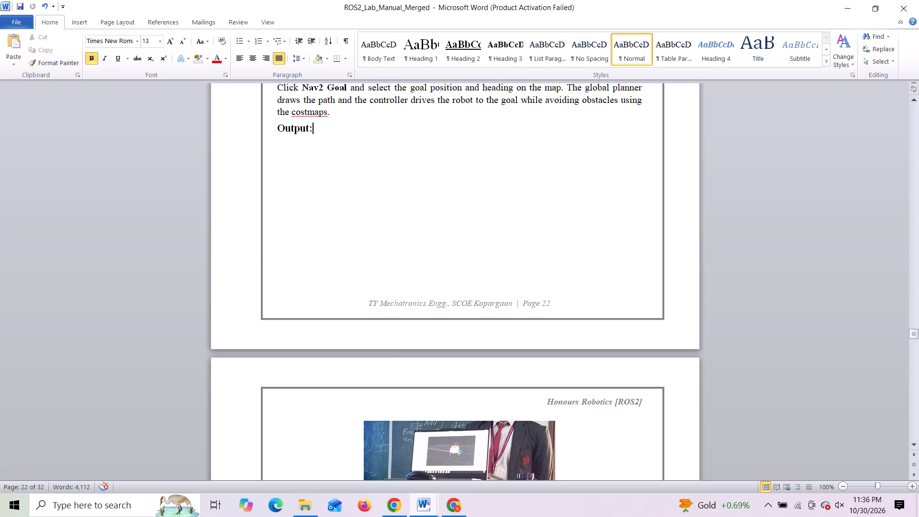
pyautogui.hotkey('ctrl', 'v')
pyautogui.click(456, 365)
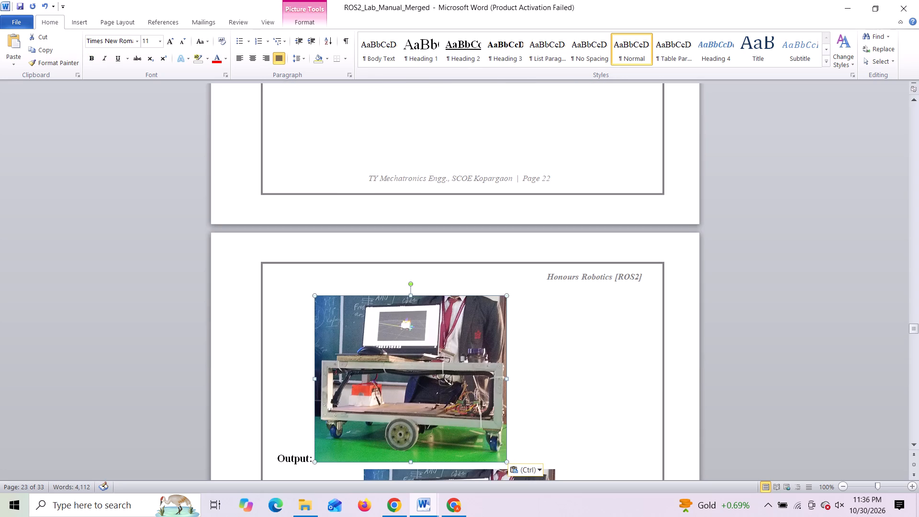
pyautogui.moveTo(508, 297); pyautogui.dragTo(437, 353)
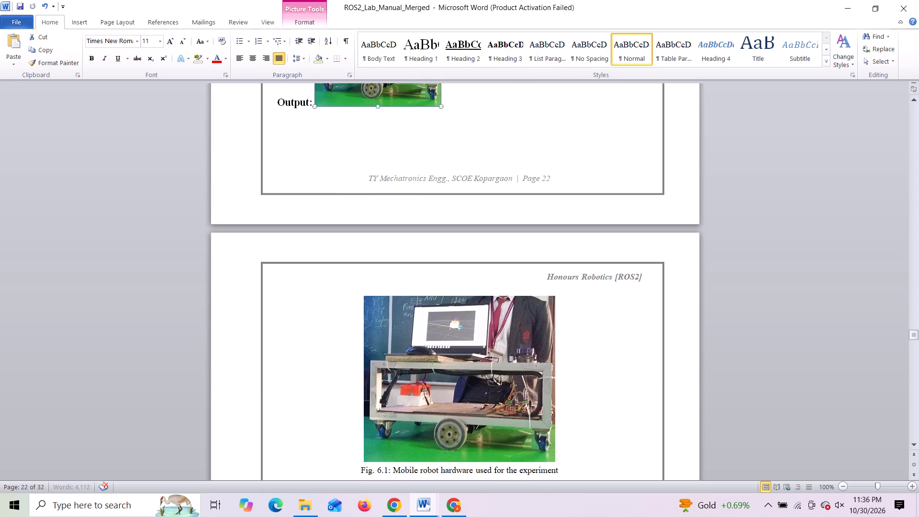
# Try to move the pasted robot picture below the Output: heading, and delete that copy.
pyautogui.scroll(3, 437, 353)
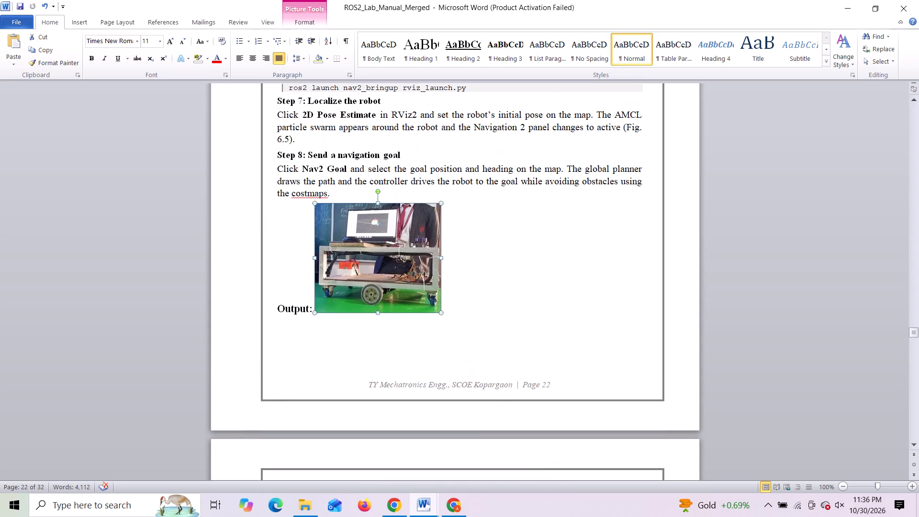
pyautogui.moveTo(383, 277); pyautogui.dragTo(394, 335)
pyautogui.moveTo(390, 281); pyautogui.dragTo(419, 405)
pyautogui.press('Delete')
# Paste the copied robot picture on a new line below the Output: heading and shrink it to fit on page 22.
pyautogui.press('Return')
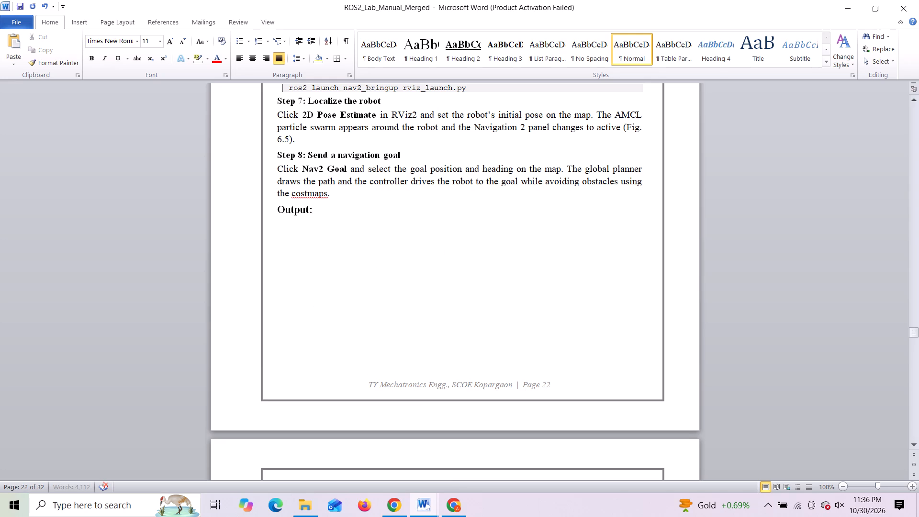
pyautogui.hotkey('ctrl', 'v')
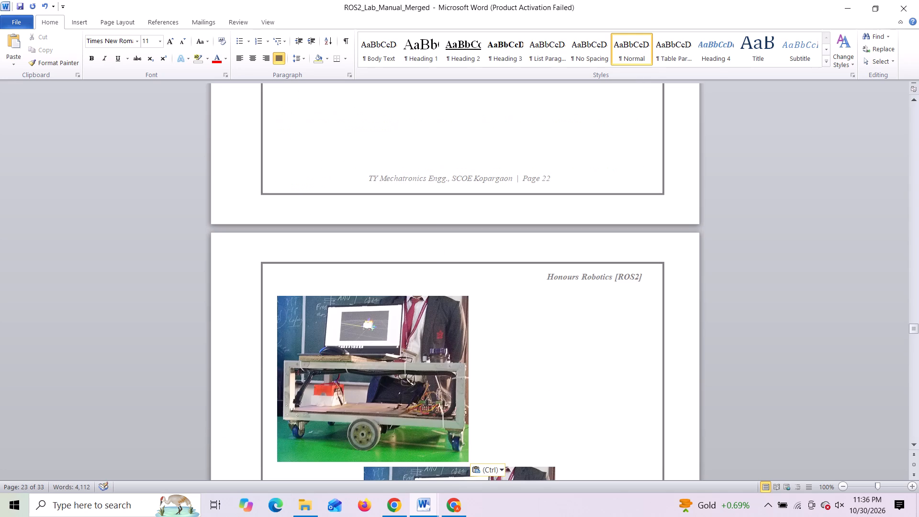
pyautogui.click(397, 386)
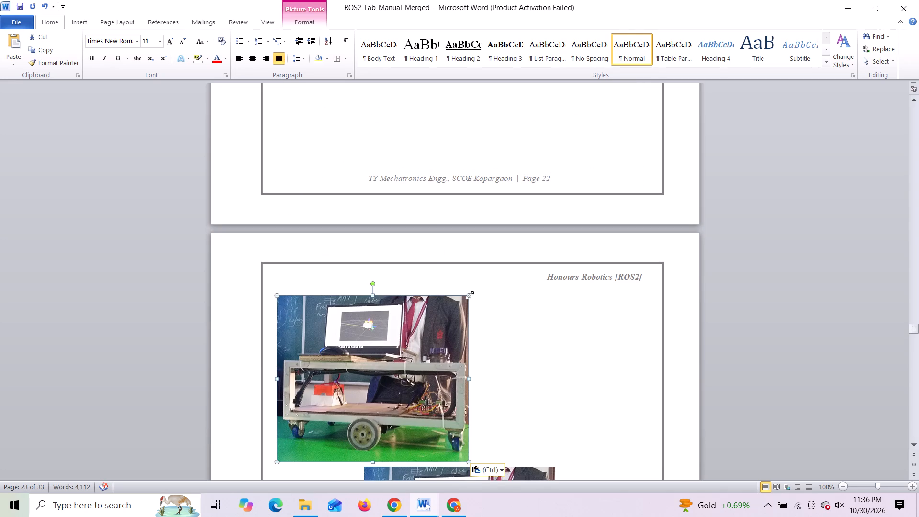
pyautogui.moveTo(470, 295); pyautogui.dragTo(385, 334)
# Delete the original robot picture above the Fig. 6.1 caption on page 23.
pyautogui.scroll(1, 385, 334)
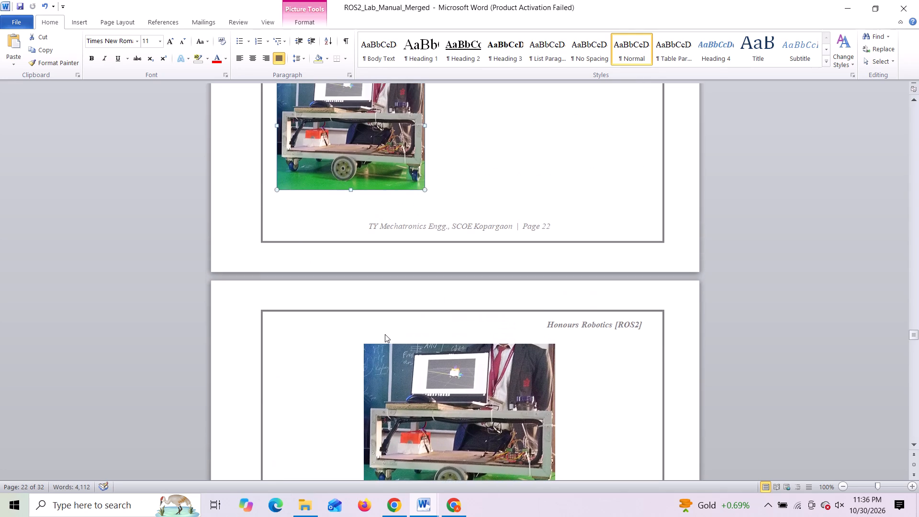
pyautogui.click(412, 386)
pyautogui.press('Delete')
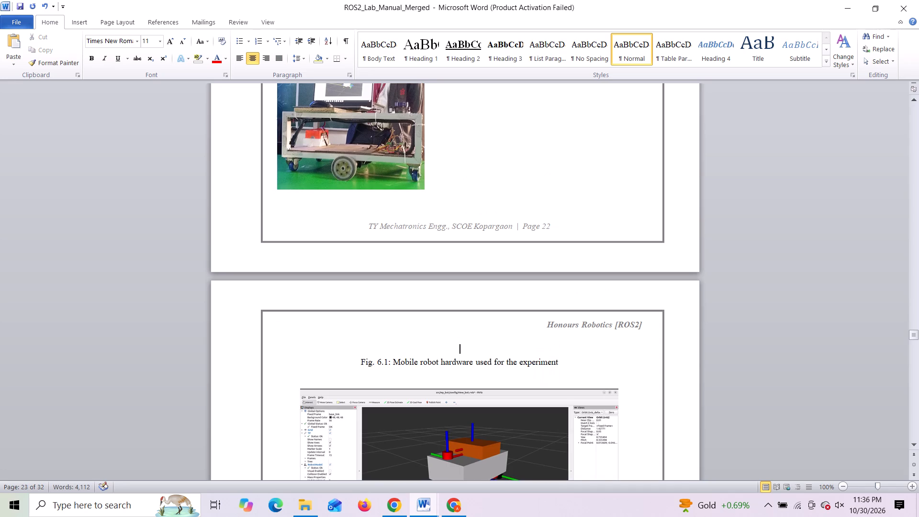
# Centre the robot picture below the Output: heading on page 22.
pyautogui.scroll(4, 344, 259)
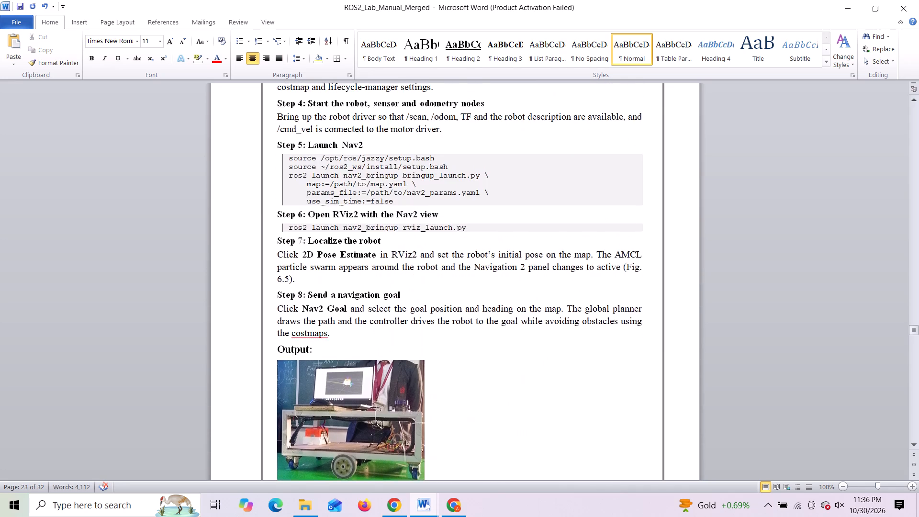
pyautogui.scroll(2, 344, 259)
pyautogui.scroll(-3, 344, 259)
pyautogui.click(344, 259)
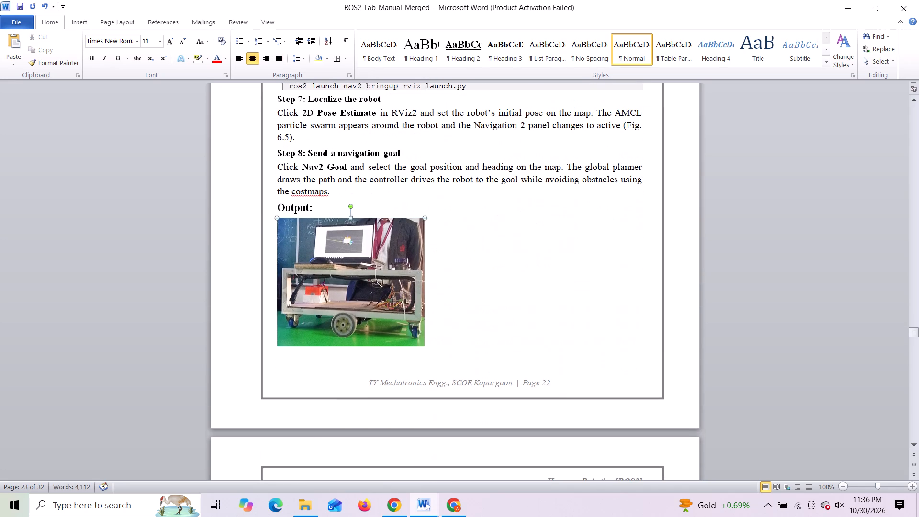
pyautogui.click(248, 62)
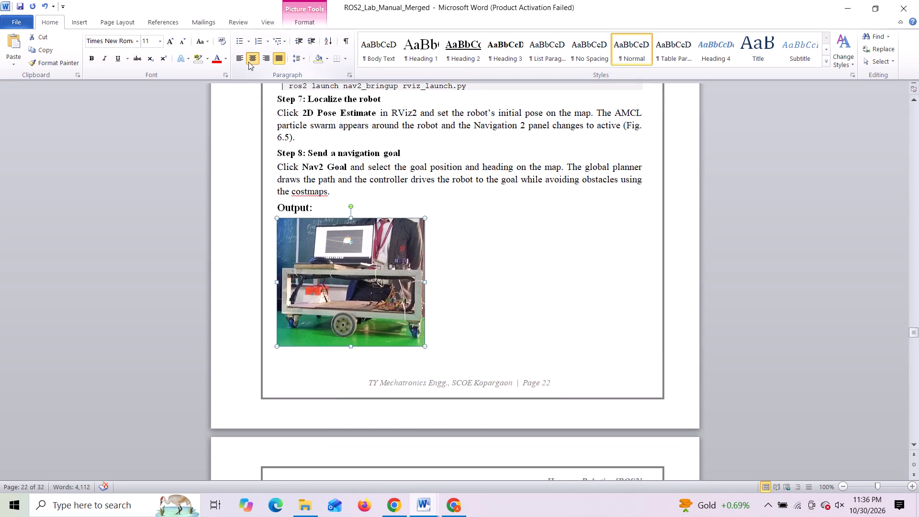
# Enlarge the robot picture proportionally to fill the free space below the Output: heading while keeping it on page 22.
pyautogui.click(386, 285)
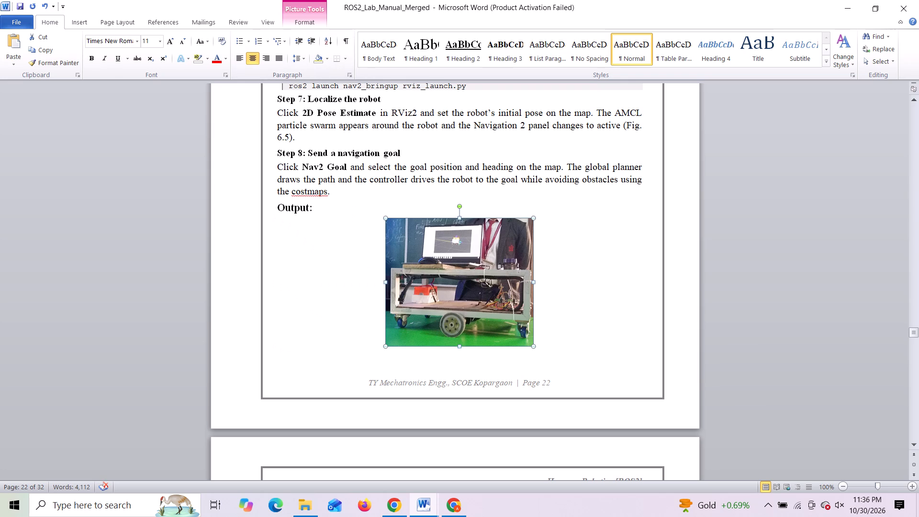
pyautogui.click(442, 303)
pyautogui.moveTo(532, 346); pyautogui.dragTo(538, 355)
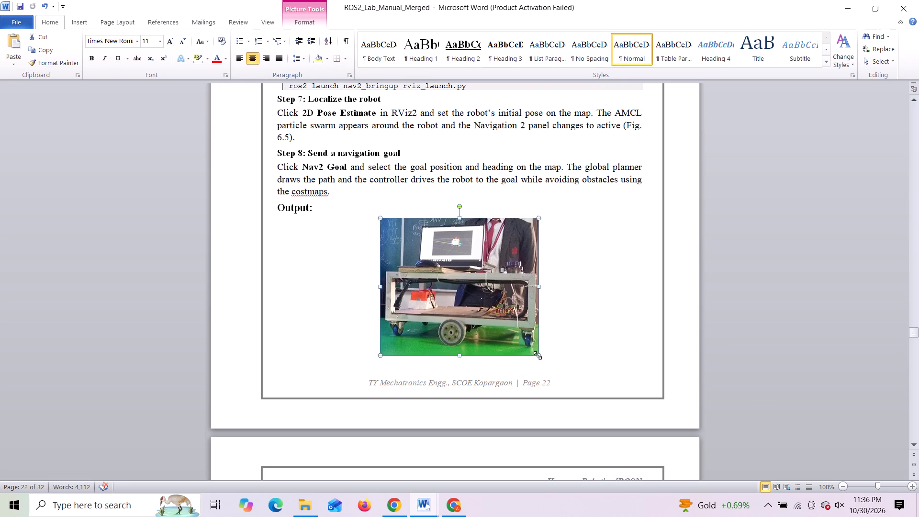
pyautogui.moveTo(538, 355); pyautogui.dragTo(542, 361)
pyautogui.click(542, 361)
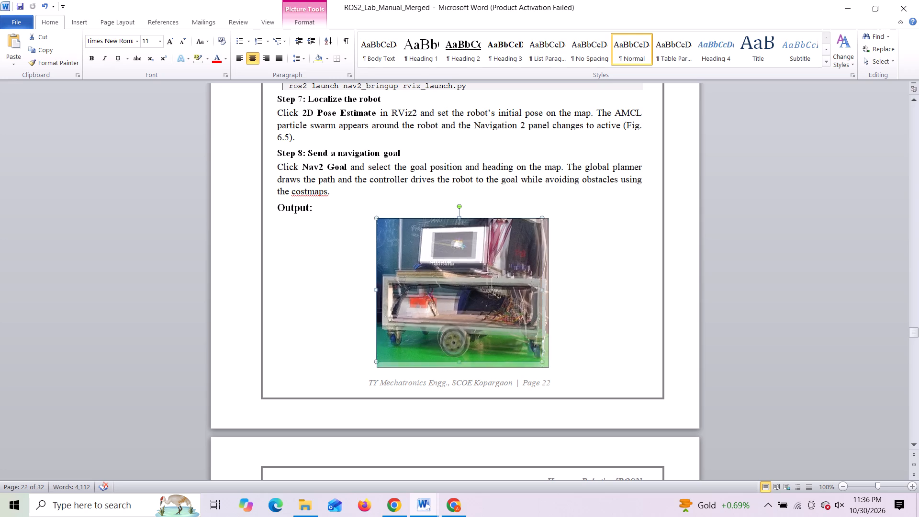
pyautogui.click(545, 365)
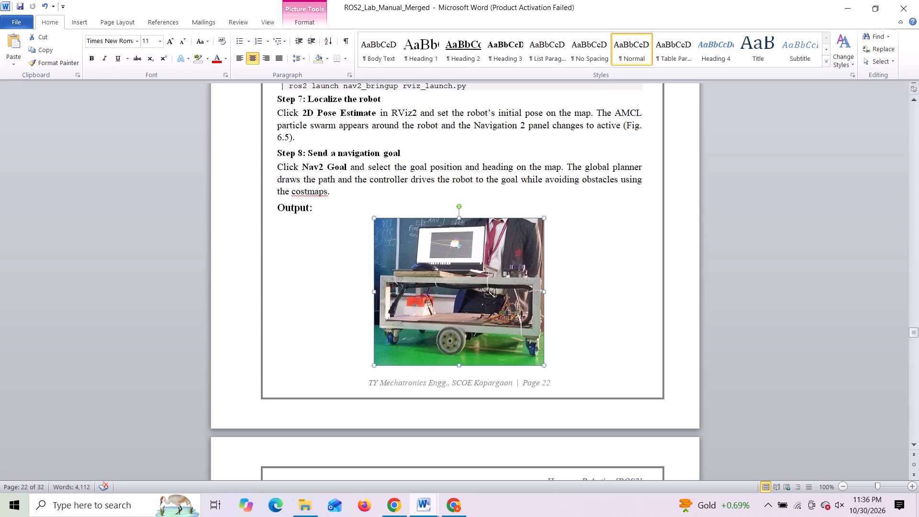
pyautogui.scroll(-1, 545, 368)
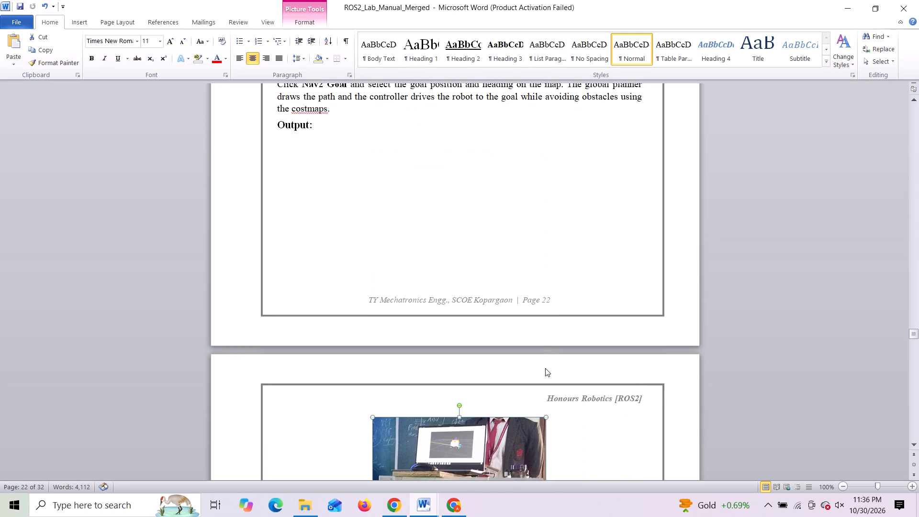
pyautogui.scroll(-2, 545, 368)
pyautogui.click(392, 377)
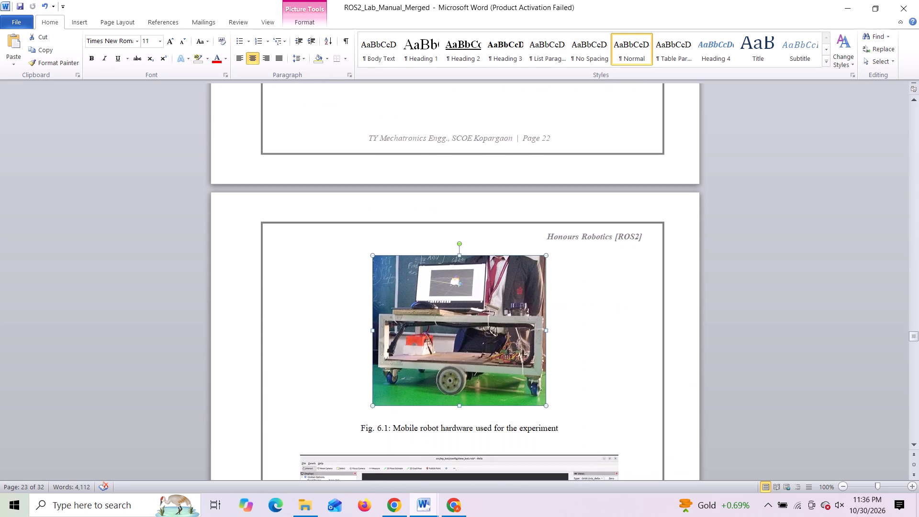
pyautogui.click(546, 405)
# Copy the caption "Fig. 6.1: Mobile robot hardware used for the experiment" on page 23.
pyautogui.scroll(1, 543, 402)
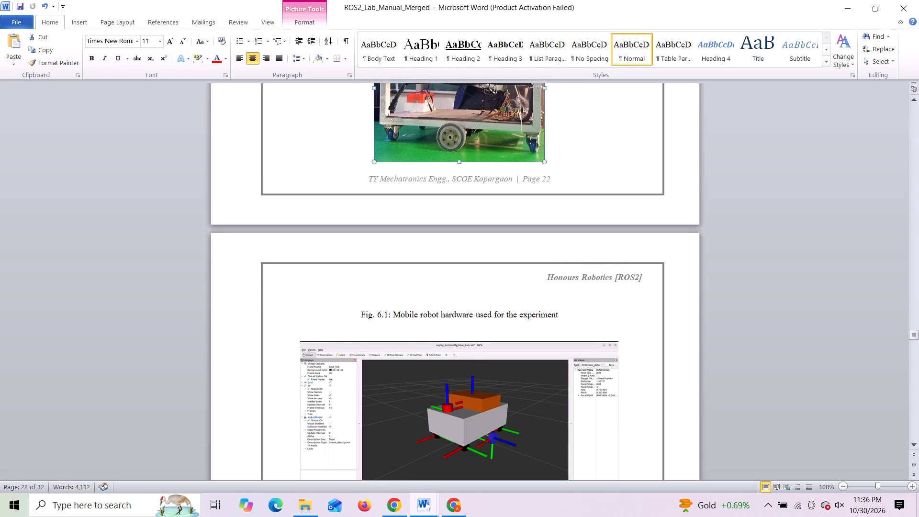
pyautogui.moveTo(360, 314); pyautogui.dragTo(559, 316)
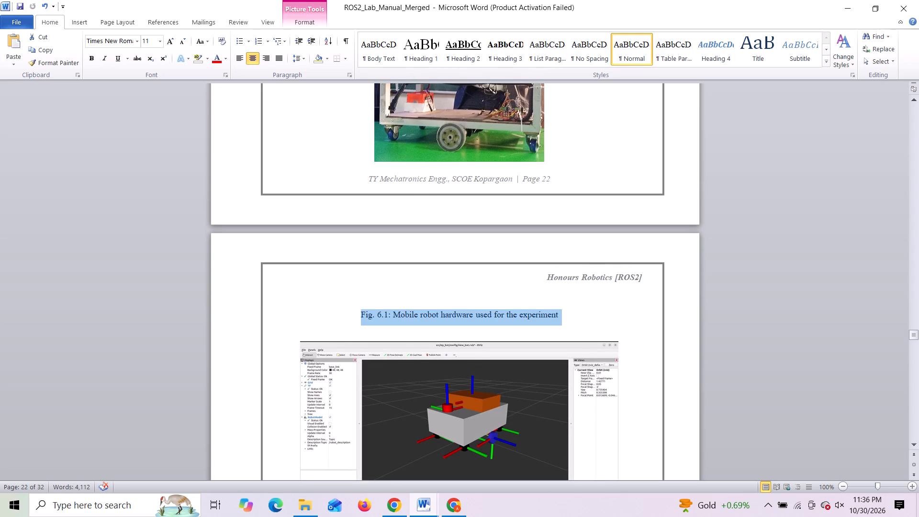
pyautogui.moveTo(559, 316); pyautogui.dragTo(560, 318)
pyautogui.hotkey('ctrl', 'c')
# Look over the layout of the Step 2 to Step 8 instructions above the Output: heading on page 22.
pyautogui.scroll(2, 560, 318)
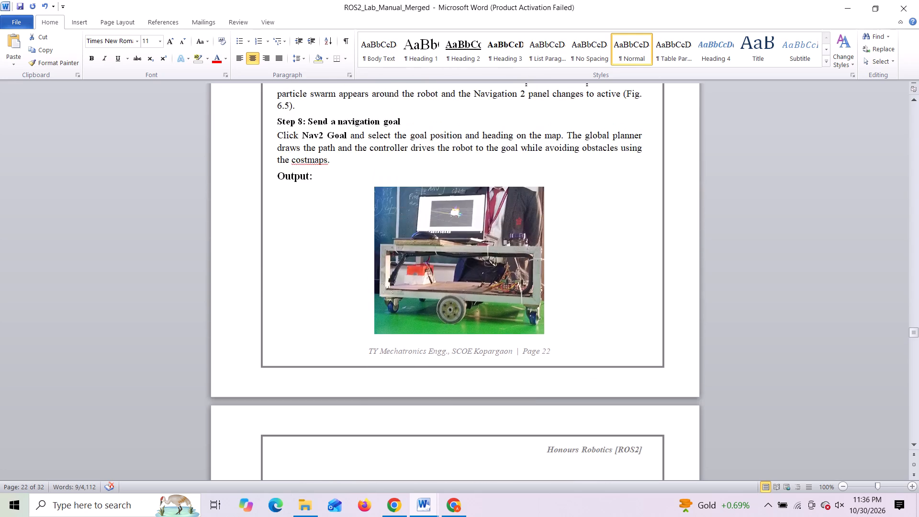
pyautogui.scroll(4, 560, 318)
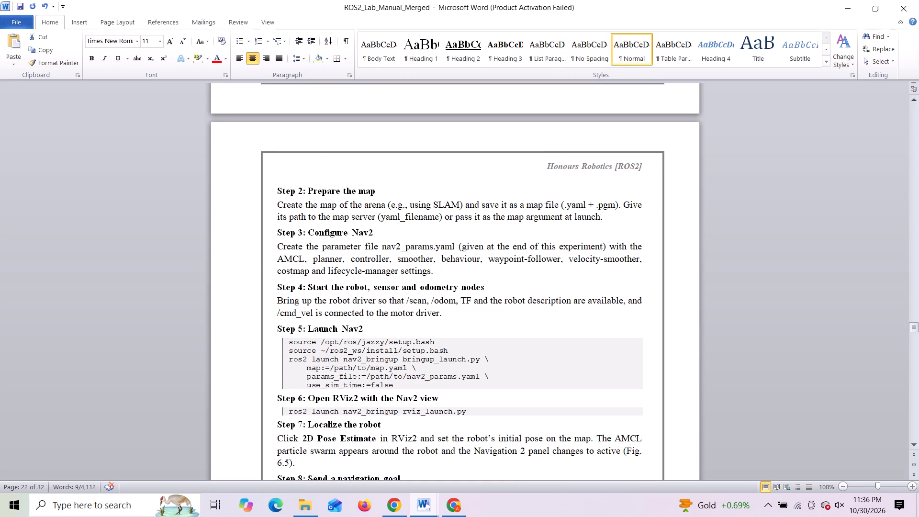
pyautogui.click(290, 182)
pyautogui.scroll(-1, 291, 220)
pyautogui.click(390, 356)
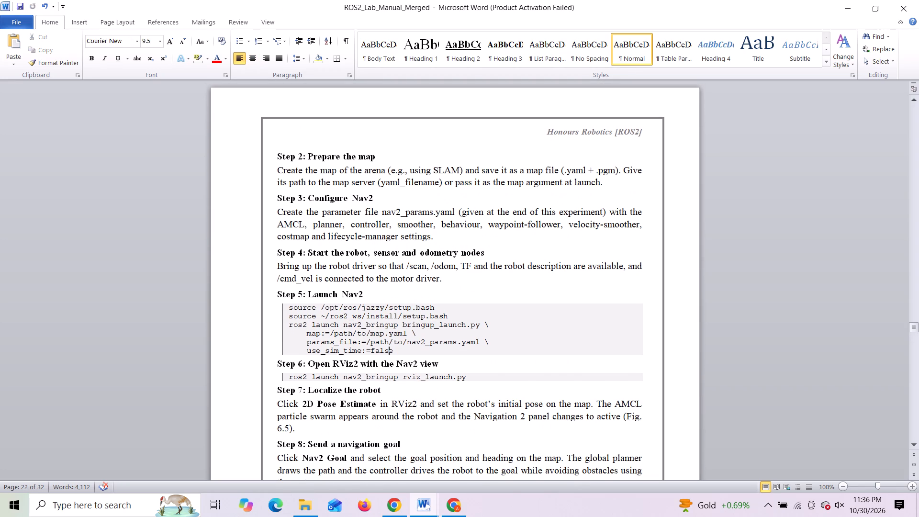
pyautogui.click(438, 345)
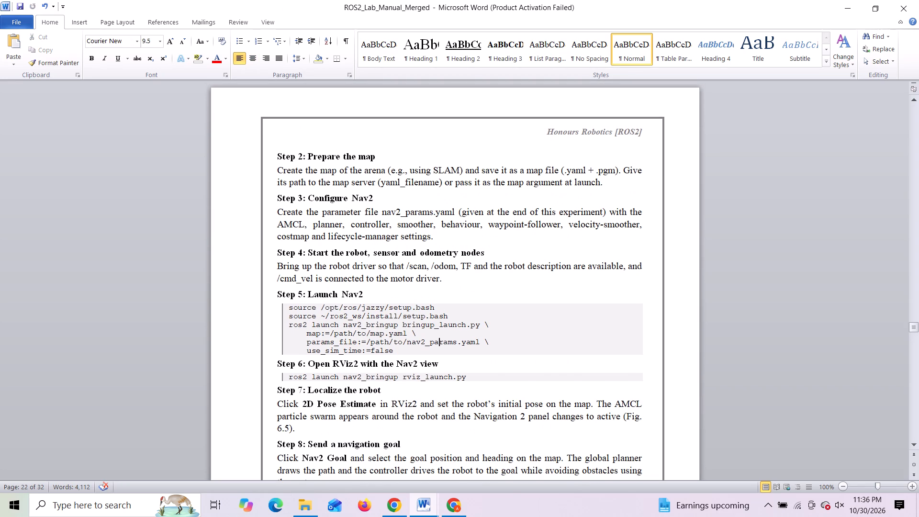
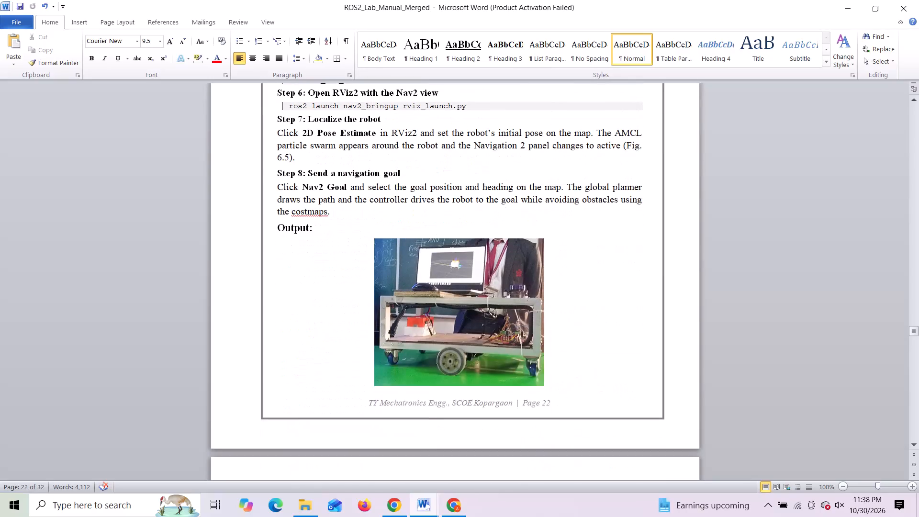
# Undo the recent page 22 edits step by step until the Output: heading, robot picture and Fig. 6.1 caption are together on page 23.
pyautogui.hotkey('ctrl', 'z')
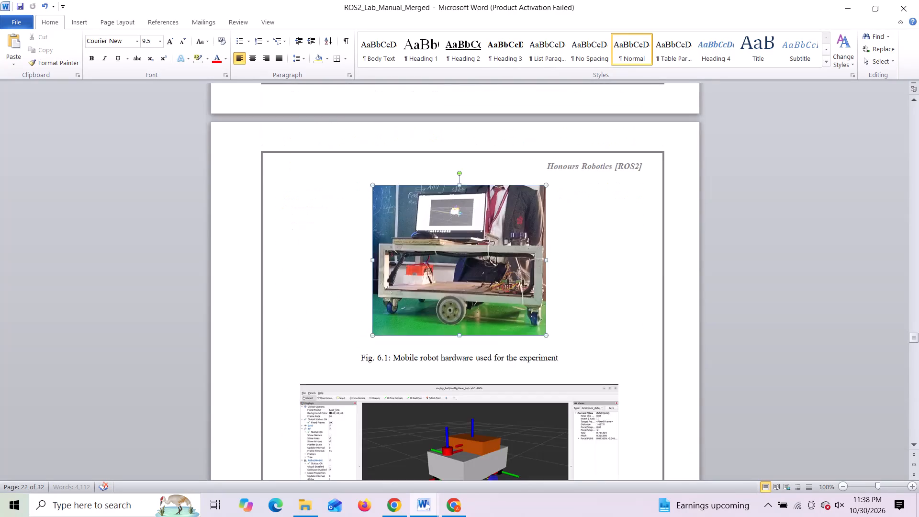
pyautogui.hotkey('ctrl', 'z')
pyautogui.hotkey('ctrl', 'z')
pyautogui.hotkey('ctrl', 'z')
pyautogui.hotkey('ctrl', 'z')
pyautogui.hotkey('ctrl', 'z')
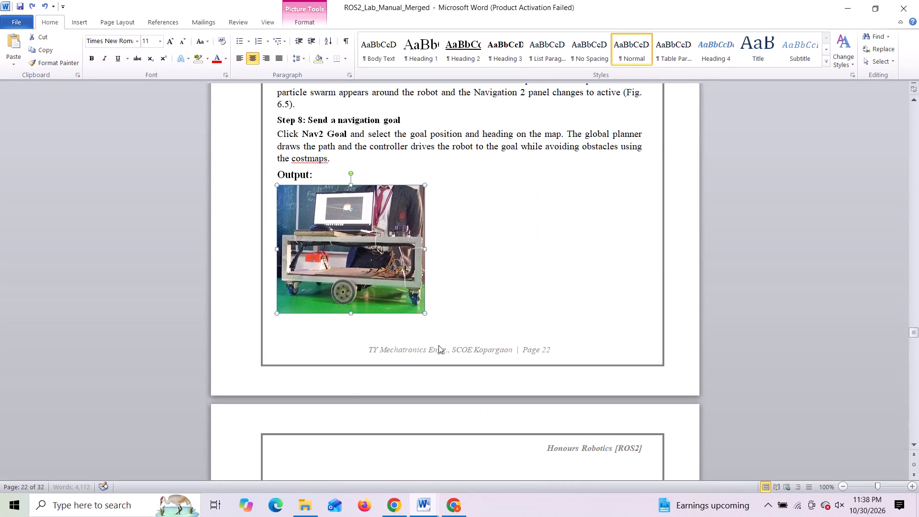
pyautogui.hotkey('ctrl', 'z')
pyautogui.hotkey('ctrl', 'z')
pyautogui.hotkey('ctrl', 'z')
pyautogui.hotkey('ctrl', 'z')
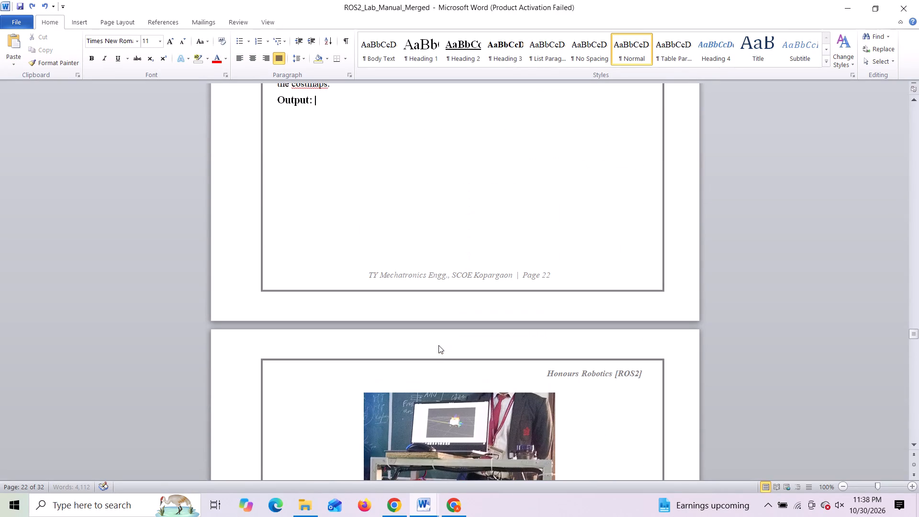
pyautogui.hotkey('ctrl', 'z')
pyautogui.hotkey('ctrl', 'z')
pyautogui.hotkey('ctrl', 'z')
pyautogui.hotkey('ctrl', 'z')
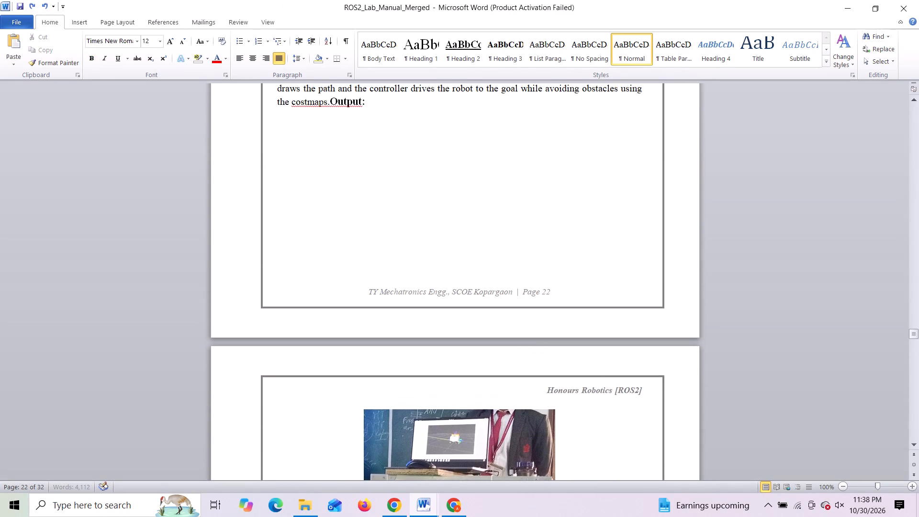
pyautogui.hotkey('ctrl', 'z')
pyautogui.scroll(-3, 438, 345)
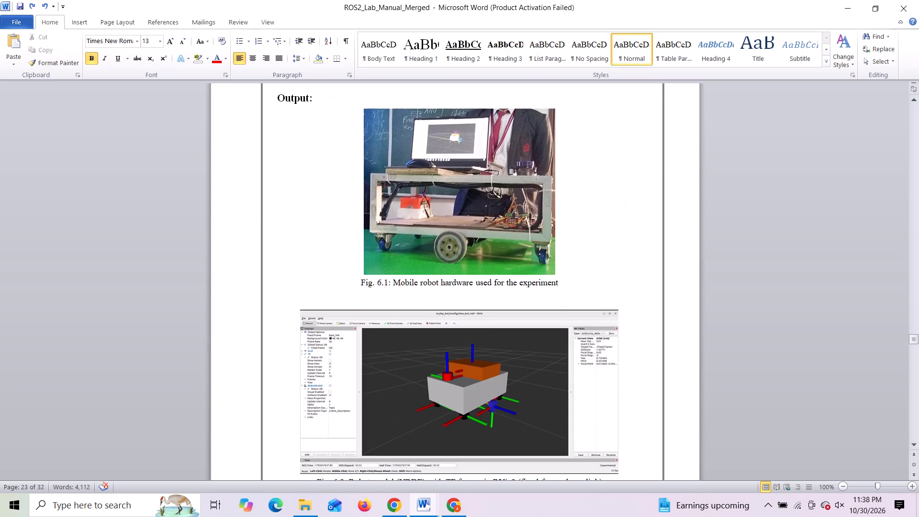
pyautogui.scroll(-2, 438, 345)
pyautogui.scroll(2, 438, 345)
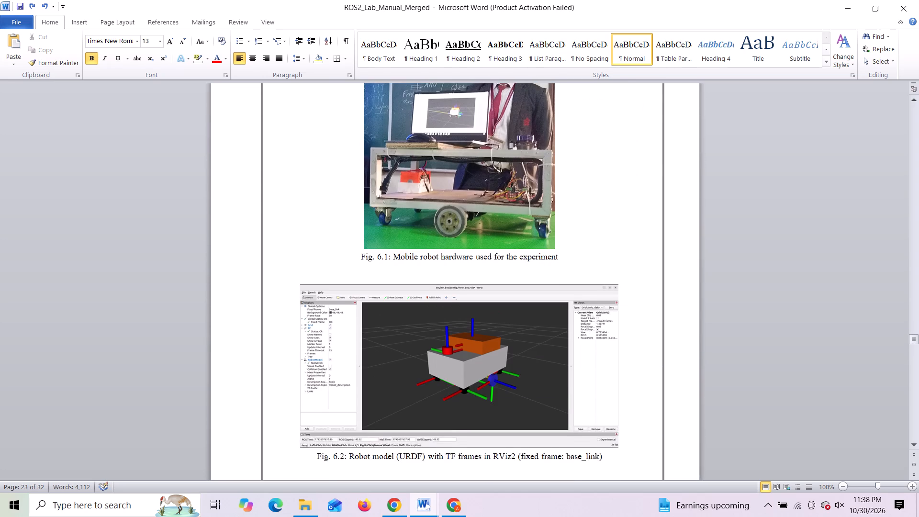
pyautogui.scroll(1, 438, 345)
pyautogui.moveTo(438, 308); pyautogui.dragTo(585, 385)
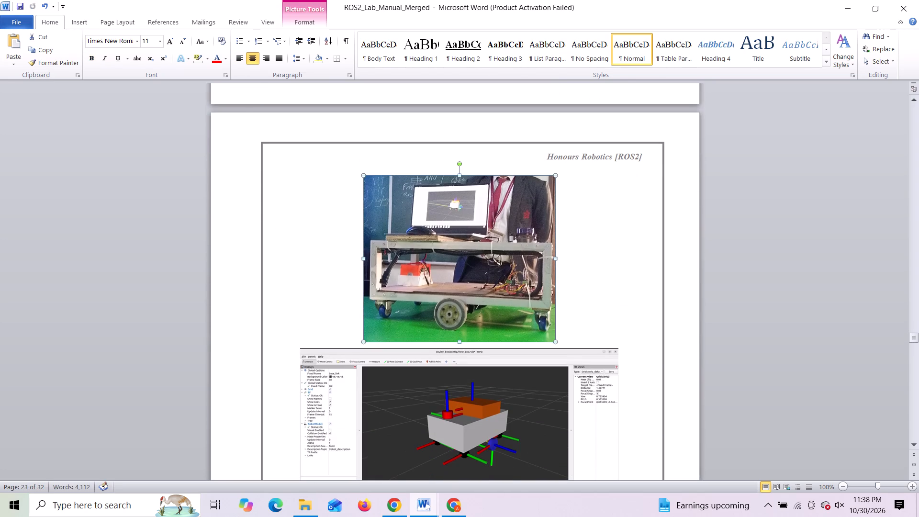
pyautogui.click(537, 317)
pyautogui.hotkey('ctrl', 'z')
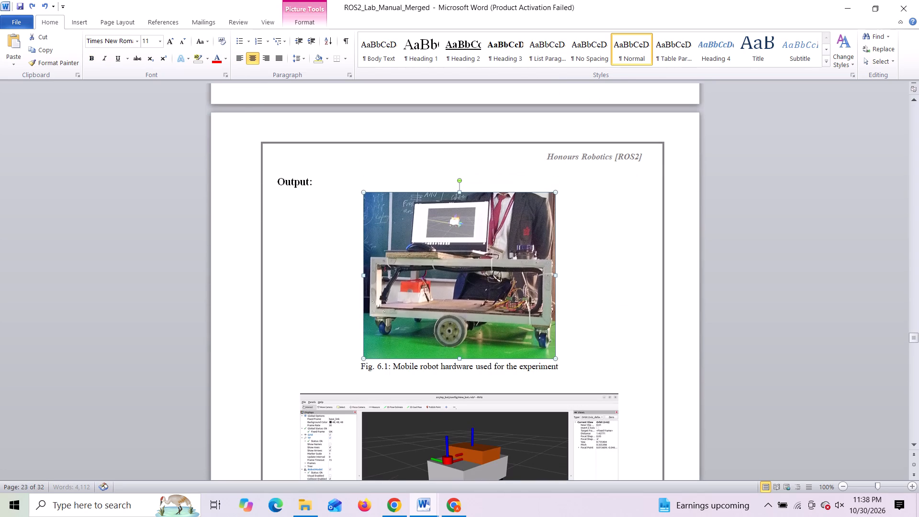
# Enlarge the robot picture slightly, and insert a blank line above both the Fig. 6.1 and Fig. 6.2 captions on page 23.
pyautogui.moveTo(554, 357); pyautogui.dragTo(562, 371)
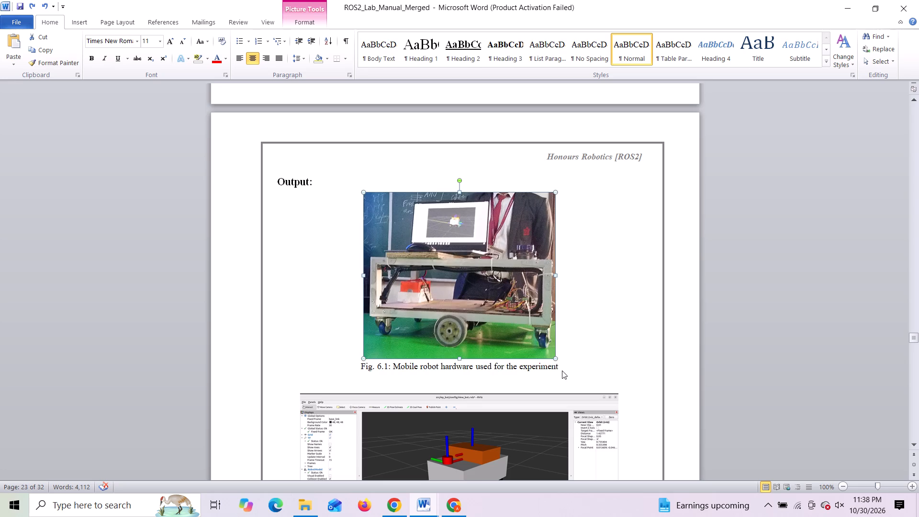
pyautogui.click(566, 373)
pyautogui.press('Return')
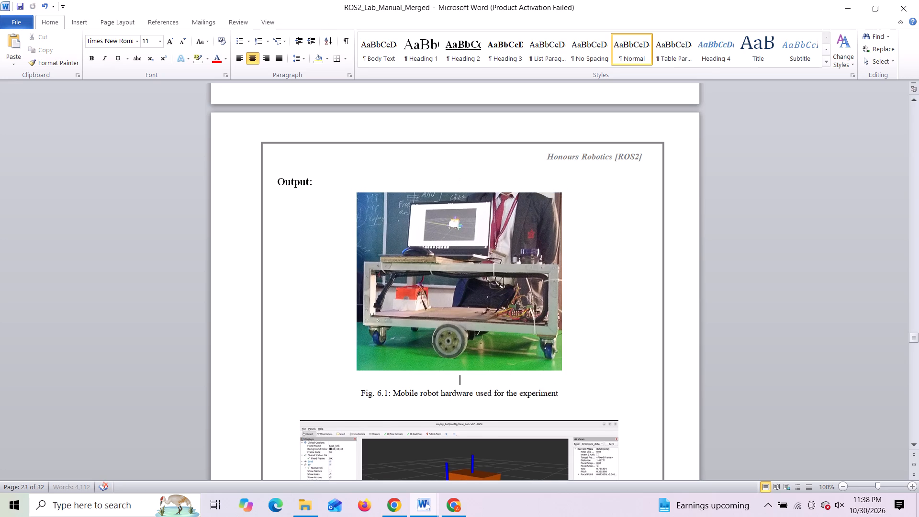
pyautogui.scroll(-2, 566, 373)
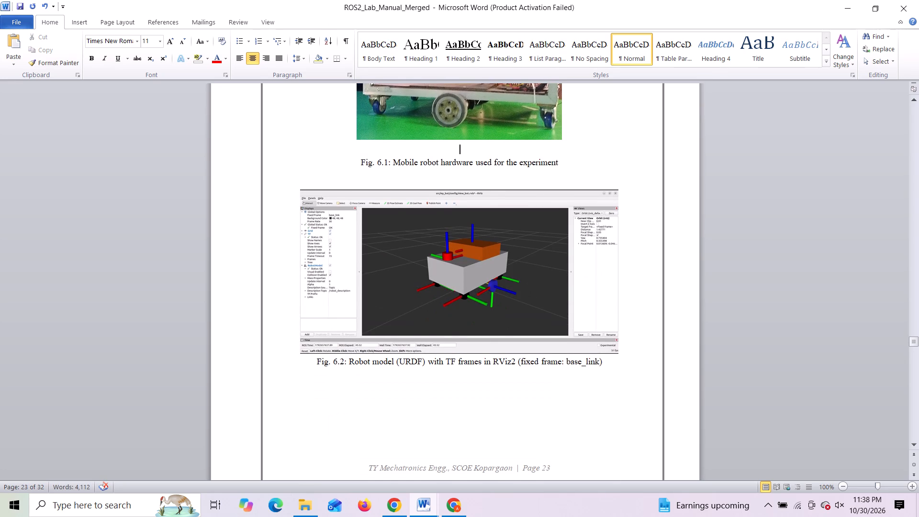
pyautogui.click(311, 363)
pyautogui.press('Return')
# Enlarge the RViz2 robot model picture and the mobile robot picture proportionally on page 23.
pyautogui.scroll(1, 311, 363)
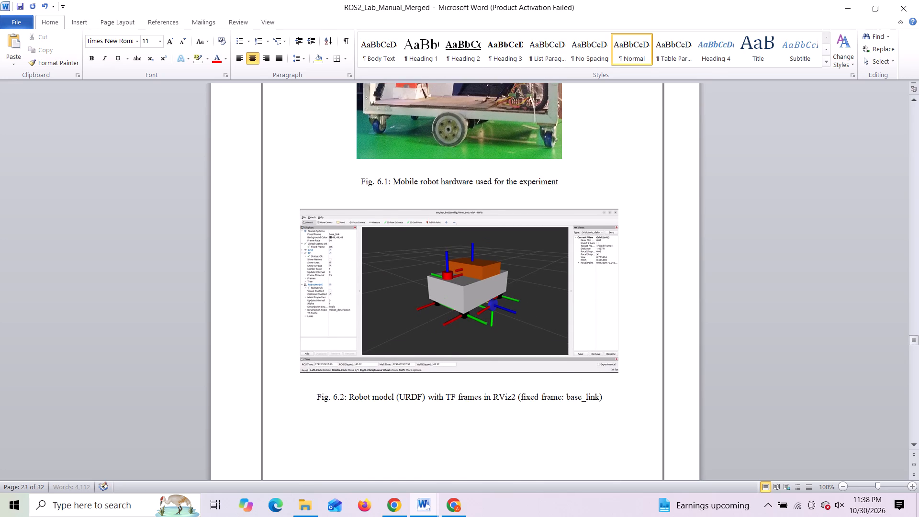
pyautogui.scroll(1, 311, 363)
pyautogui.click(393, 386)
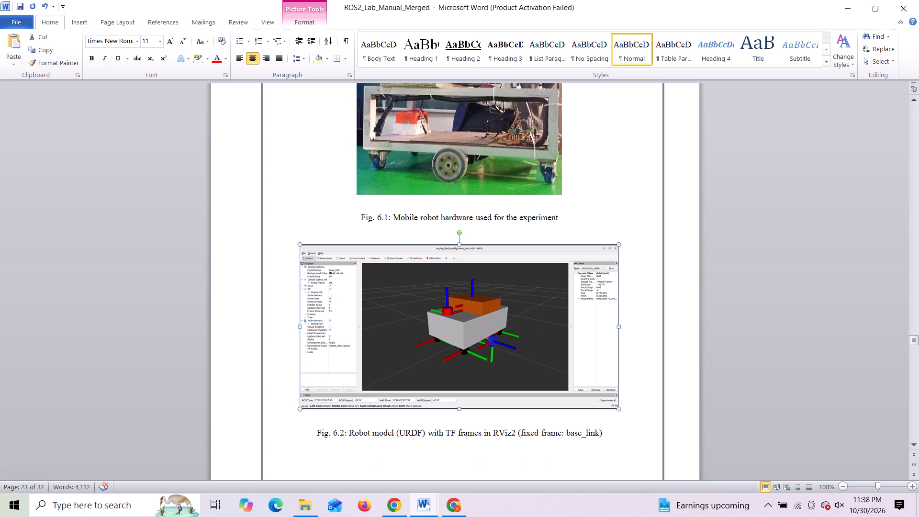
pyautogui.moveTo(617, 407); pyautogui.dragTo(628, 424)
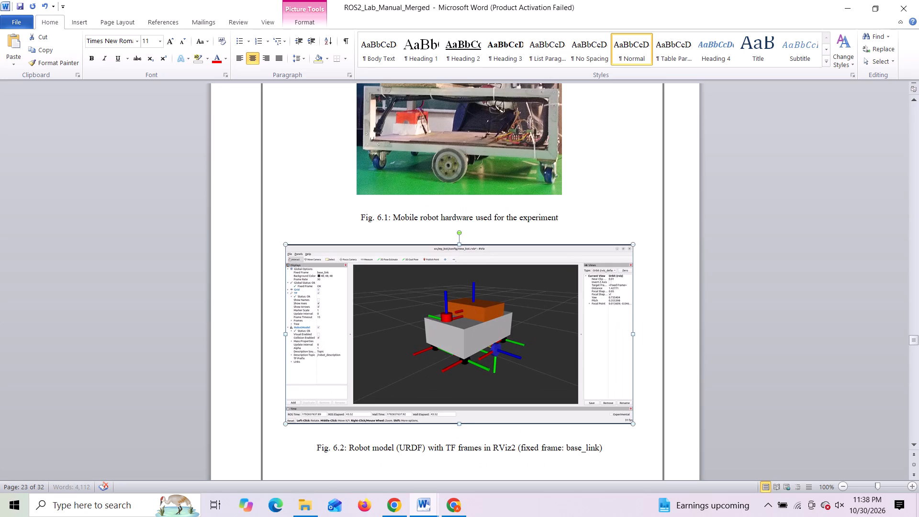
pyautogui.click(523, 175)
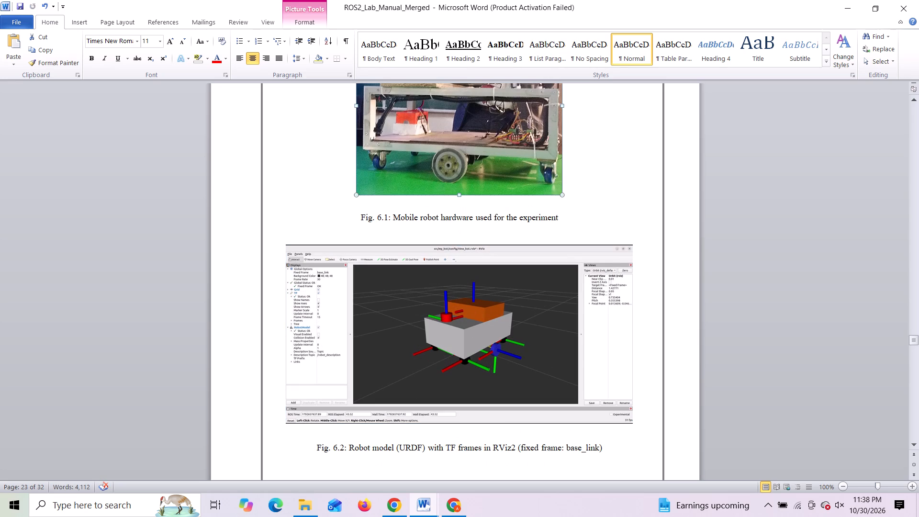
pyautogui.moveTo(562, 194); pyautogui.dragTo(572, 208)
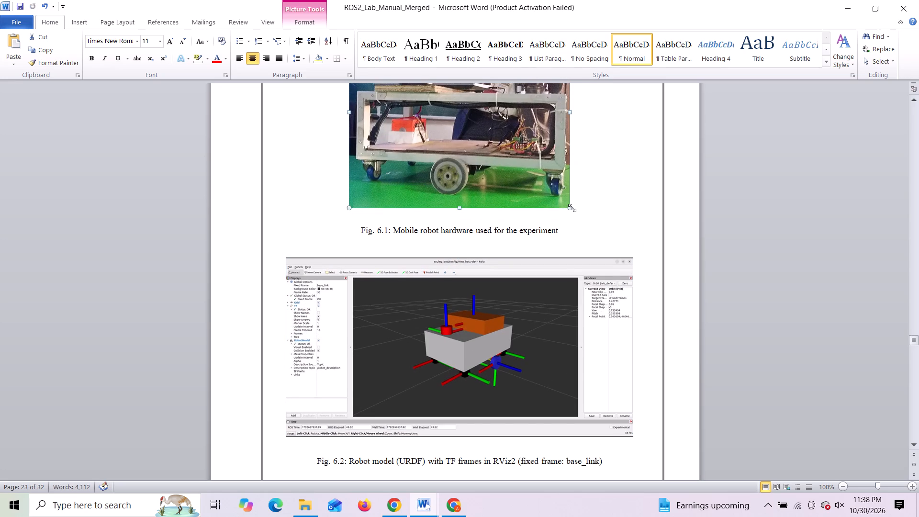
# Enlarge the RViz2 robot model picture on page 23 further, to the full text width.
pyautogui.scroll(-1, 572, 208)
pyautogui.scroll(1, 572, 208)
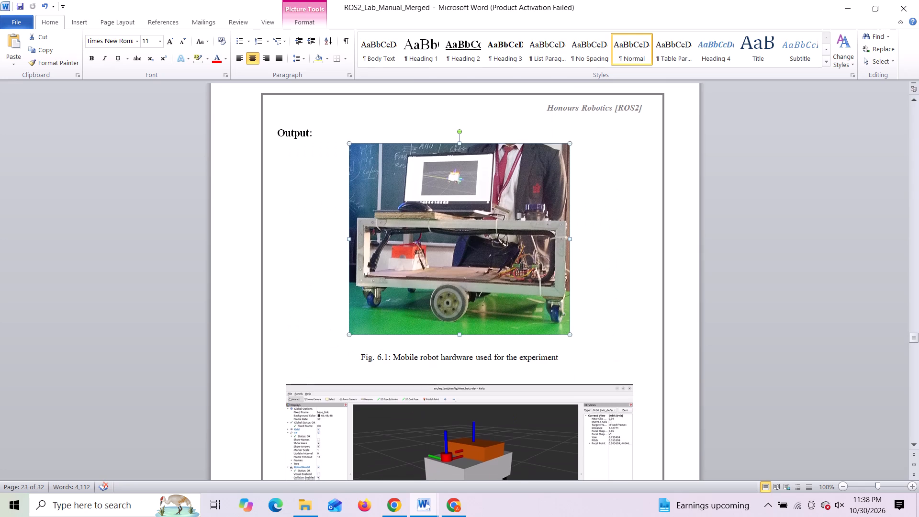
pyautogui.scroll(1, 572, 208)
pyautogui.scroll(-2, 572, 208)
pyautogui.scroll(1, 572, 208)
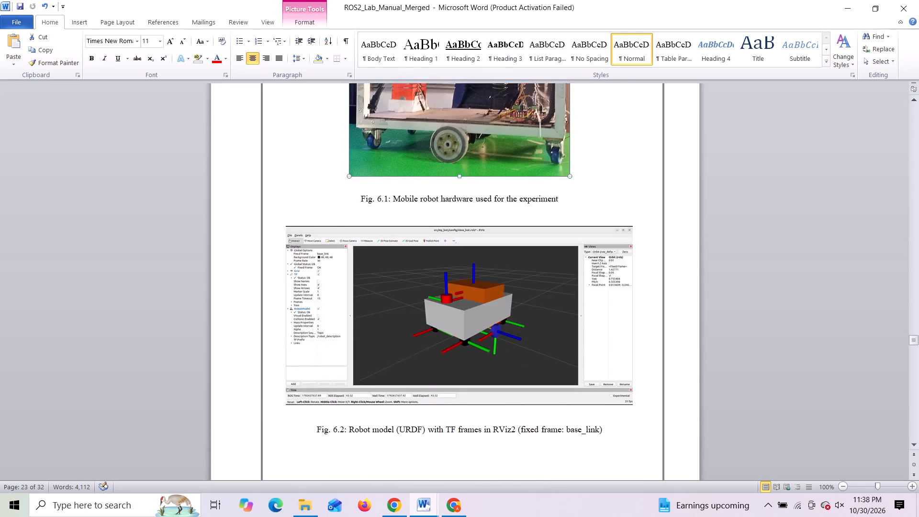
pyautogui.scroll(2, 572, 208)
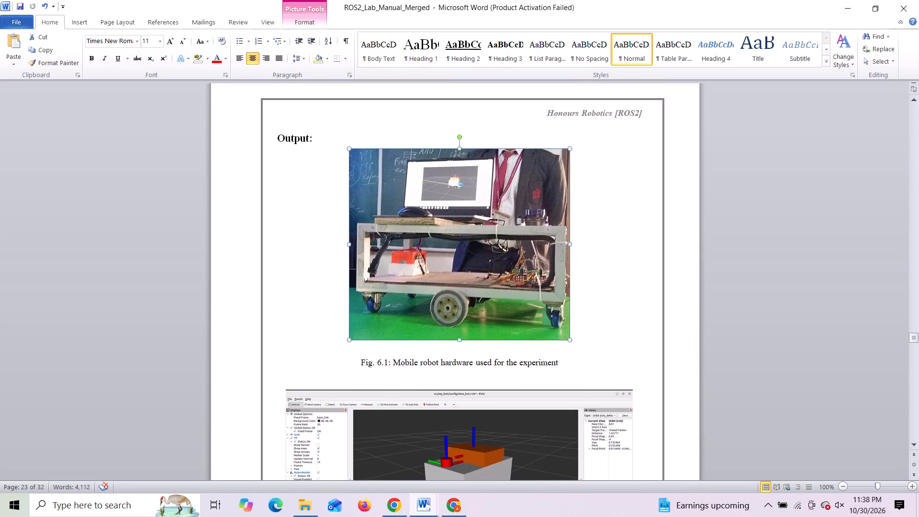
pyautogui.scroll(-3, 572, 208)
pyautogui.moveTo(573, 224); pyautogui.dragTo(629, 324)
pyautogui.moveTo(632, 319); pyautogui.dragTo(640, 330)
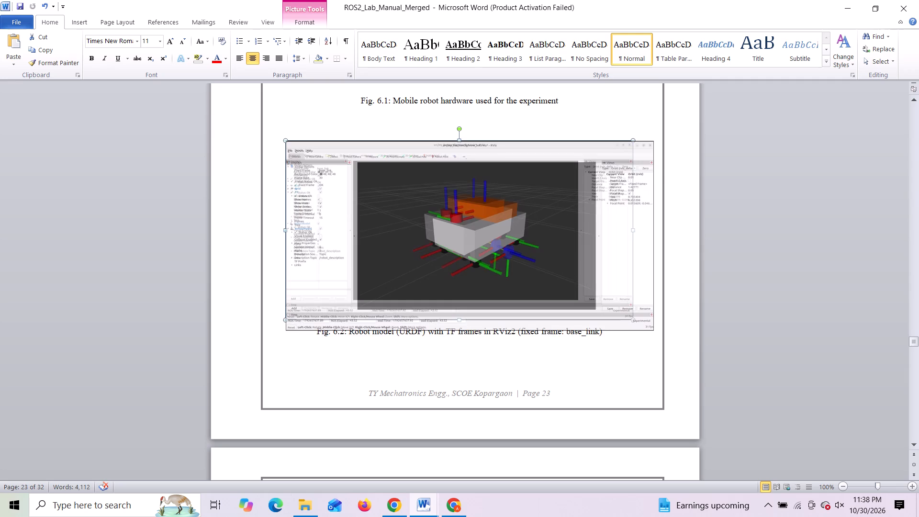
# Delete the extra blank space between the Fig. 6.1 caption and the RViz2 robot model picture.
pyautogui.click(384, 122)
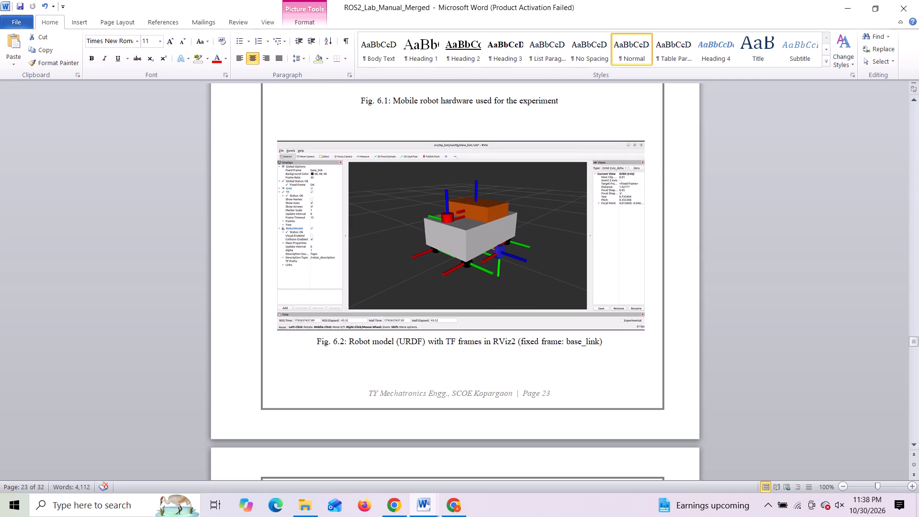
pyautogui.press('BackSpace')
pyautogui.press('BackSpace')
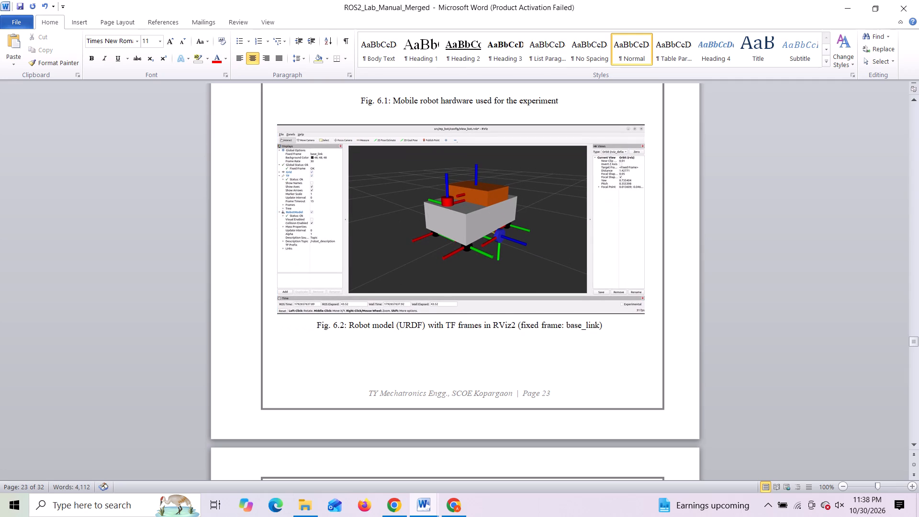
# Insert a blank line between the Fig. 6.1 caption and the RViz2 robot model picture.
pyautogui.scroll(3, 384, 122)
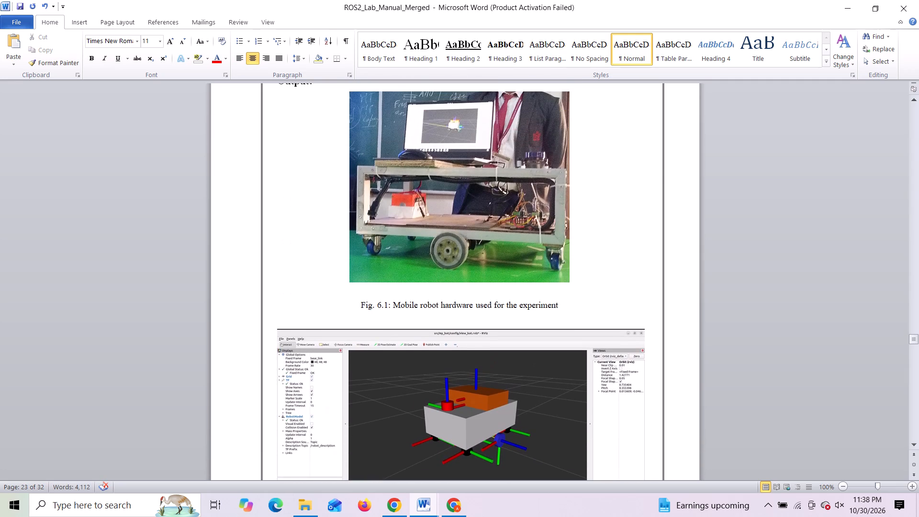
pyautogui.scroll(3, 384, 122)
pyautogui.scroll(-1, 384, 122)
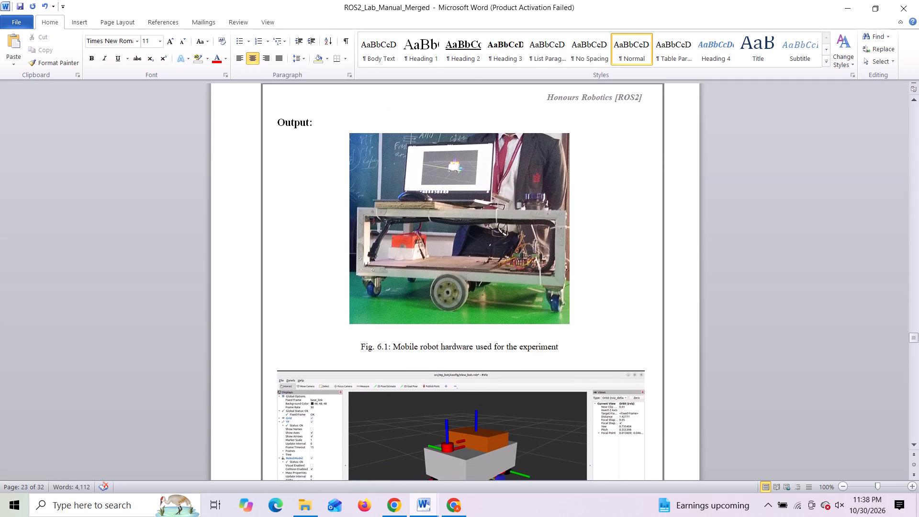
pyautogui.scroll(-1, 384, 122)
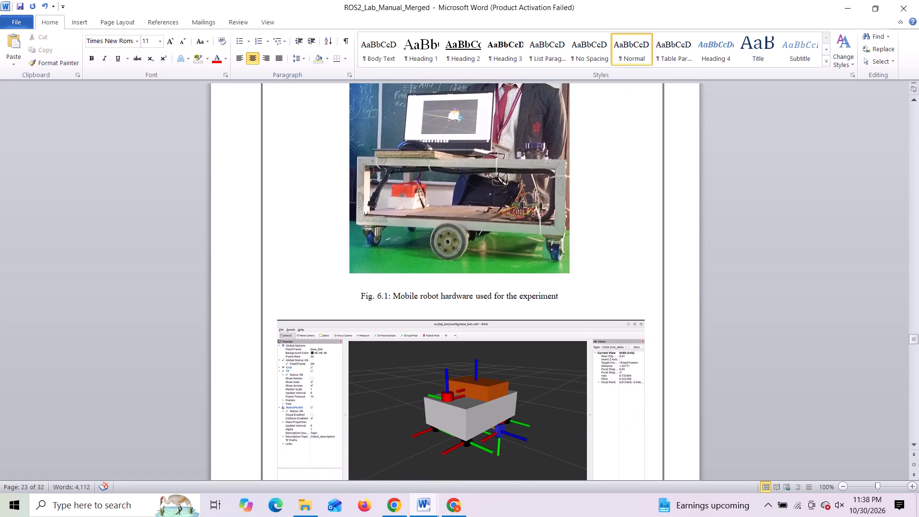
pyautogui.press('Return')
# Insert a blank line between the RViz2 robot model picture and its Fig. 6.2 caption.
pyautogui.scroll(-2, 384, 122)
pyautogui.scroll(1, 384, 122)
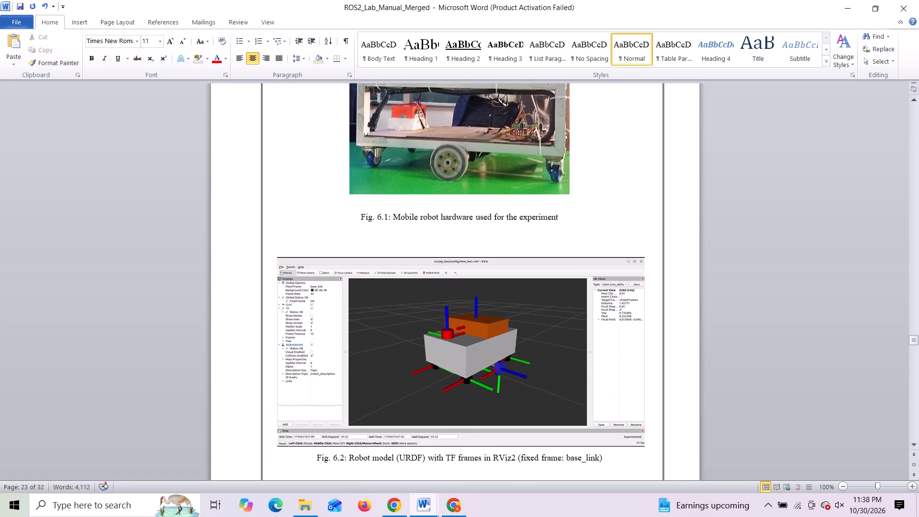
pyautogui.scroll(3, 384, 122)
pyautogui.scroll(-1, 384, 122)
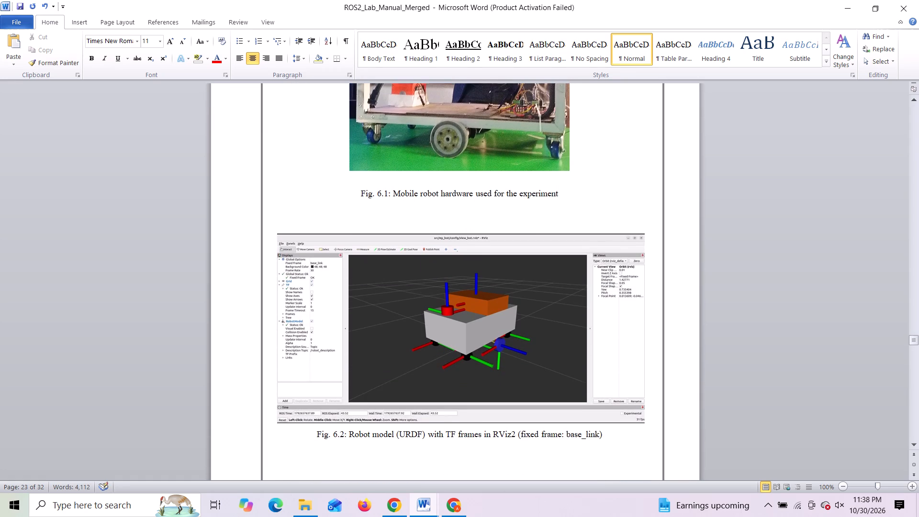
pyautogui.scroll(-1, 384, 122)
pyautogui.click(307, 438)
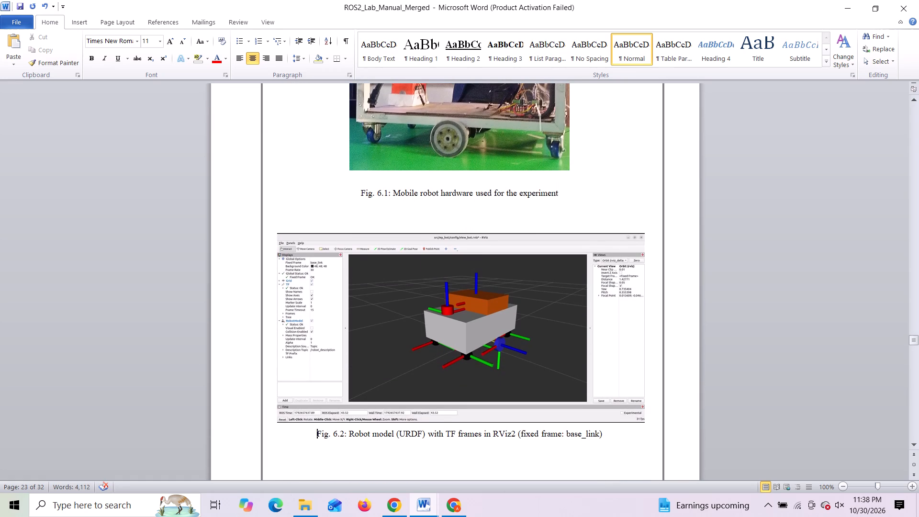
pyautogui.press('Return')
# Delete the blank line directly above the RViz2 robot model picture on page 23.
pyautogui.scroll(-1, 307, 438)
pyautogui.scroll(1, 307, 438)
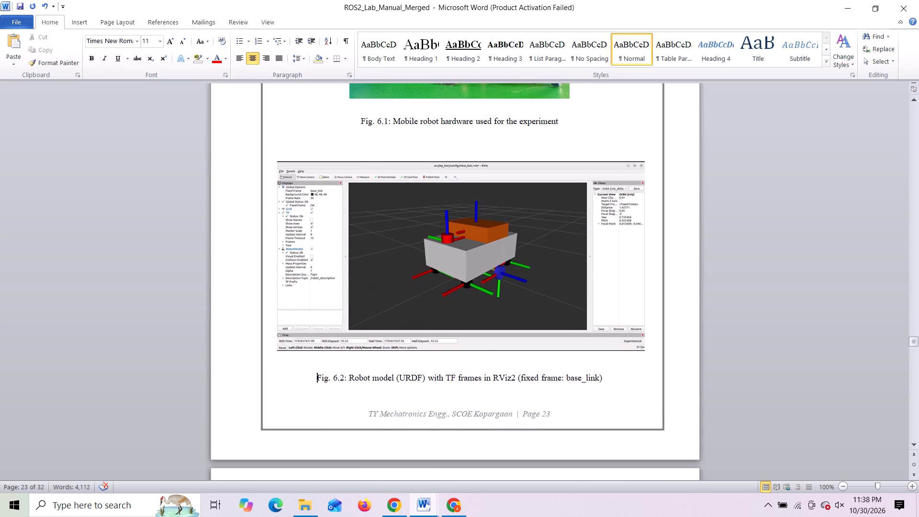
pyautogui.scroll(1, 307, 438)
pyautogui.click(460, 201)
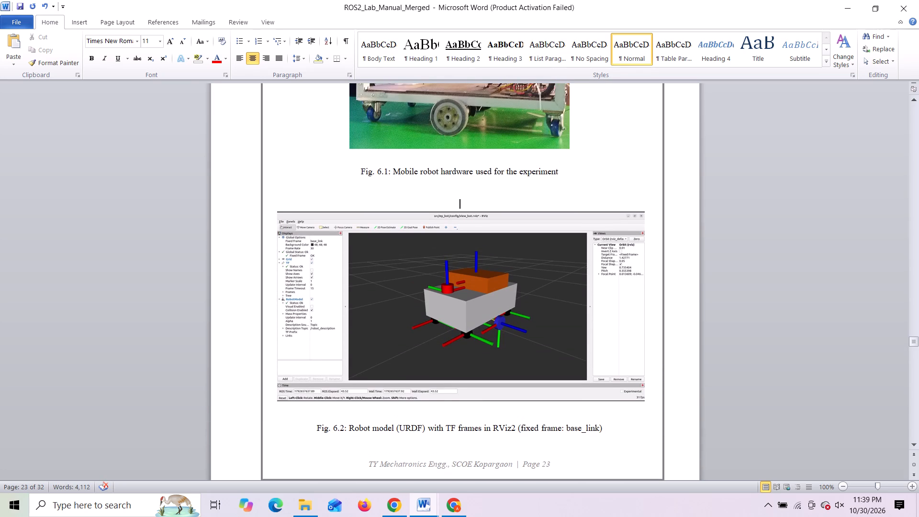
pyautogui.press('BackSpace')
# Remove the italic formatting from the Fig. 6.3 caption about the TF frame tree on page 24.
pyautogui.scroll(1, 460, 201)
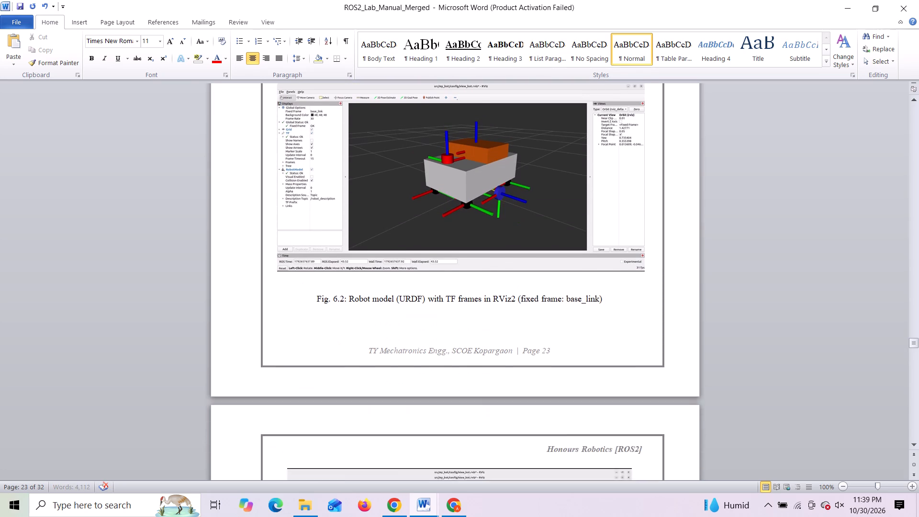
pyautogui.scroll(2, 460, 201)
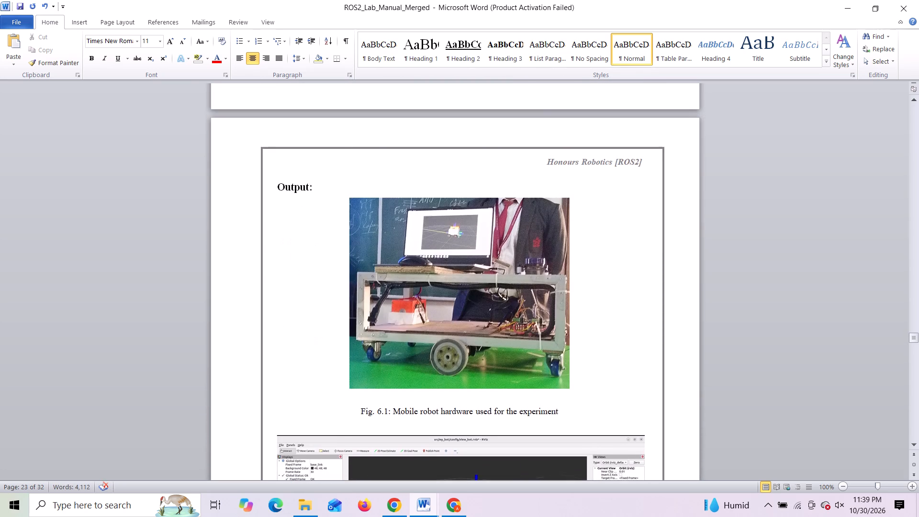
pyautogui.scroll(1, 460, 201)
pyautogui.scroll(-5, 460, 201)
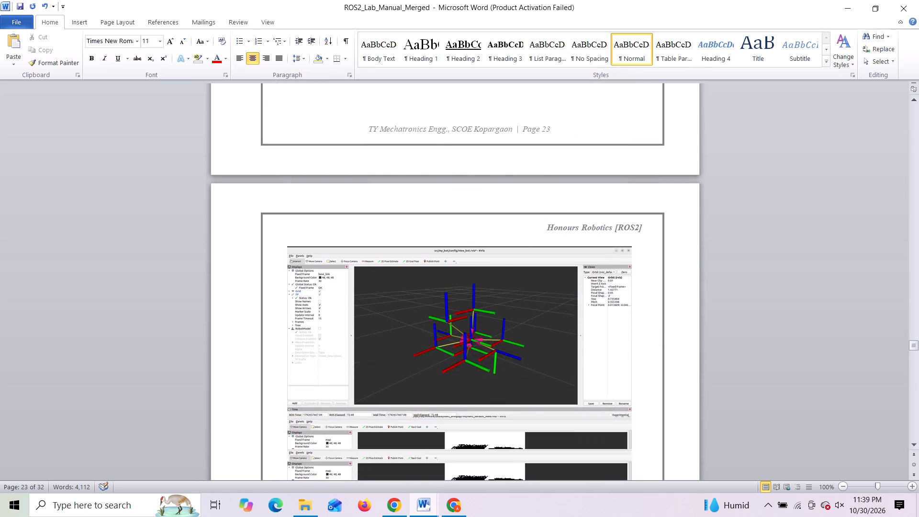
pyautogui.scroll(-2, 460, 201)
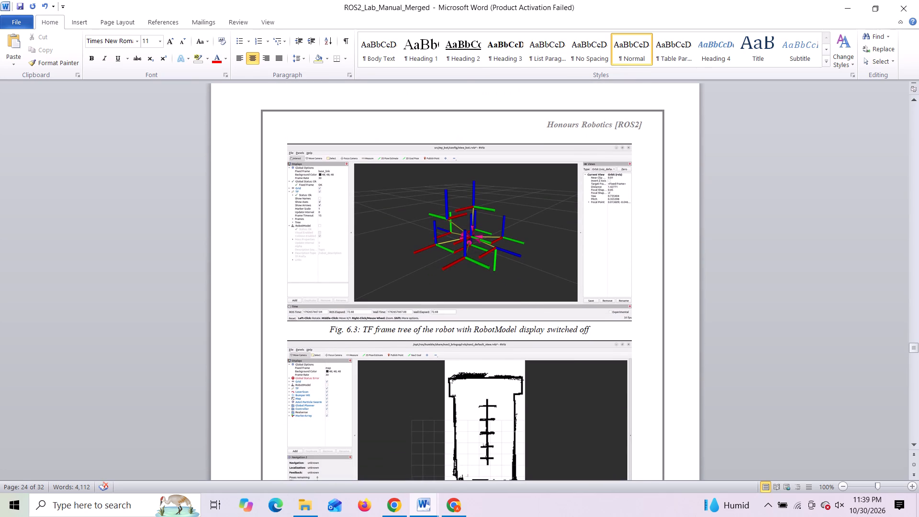
pyautogui.moveTo(326, 331); pyautogui.dragTo(590, 331)
pyautogui.click(103, 56)
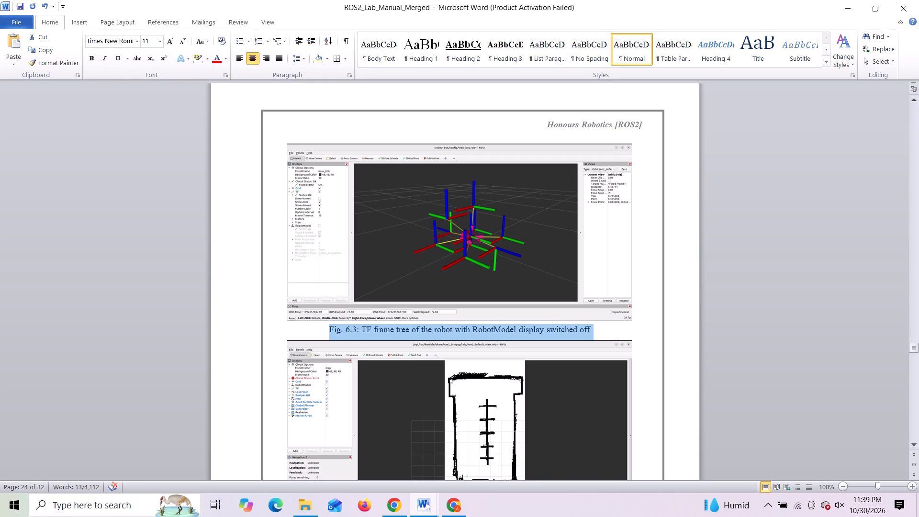
pyautogui.click(375, 285)
# Remove the italic formatting from the Fig. 6.4 caption about the Nav2 RViz view on page 24.
pyautogui.scroll(-1, 375, 285)
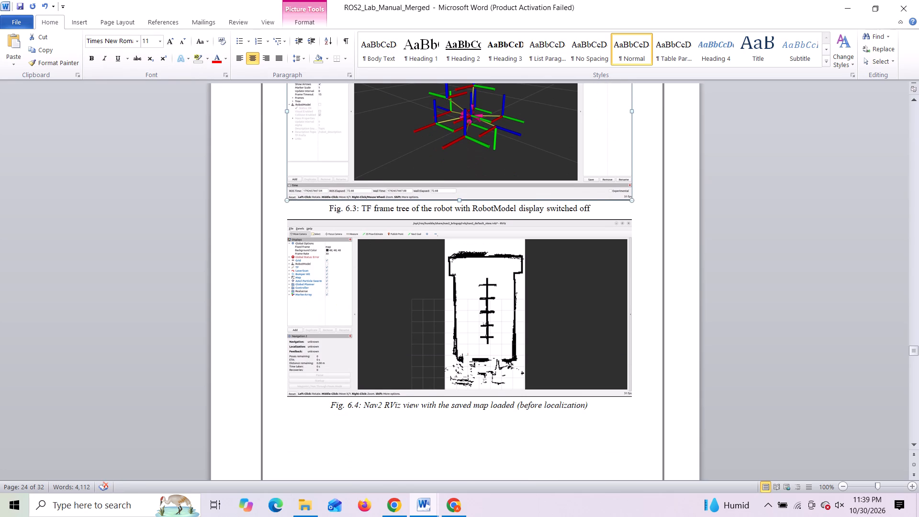
pyautogui.moveTo(329, 399); pyautogui.dragTo(625, 410)
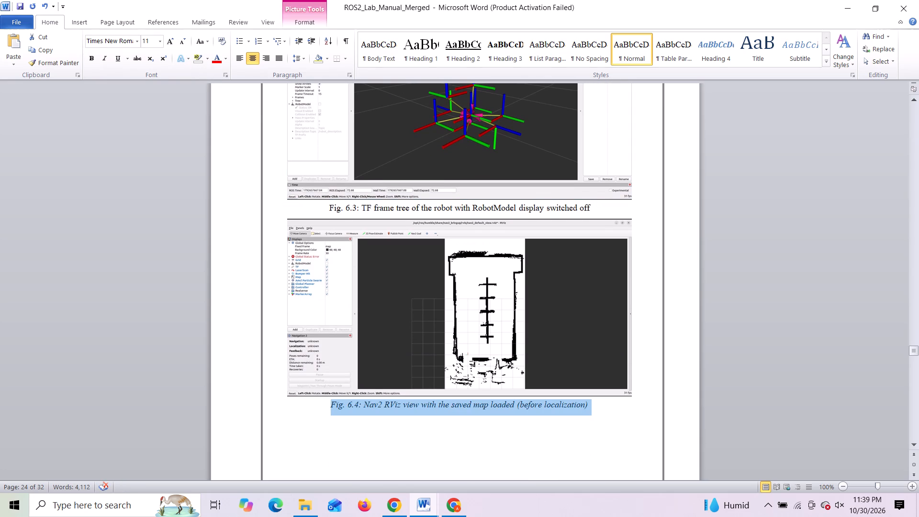
pyautogui.moveTo(625, 410); pyautogui.dragTo(630, 410)
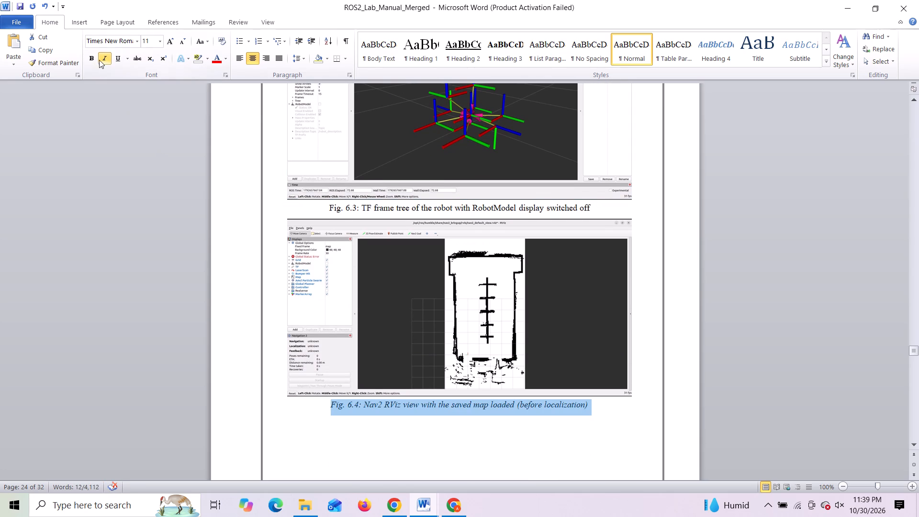
pyautogui.click(102, 61)
pyautogui.click(312, 391)
pyautogui.scroll(-1, 312, 391)
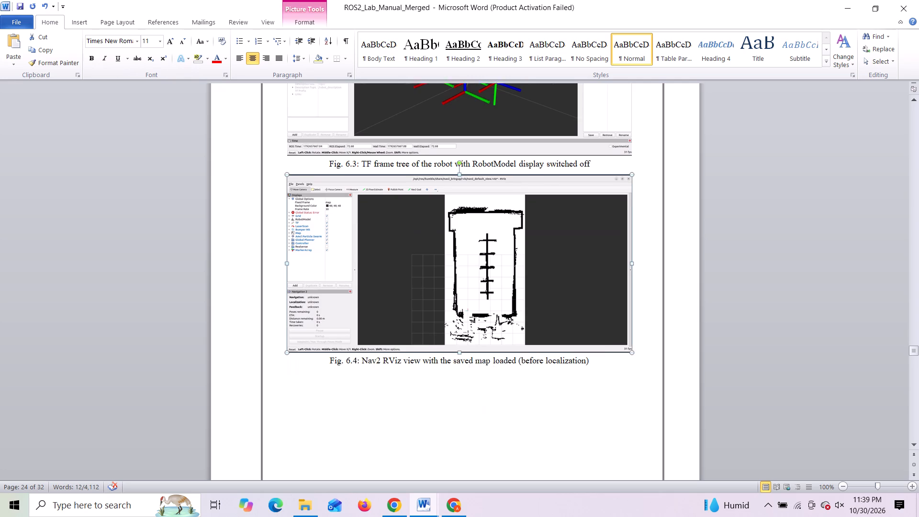
pyautogui.scroll(-3, 312, 391)
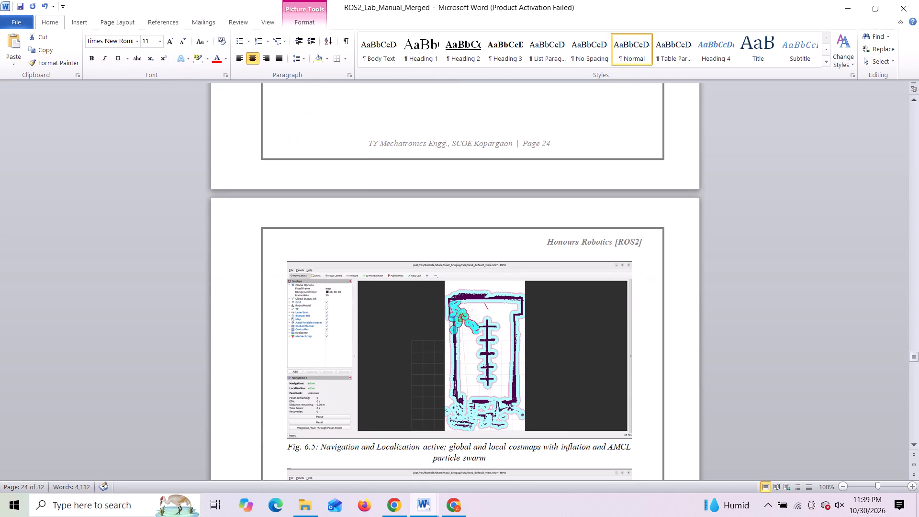
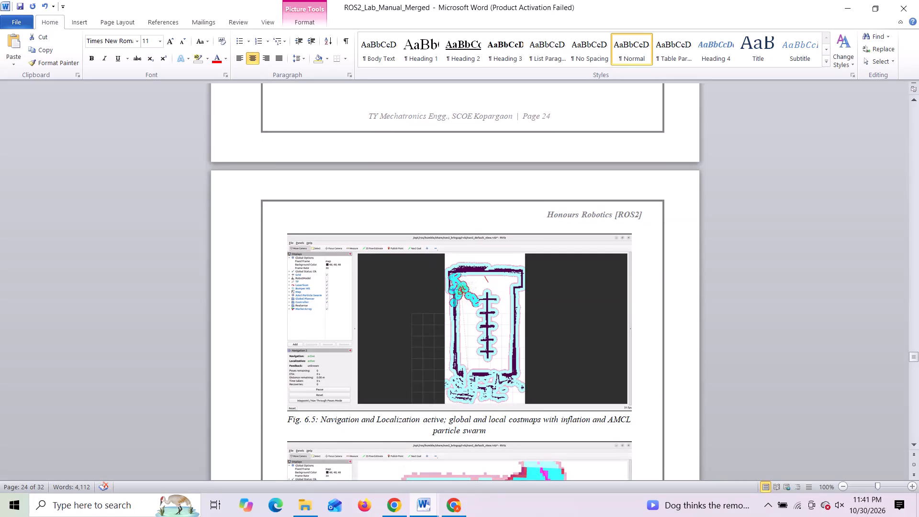
# Remove the italic formatting from the Fig. 6.5 caption about navigation and localization on page 25.
pyautogui.moveTo(287, 421); pyautogui.dragTo(505, 434)
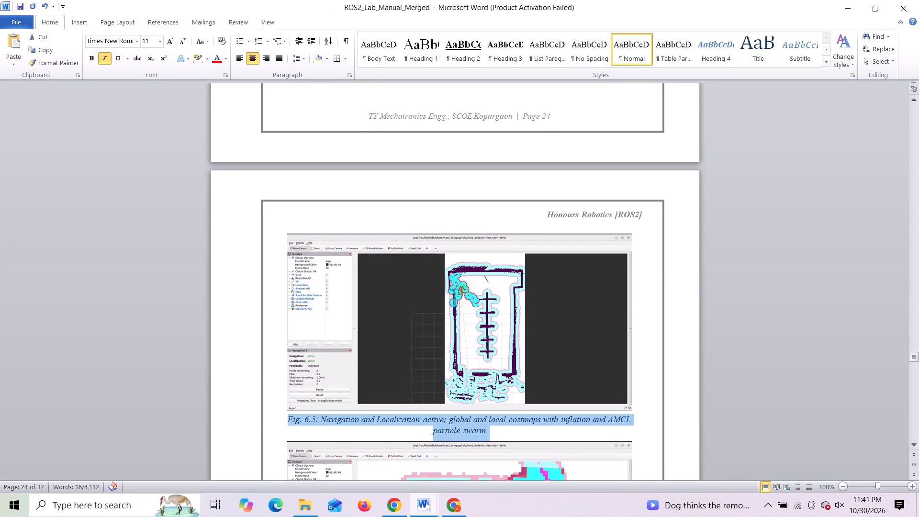
pyautogui.click(103, 60)
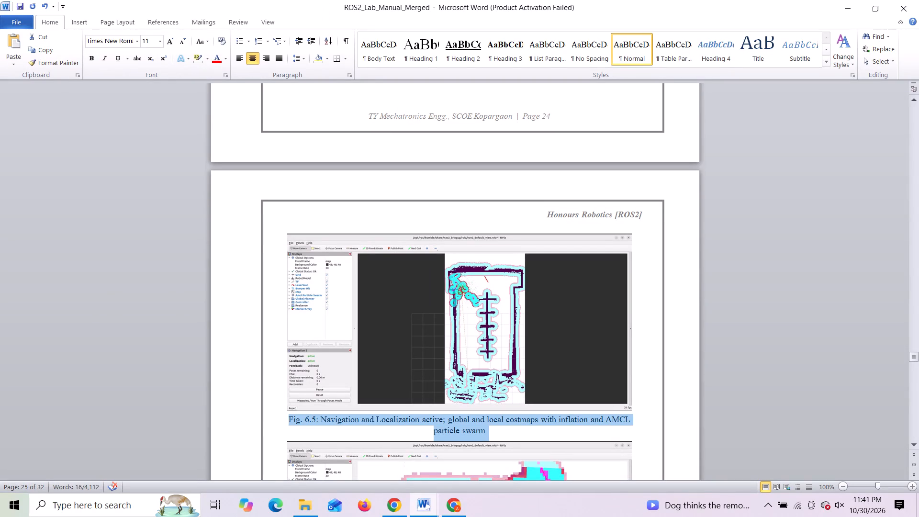
# Review the picture sizes, caption formatting and spacing from Fig. 6.3 through the Observations and Result sections.
pyautogui.scroll(3, 350, 250)
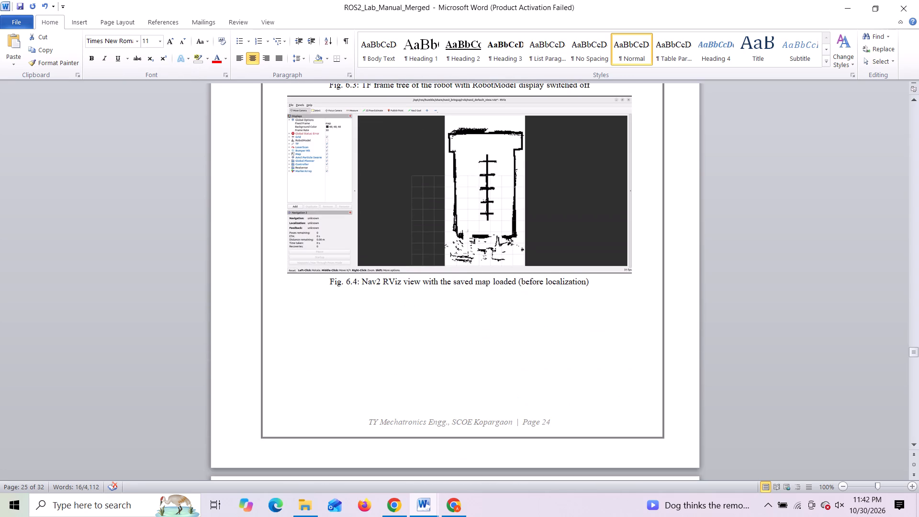
pyautogui.scroll(1, 350, 250)
pyautogui.click(328, 285)
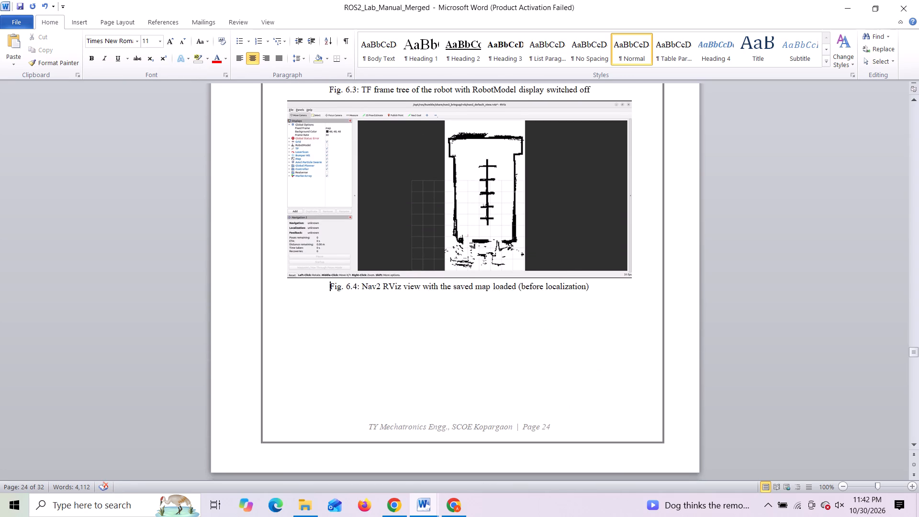
pyautogui.scroll(3, 328, 285)
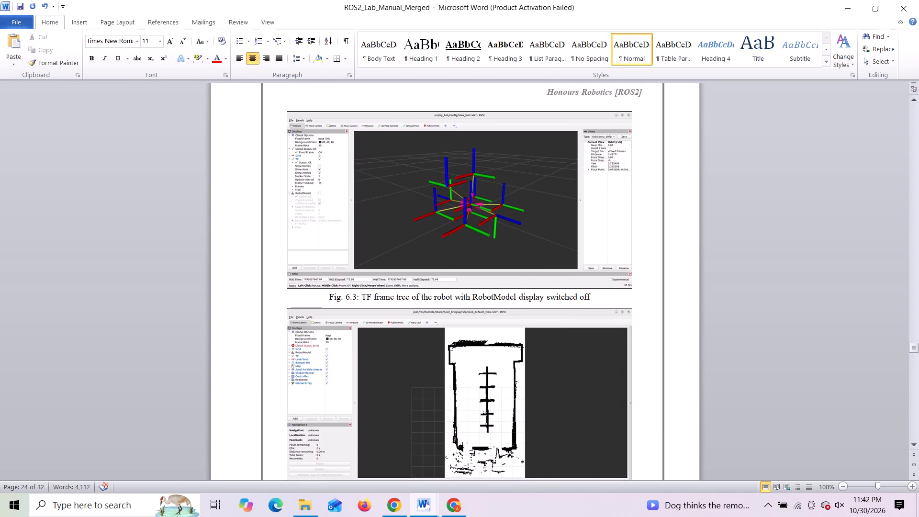
pyautogui.scroll(-8, 503, 200)
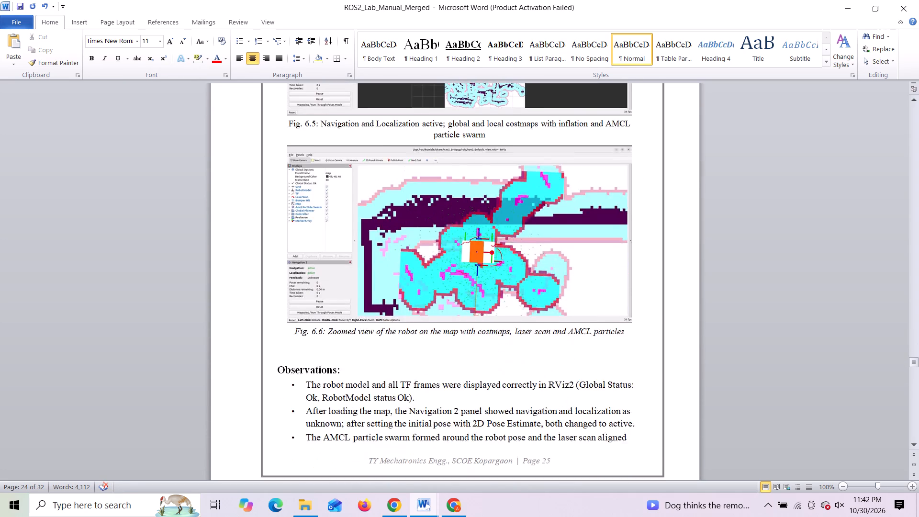
pyautogui.scroll(-6, 503, 200)
pyautogui.scroll(3, 503, 200)
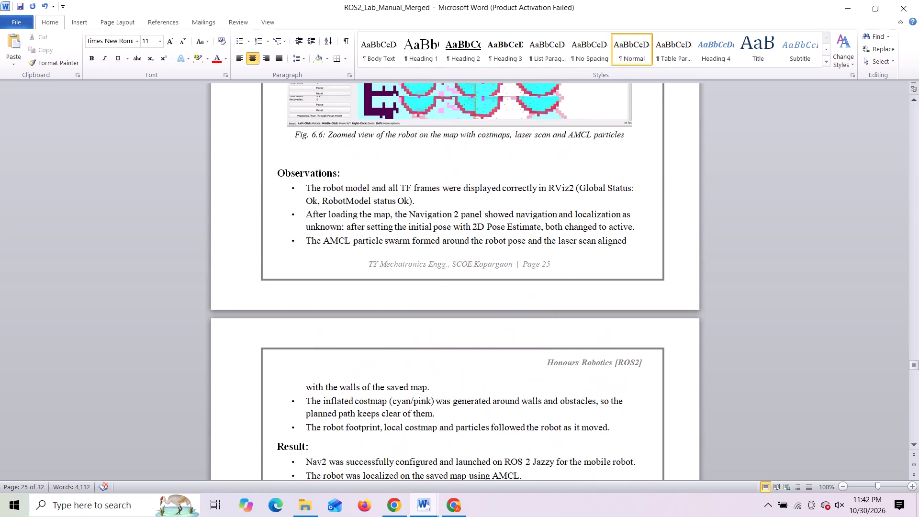
pyautogui.scroll(10, 503, 200)
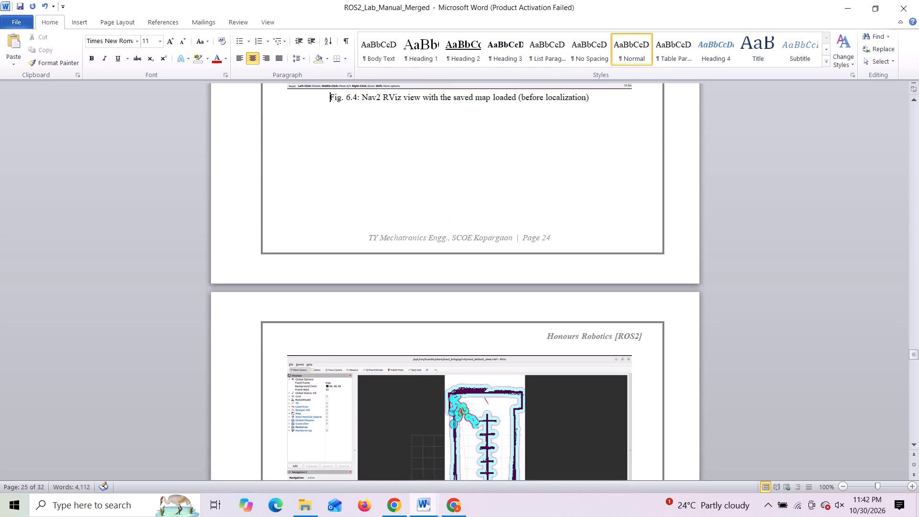
pyautogui.scroll(4, 503, 200)
# Enlarge the TF frame tree picture on page 24 slightly, keeping its proportions, so it spans about the full text width.
pyautogui.click(503, 200)
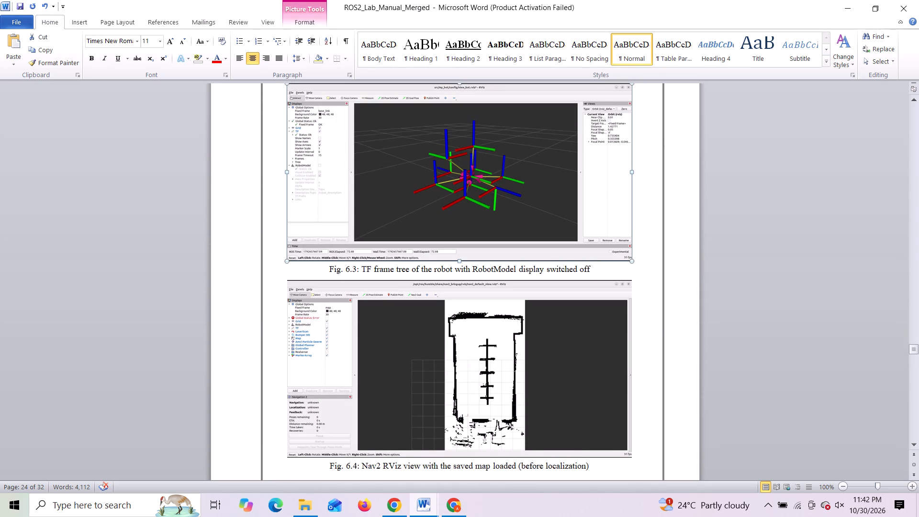
pyautogui.moveTo(632, 261); pyautogui.dragTo(638, 273)
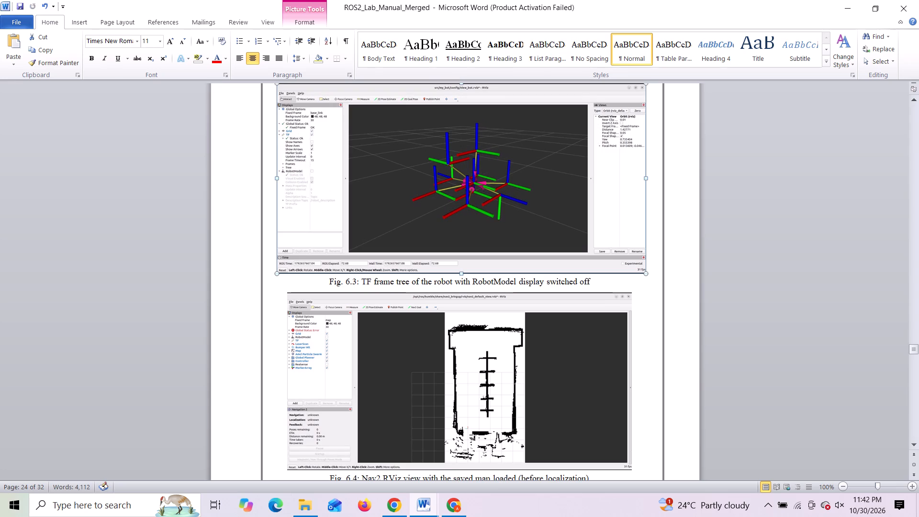
# Insert one blank line above and one blank line below the Fig. 6.3 caption.
pyautogui.click(325, 281)
pyautogui.press('Return')
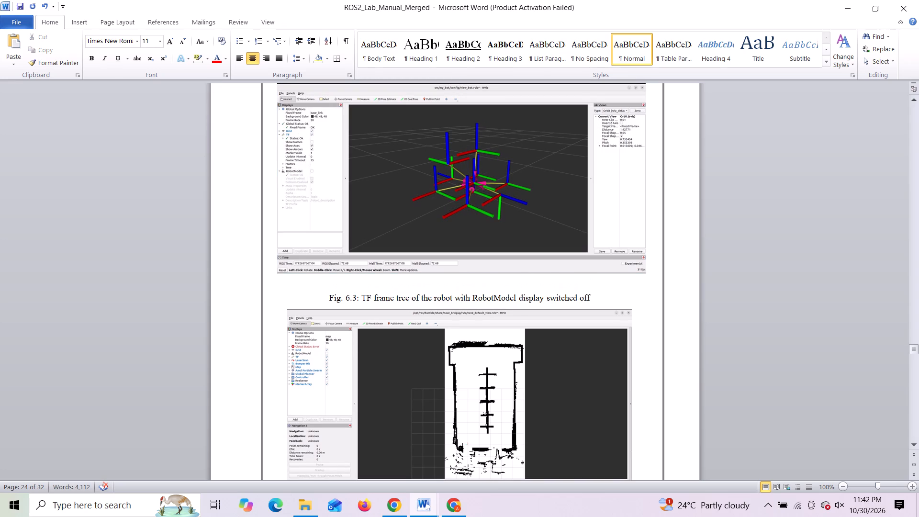
pyautogui.click(606, 298)
pyautogui.press('Return')
# Enlarge the Nav2 RViz saved-map picture on page 24 slightly to about the width of the TF frame tree picture.
pyautogui.scroll(-2, 606, 298)
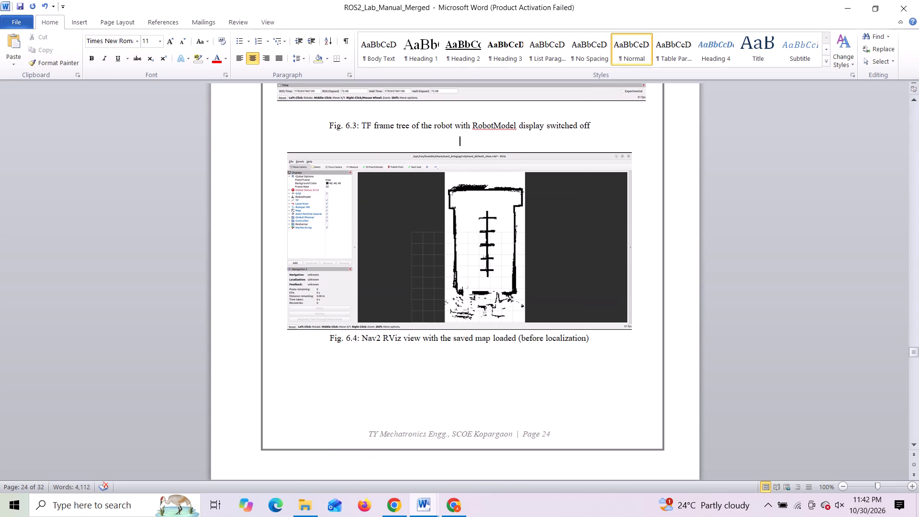
pyautogui.click(540, 335)
pyautogui.moveTo(550, 288); pyautogui.dragTo(616, 324)
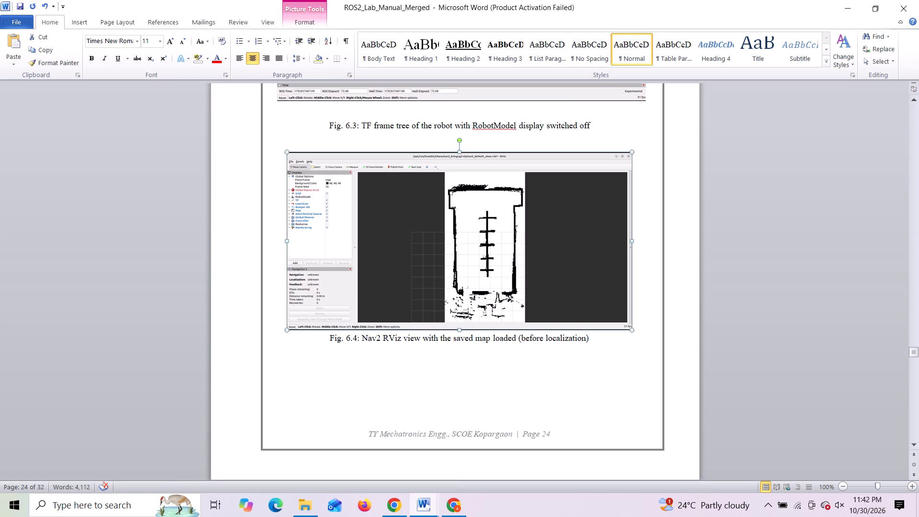
pyautogui.moveTo(629, 330); pyautogui.dragTo(642, 345)
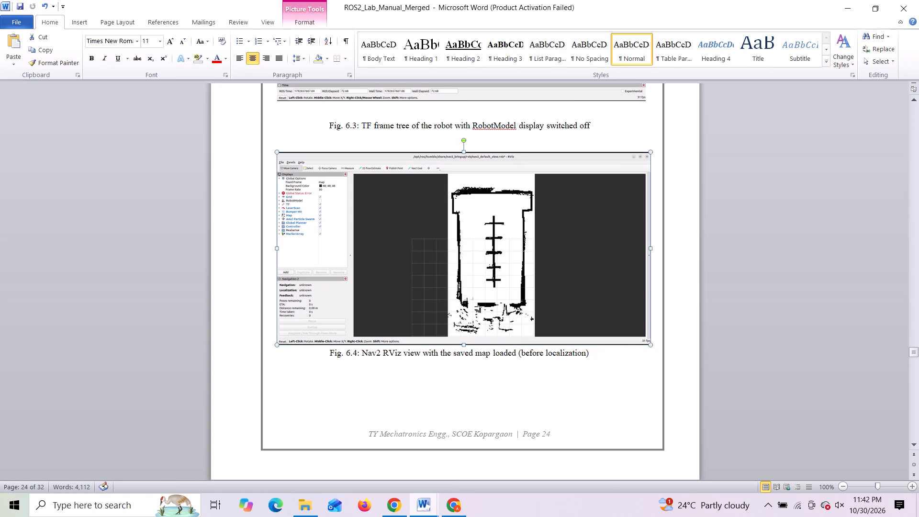
# Insert a blank line between the Nav2 RViz saved-map picture and its Fig. 6.4 caption.
pyautogui.click(327, 351)
pyautogui.press('Return')
# Insert three blank lines after the Fig. 6.2 caption so page 24 starts with a blank line above the TF frame tree picture.
pyautogui.scroll(2, 327, 351)
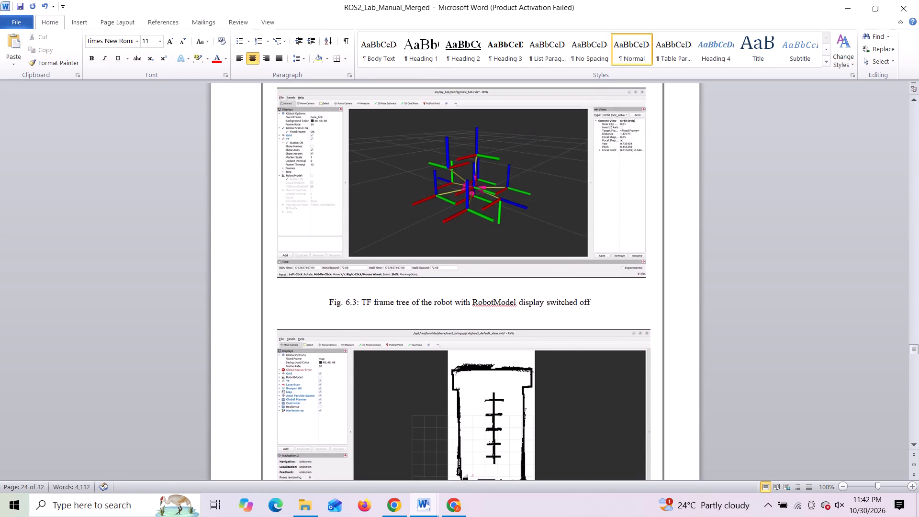
pyautogui.scroll(3, 327, 351)
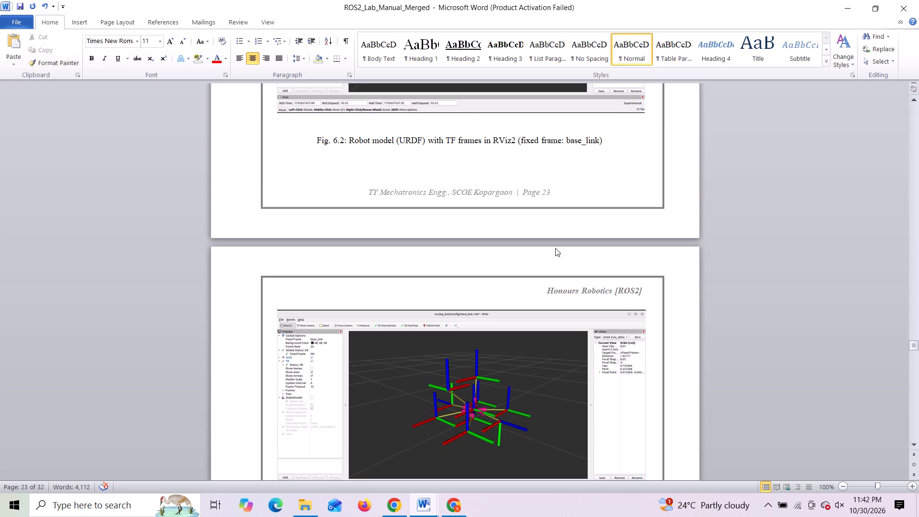
pyautogui.click(628, 144)
pyautogui.press('Return')
pyautogui.press('Return')
pyautogui.press('Return')
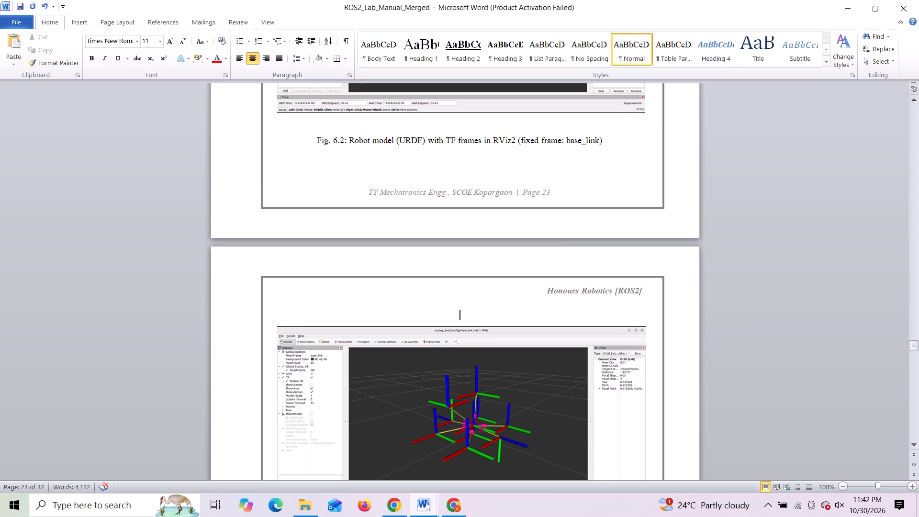
# Check the layout of page 24 and place the text cursor at the end of the Fig. 6.4 caption.
pyautogui.scroll(-4, 628, 144)
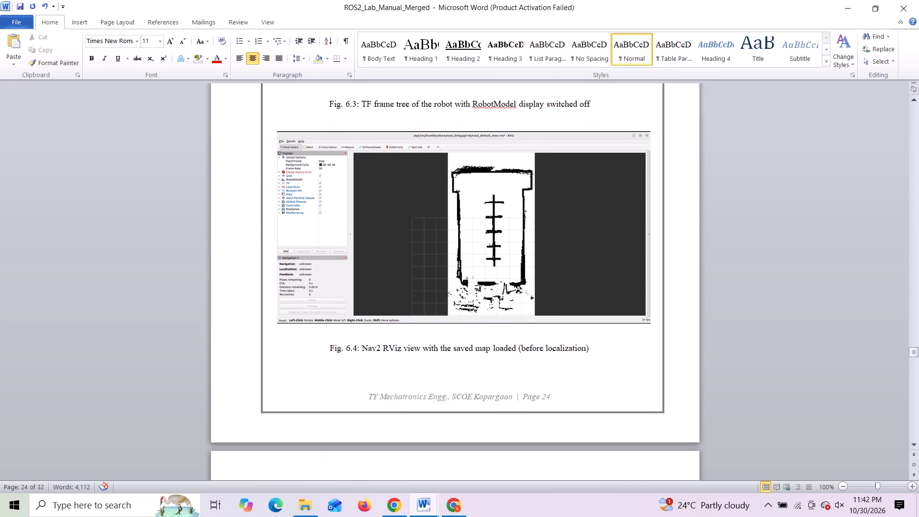
pyautogui.scroll(5, 628, 144)
pyautogui.scroll(-2, 628, 144)
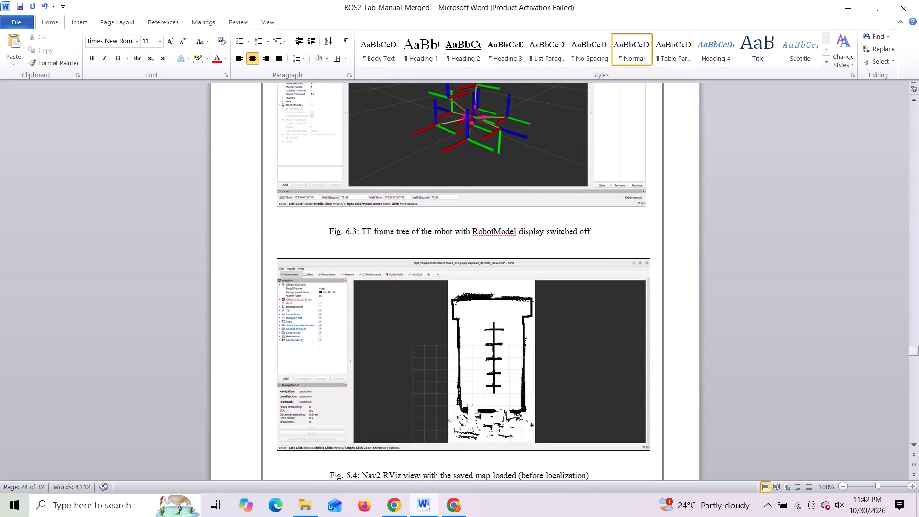
pyautogui.scroll(-3, 628, 144)
pyautogui.scroll(2, 524, 106)
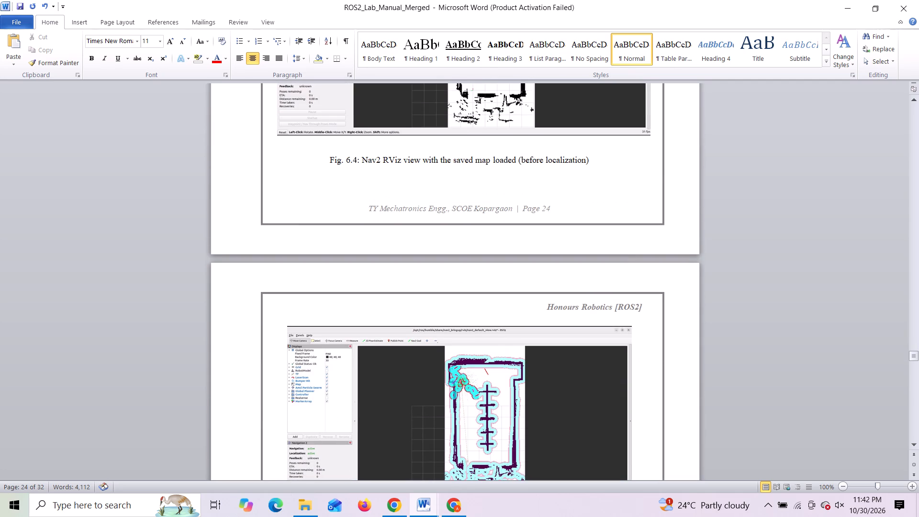
pyautogui.click(593, 163)
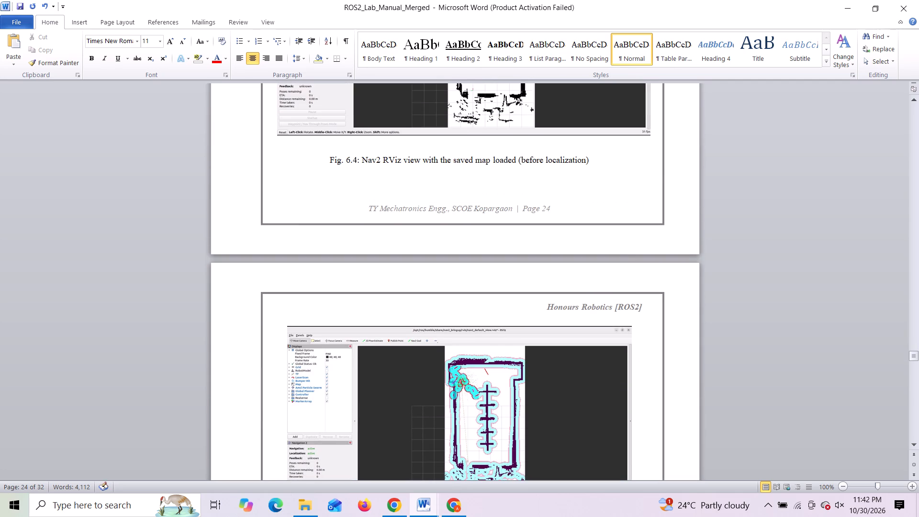
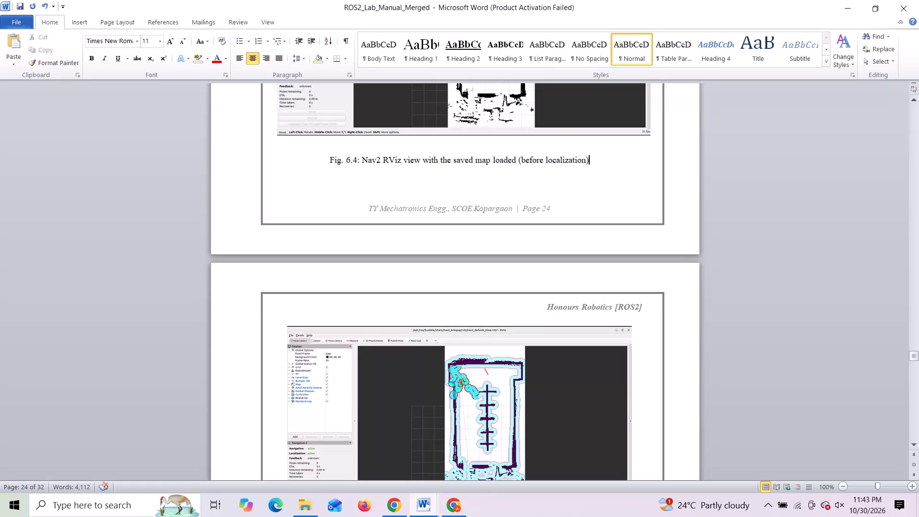
# Insert two blank lines after the Fig. 6.4 caption so page 25 starts with a blank line above the costmap picture.
pyautogui.press('Return')
pyautogui.press('Return')
# Insert one blank line above and one below the Fig. 6.5 caption to separate it from the pictures on page 25.
pyautogui.scroll(-2, 650, 139)
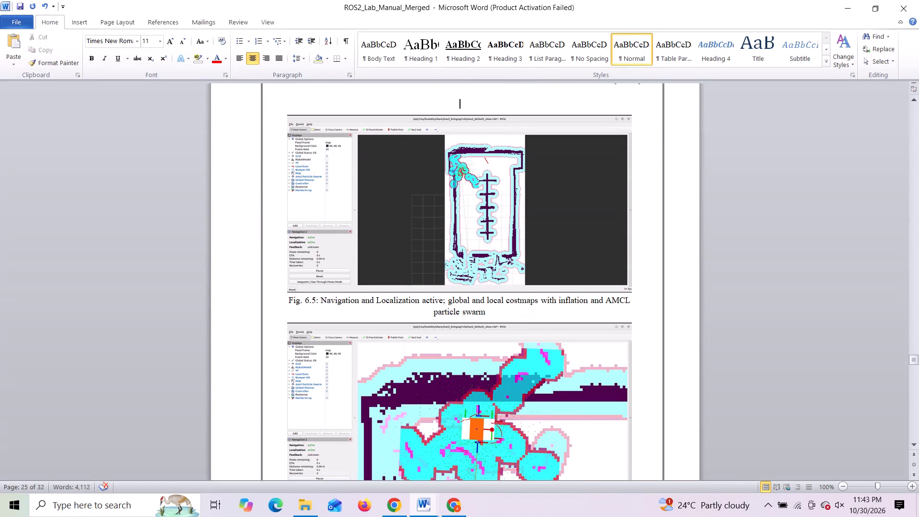
pyautogui.click(641, 281)
pyautogui.press('Return')
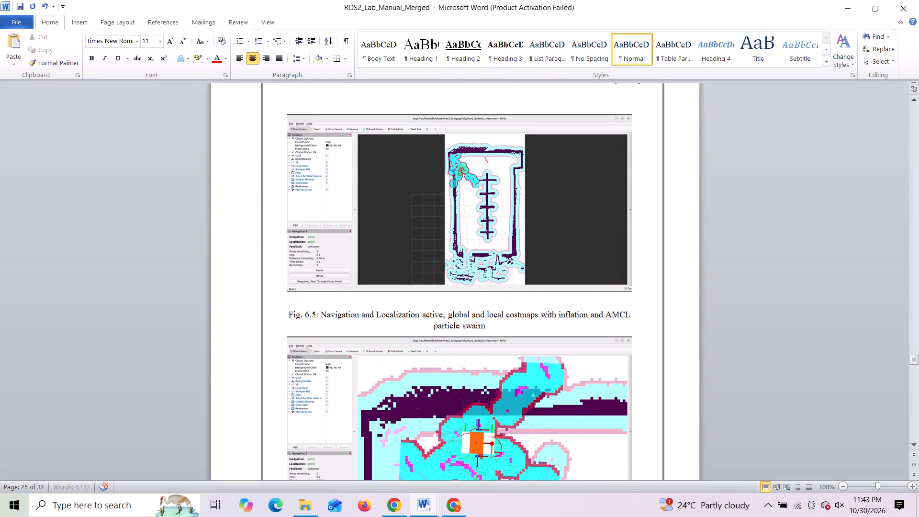
pyautogui.click(500, 328)
pyautogui.press('Return')
# Make the Fig. 6.6 caption non-italic and insert a blank line between it and the zoomed robot picture.
pyautogui.scroll(-1, 500, 328)
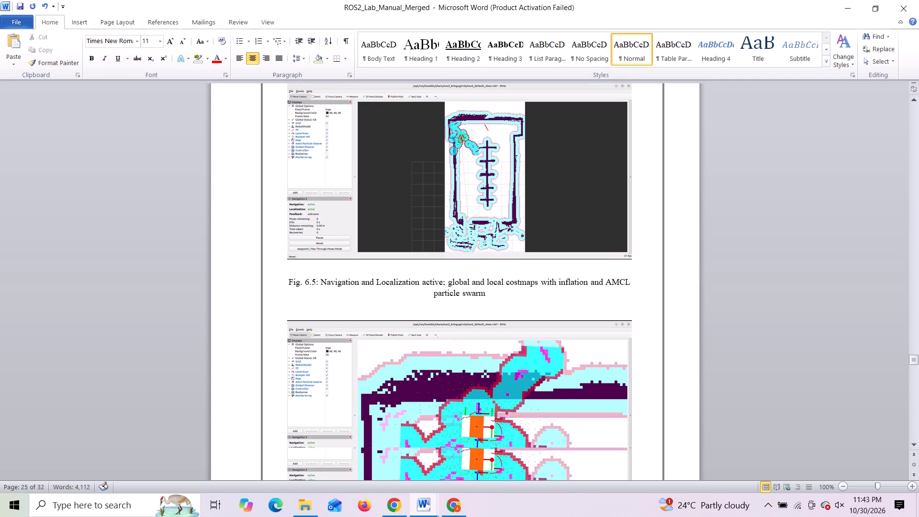
pyautogui.scroll(-1, 500, 328)
pyautogui.moveTo(291, 351); pyautogui.dragTo(628, 358)
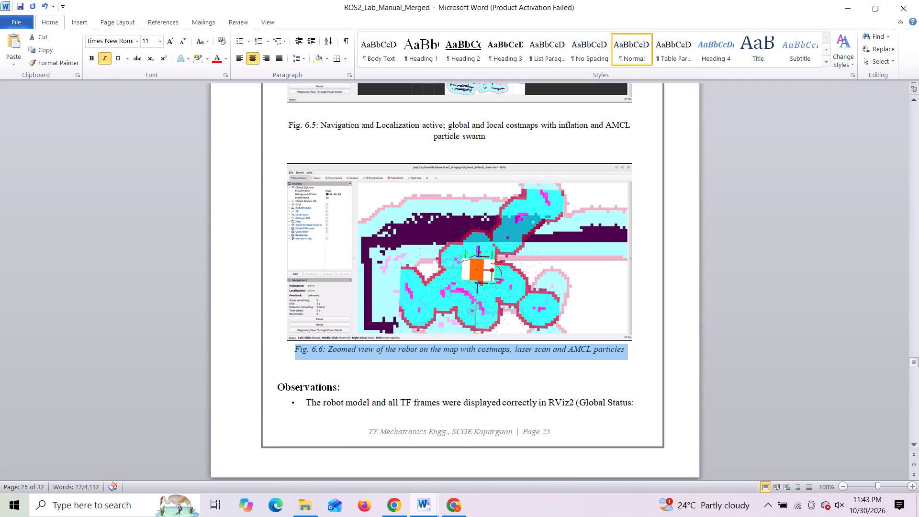
pyautogui.click(104, 61)
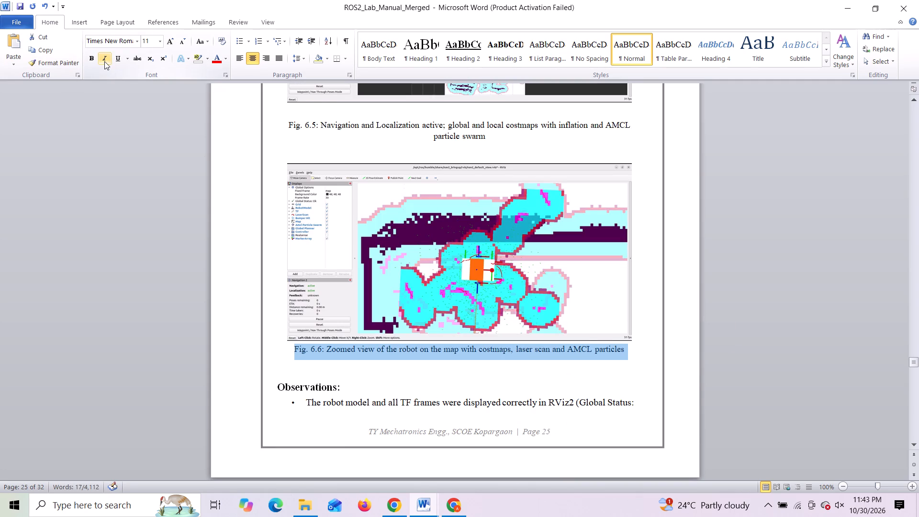
pyautogui.click(281, 351)
pyautogui.press('Return')
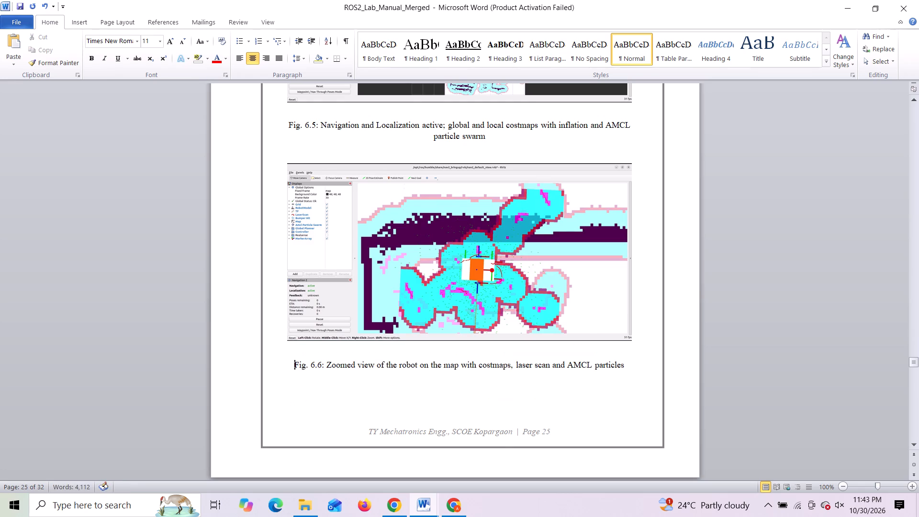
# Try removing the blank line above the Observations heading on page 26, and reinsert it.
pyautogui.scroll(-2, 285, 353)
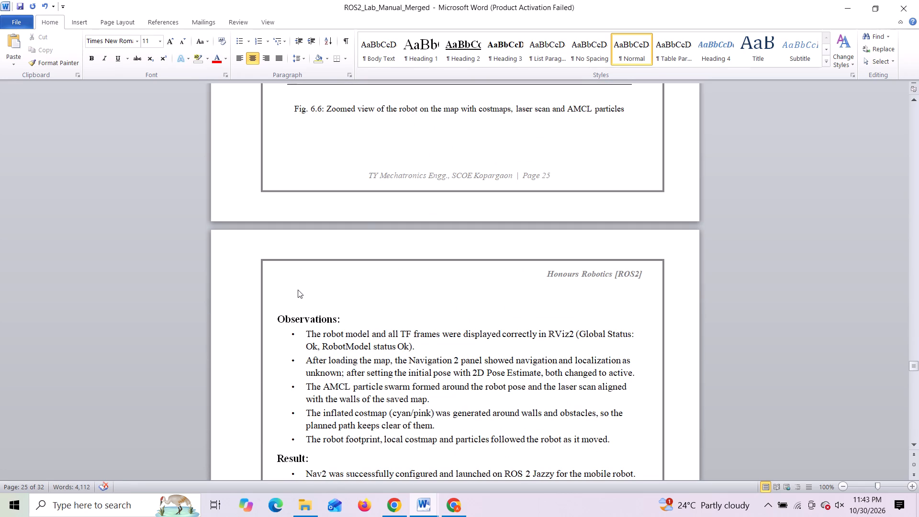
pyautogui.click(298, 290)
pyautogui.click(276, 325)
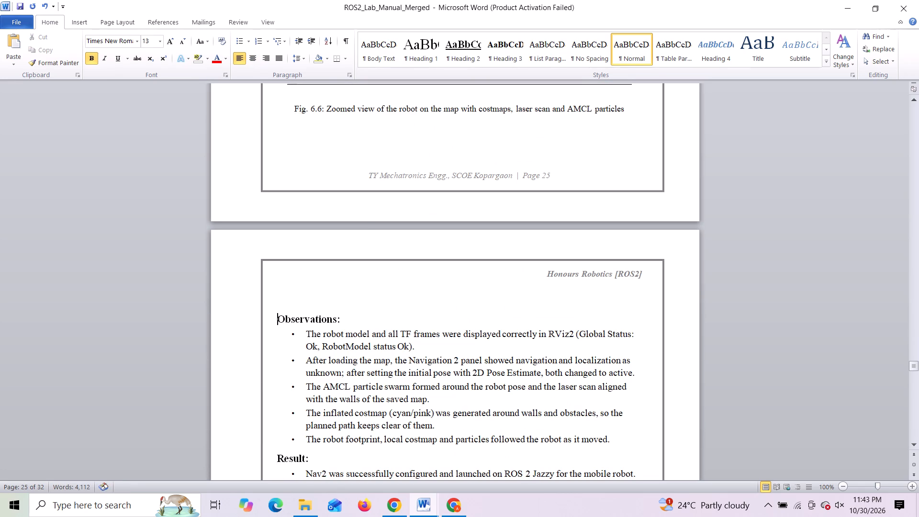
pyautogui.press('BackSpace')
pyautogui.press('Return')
# Insert a blank line above the Appendix: nav2_params.yaml heading to move it to page 27, and another blank line below it.
pyautogui.scroll(-1, 276, 325)
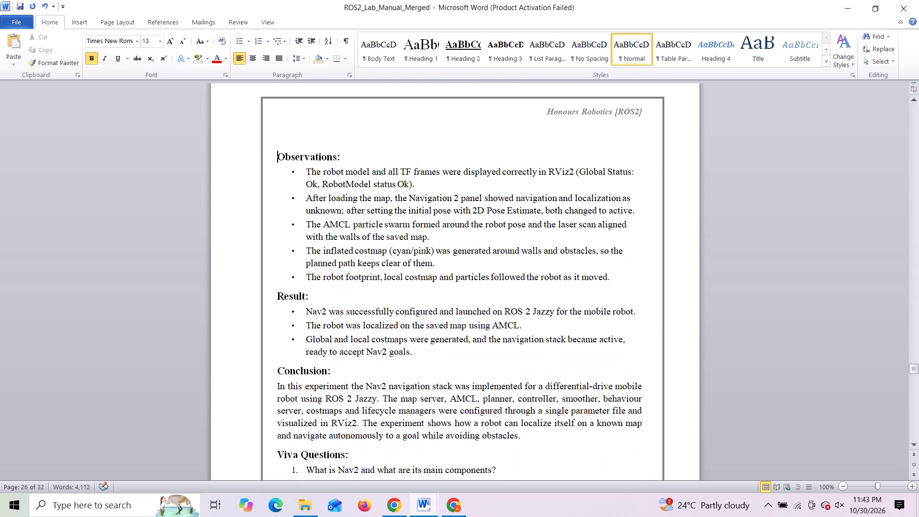
pyautogui.scroll(-4, 276, 325)
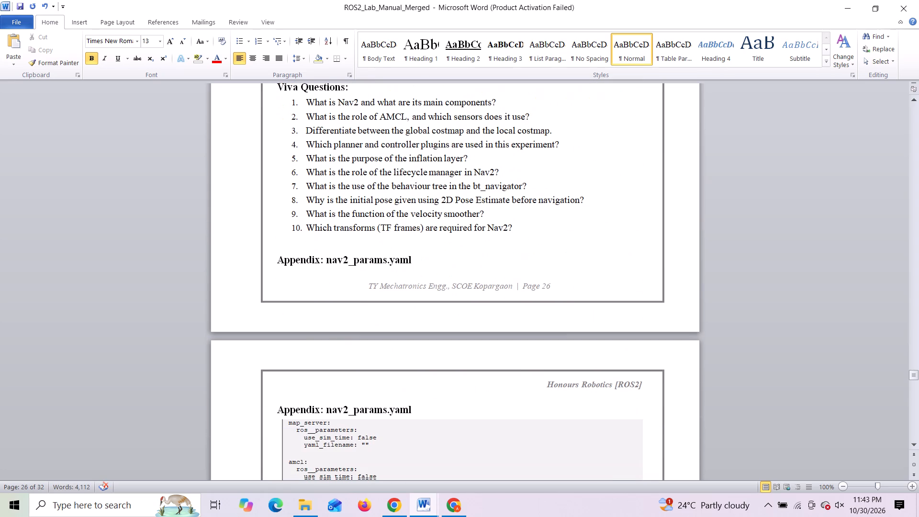
pyautogui.click(278, 259)
pyautogui.press('Return')
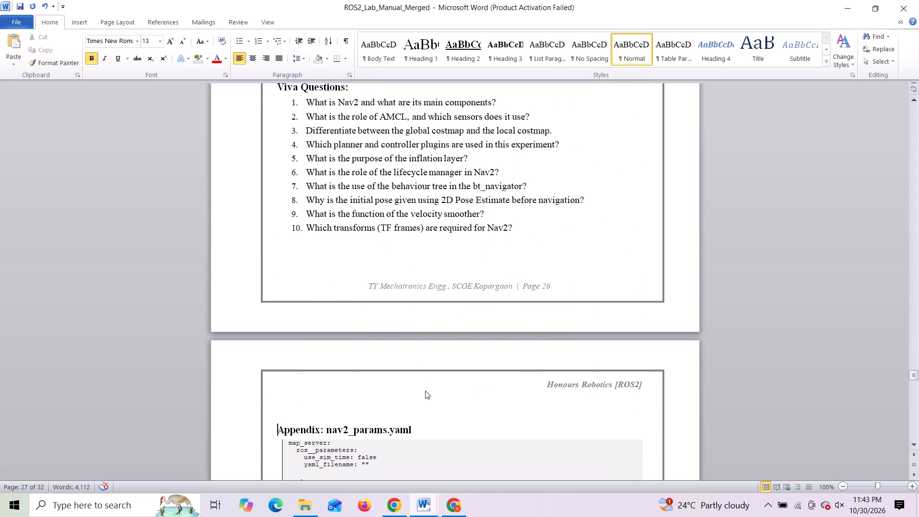
pyautogui.click(416, 434)
pyautogui.press('Return')
# Examine the layout of the nav2_params.yaml appendix pages through to the end of the document.
pyautogui.scroll(-1, 416, 434)
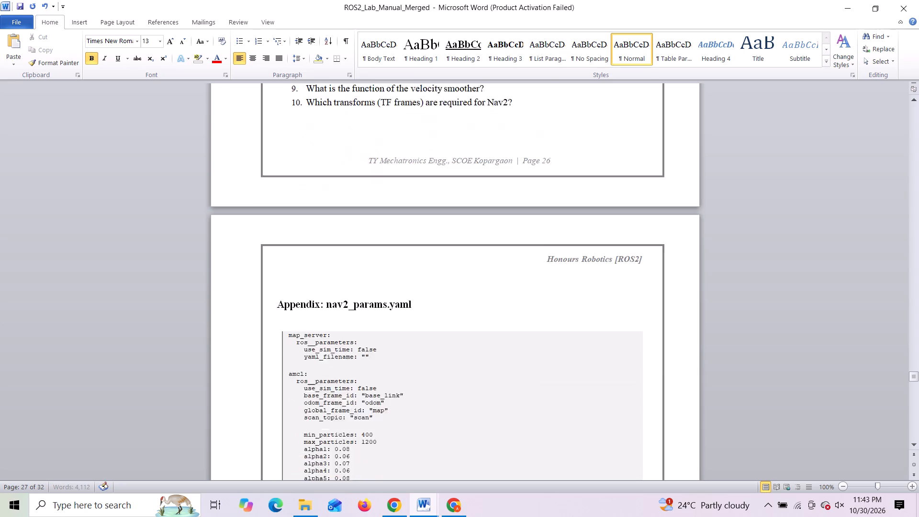
pyautogui.scroll(-9, 416, 434)
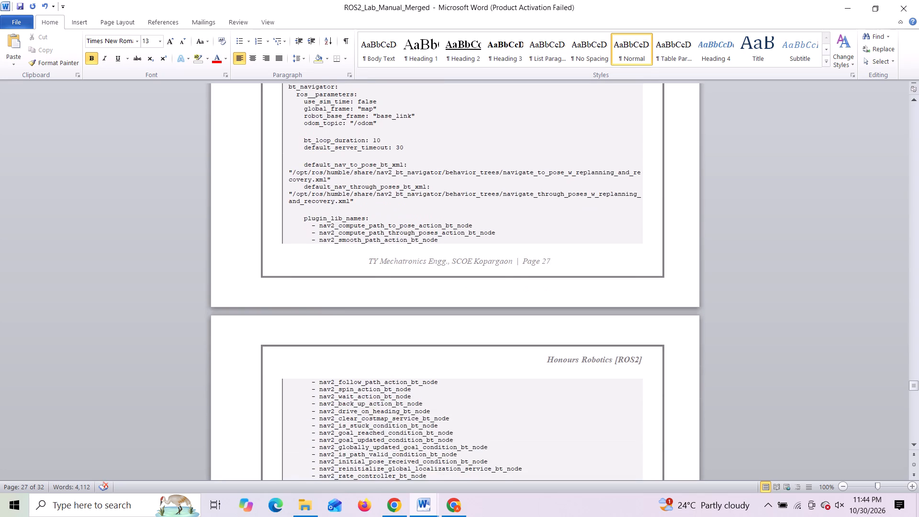
pyautogui.scroll(-15, 416, 434)
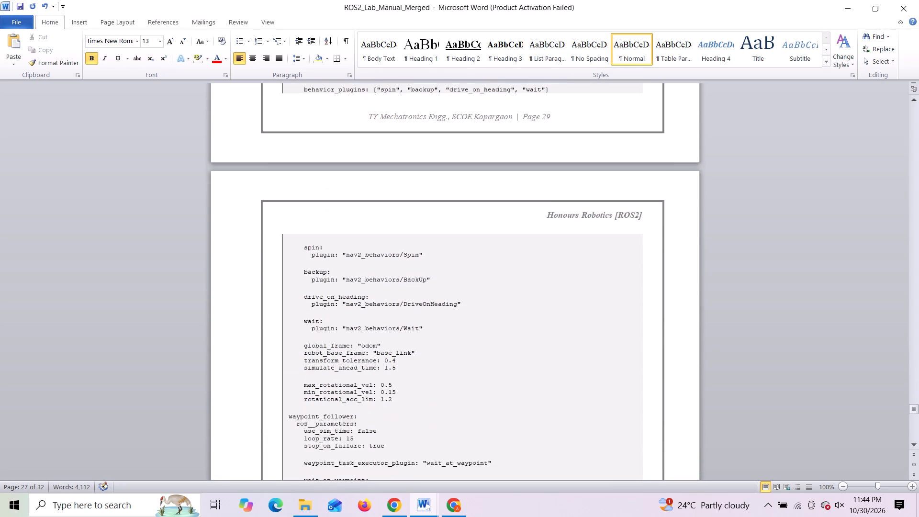
pyautogui.scroll(-15, 416, 434)
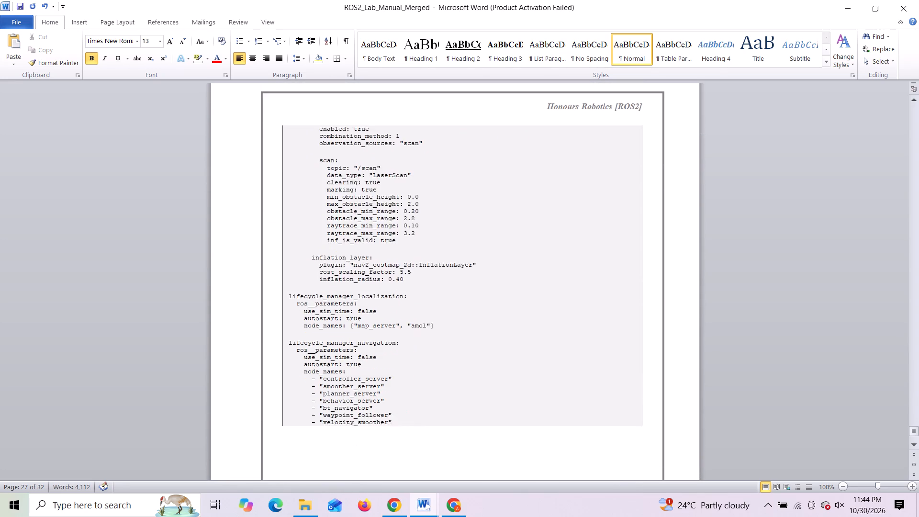
pyautogui.scroll(-5, 416, 434)
pyautogui.scroll(11, 416, 434)
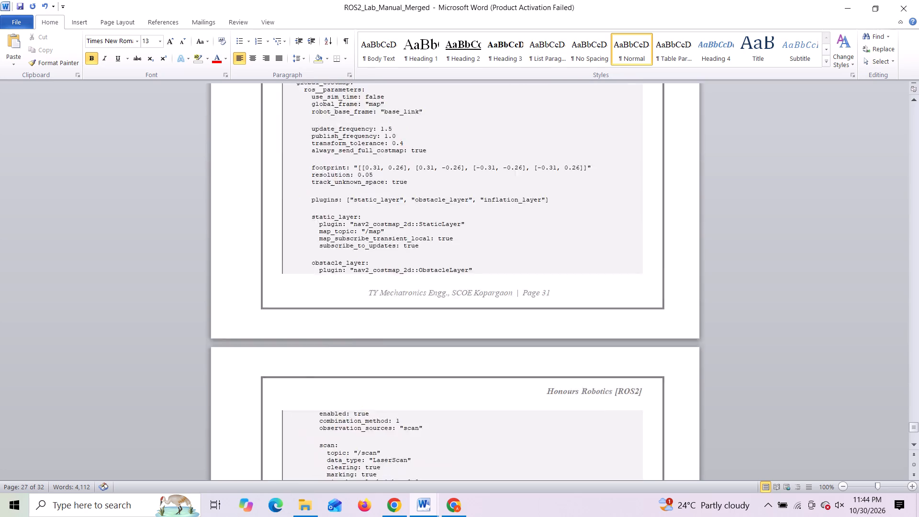
pyautogui.scroll(16, 416, 434)
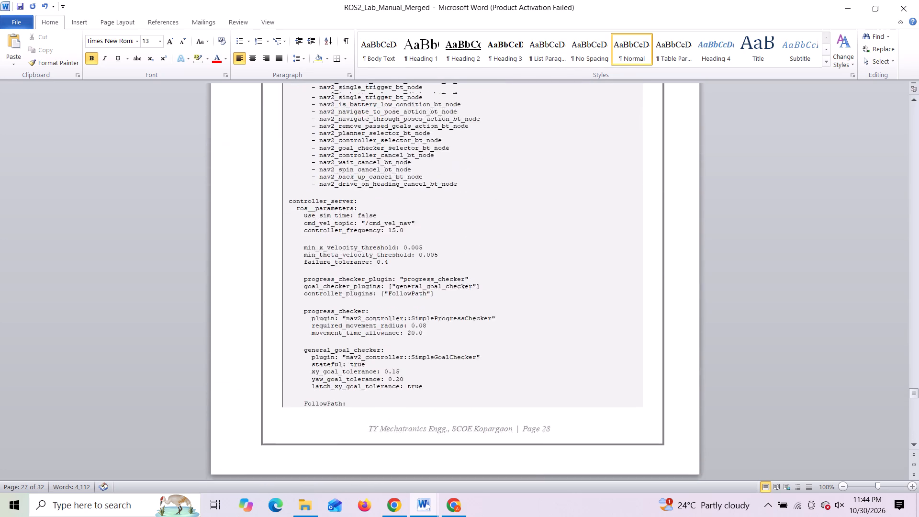
pyautogui.scroll(17, 416, 434)
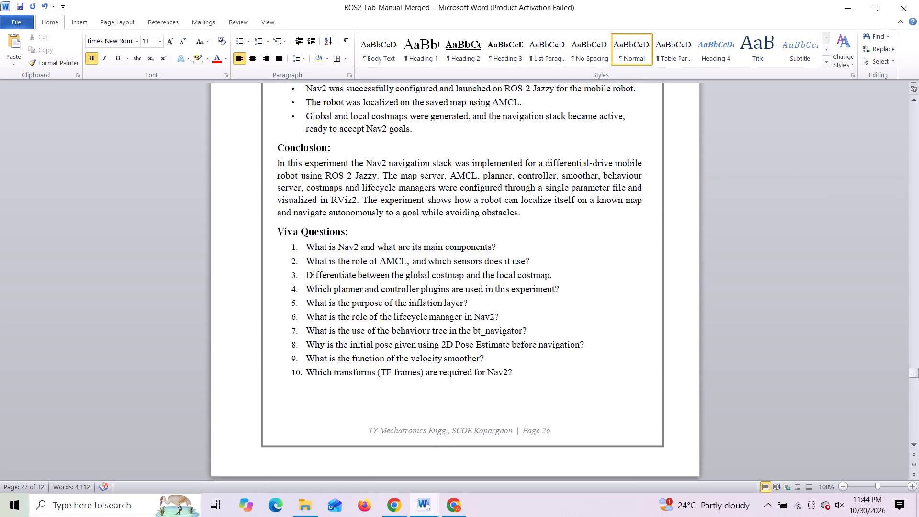
# Reduce the spacing before Observations to one blank line after the Fig. 6.6 caption, so the heading starts page 26.
pyautogui.scroll(7, 416, 434)
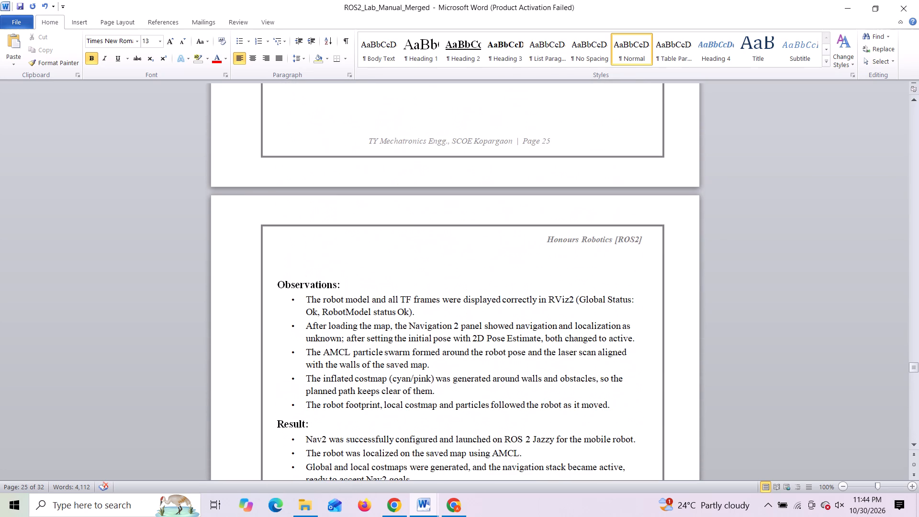
pyautogui.click(280, 272)
pyautogui.press('BackSpace')
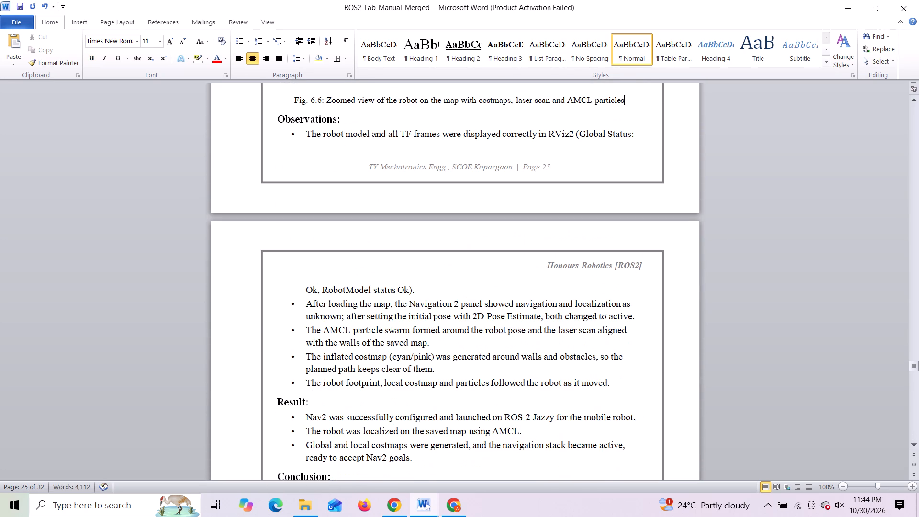
pyautogui.press('Return')
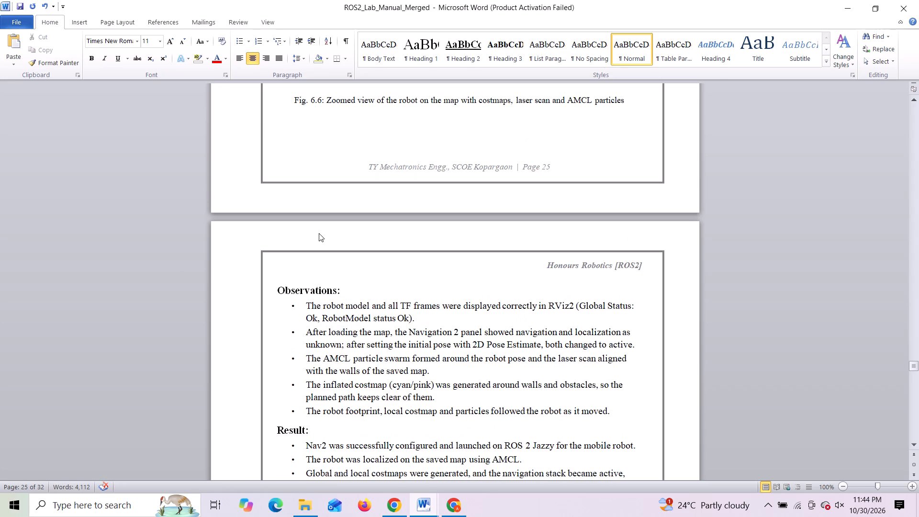
pyautogui.rightClick(319, 233)
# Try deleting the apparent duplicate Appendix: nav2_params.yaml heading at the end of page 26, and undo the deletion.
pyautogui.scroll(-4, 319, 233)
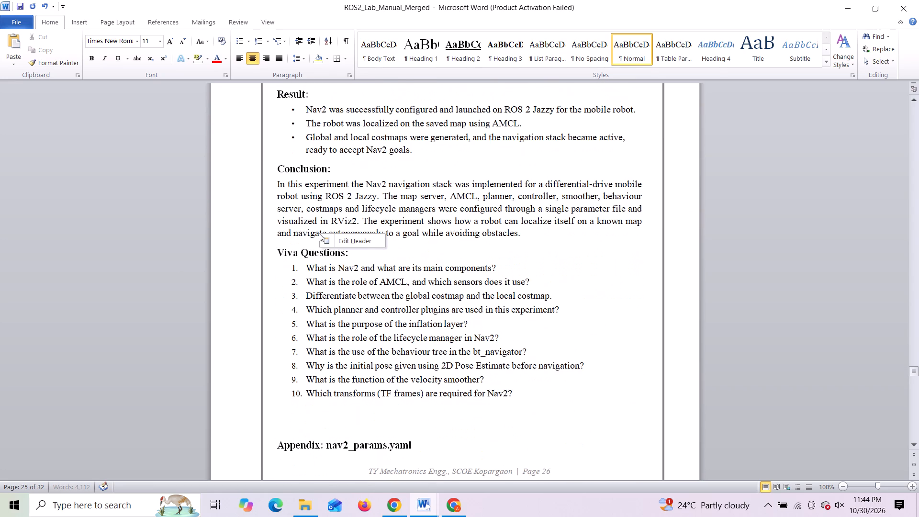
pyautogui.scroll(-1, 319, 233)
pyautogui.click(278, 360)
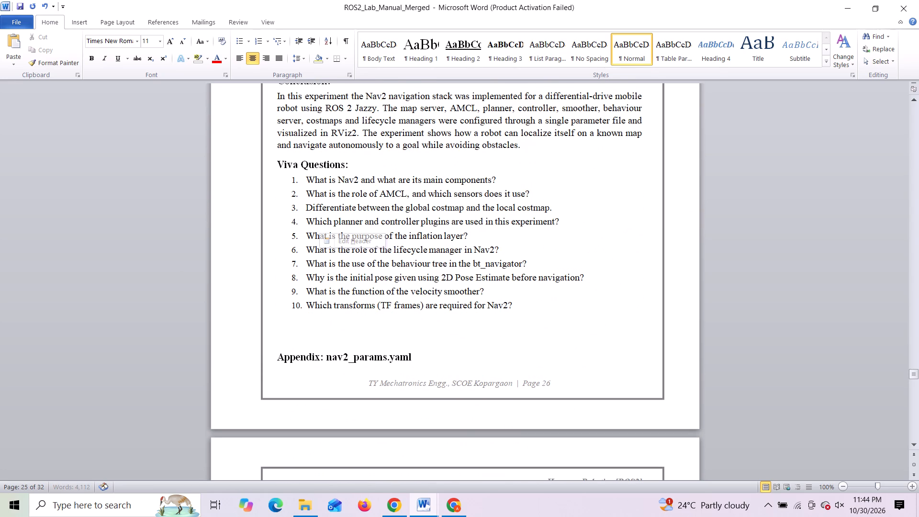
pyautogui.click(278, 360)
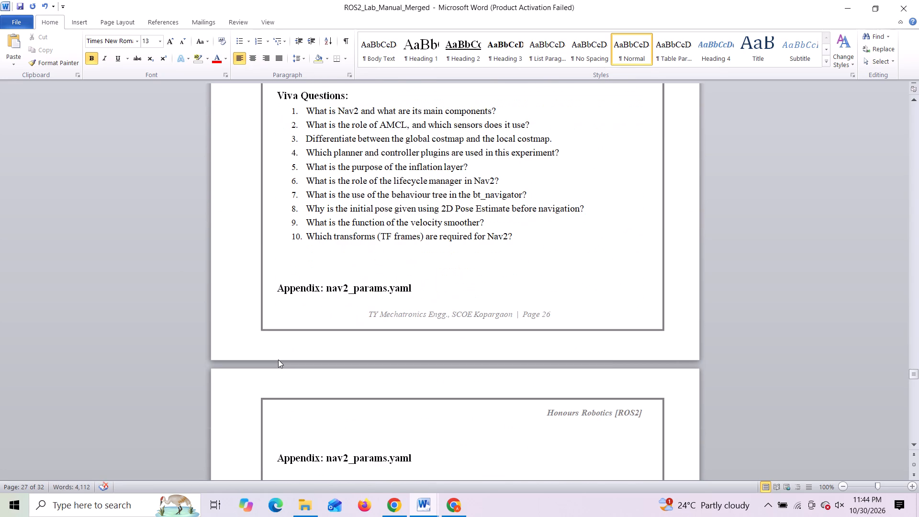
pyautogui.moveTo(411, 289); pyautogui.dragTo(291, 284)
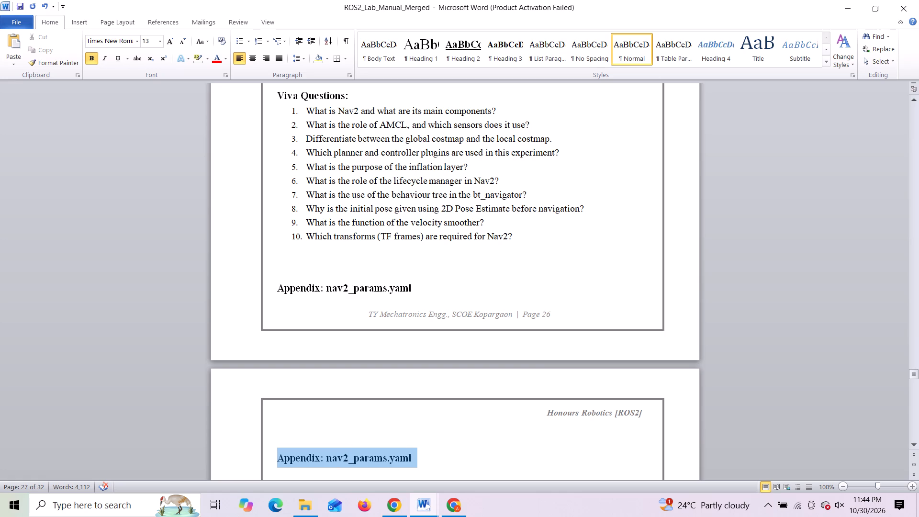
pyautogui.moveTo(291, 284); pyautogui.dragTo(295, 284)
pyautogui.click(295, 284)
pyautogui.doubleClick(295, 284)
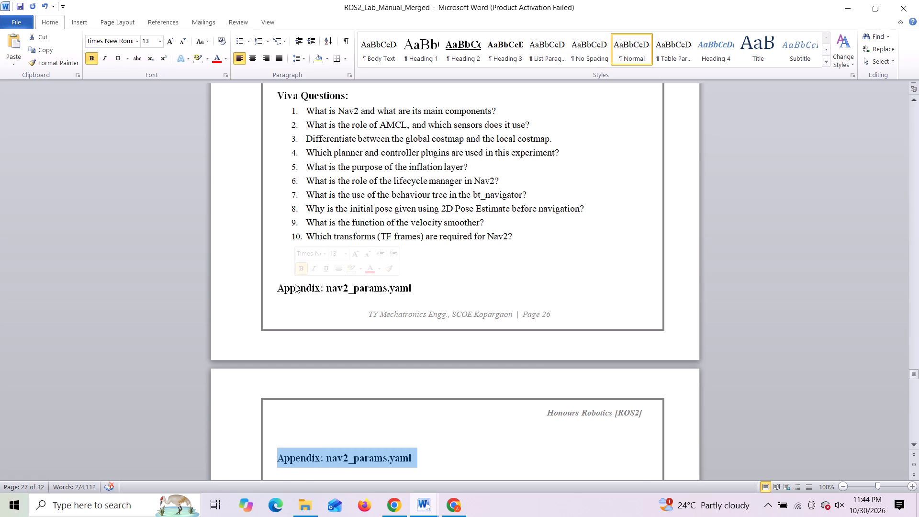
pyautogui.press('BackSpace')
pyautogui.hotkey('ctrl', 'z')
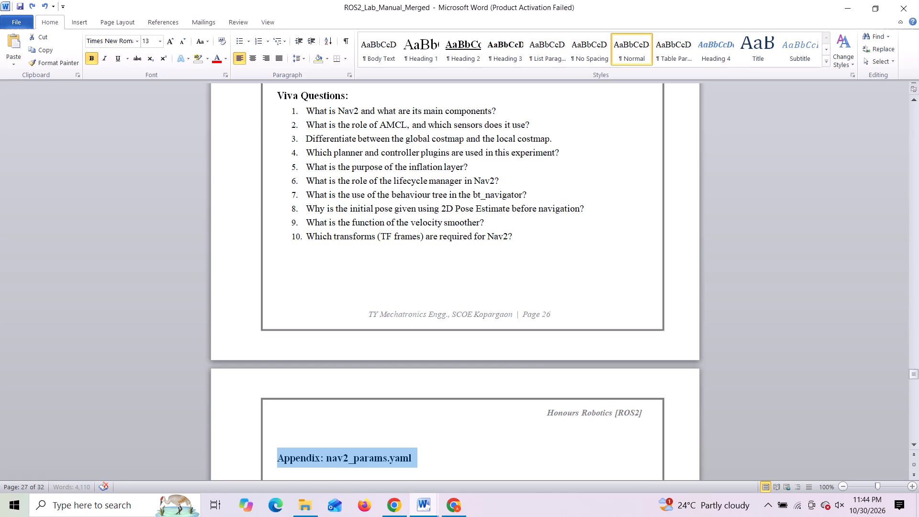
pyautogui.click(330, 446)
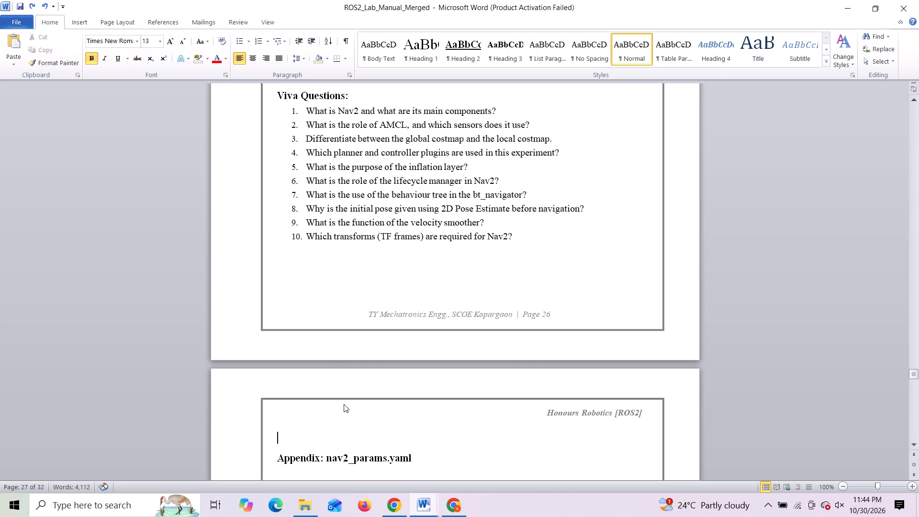
# Check the picture, caption and heading spacing on pages 25 and 26 of the Nav2 experiment.
pyautogui.scroll(9, 344, 404)
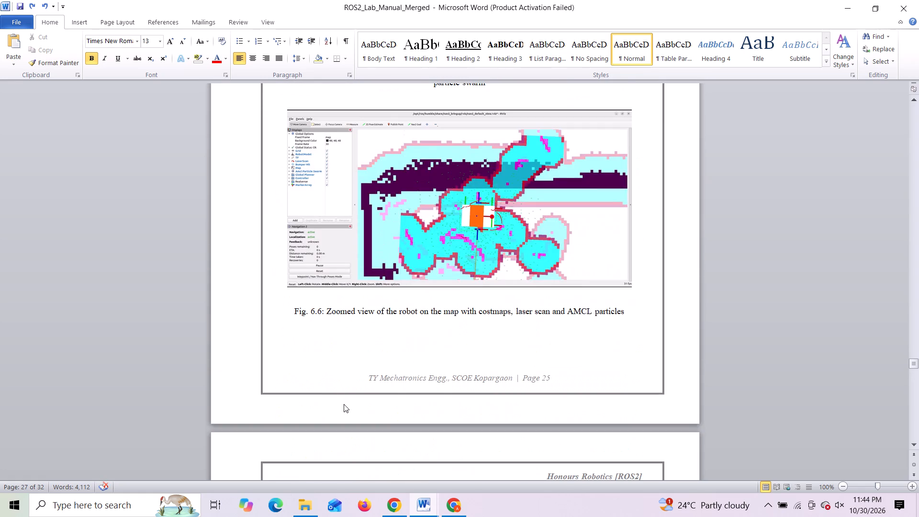
pyautogui.scroll(4, 344, 404)
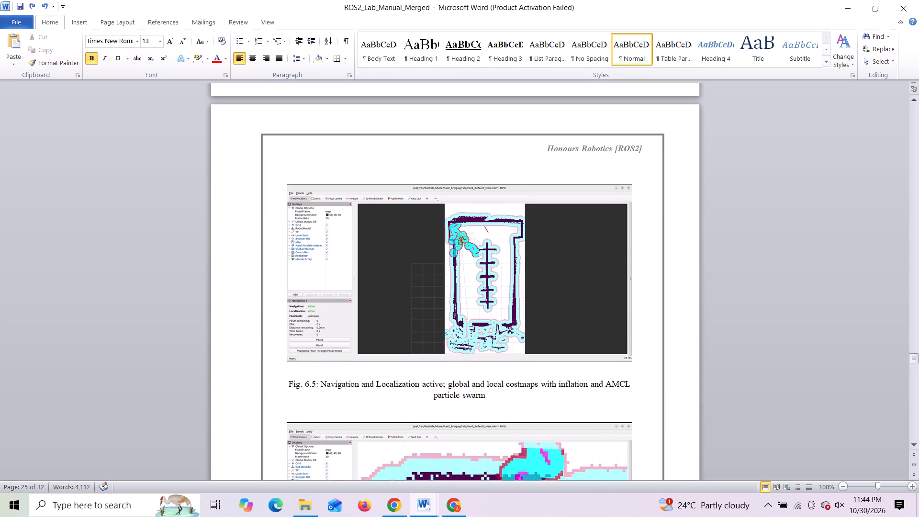
pyautogui.scroll(-4, 344, 404)
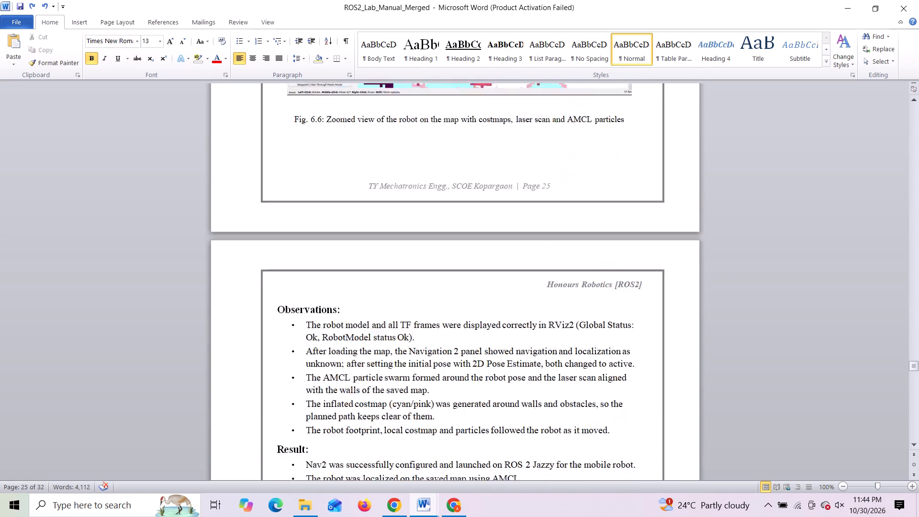
pyautogui.scroll(-3, 344, 404)
pyautogui.scroll(5, 344, 404)
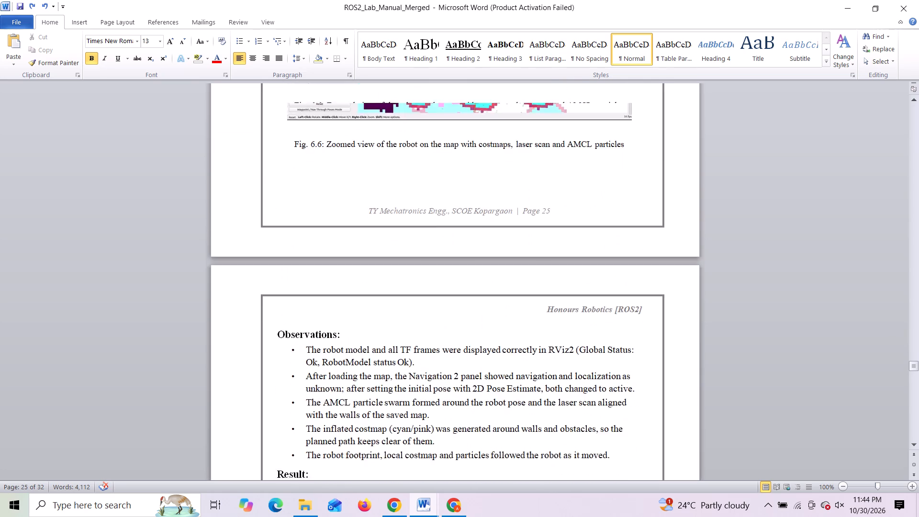
pyautogui.scroll(4, 344, 404)
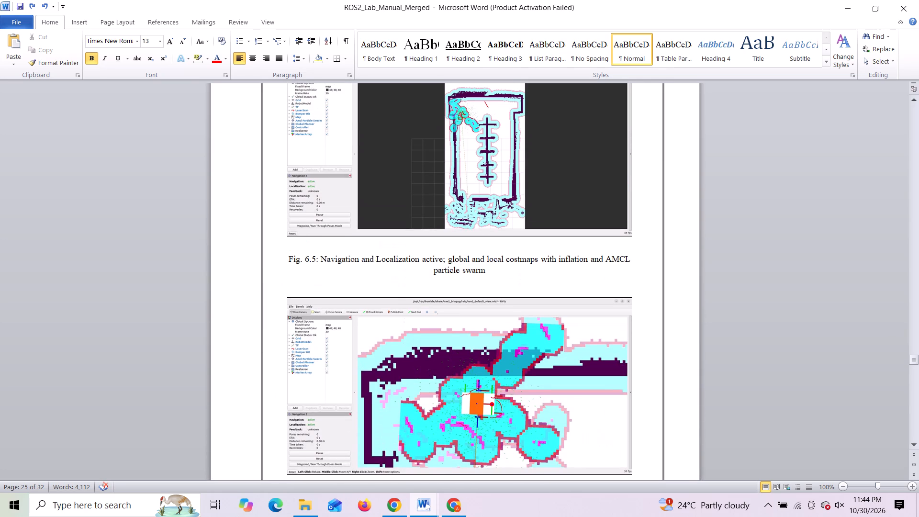
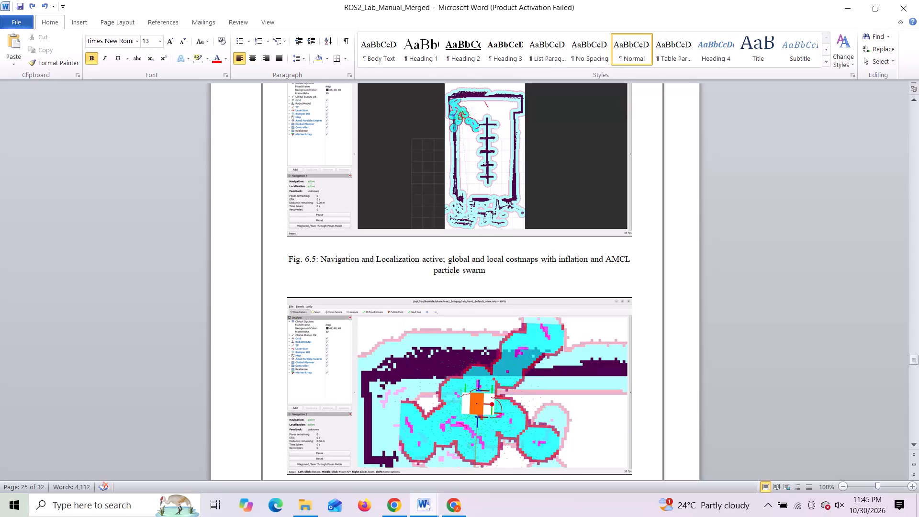
# Enlarge the Fig. 6.6 picture of the zoomed robot view slightly, keeping its proportions.
pyautogui.scroll(-1, 353, 469)
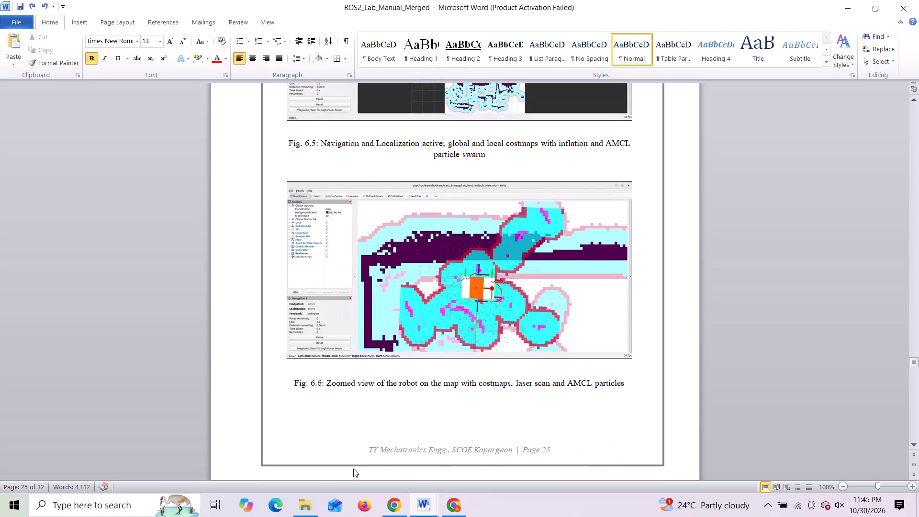
pyautogui.scroll(-1, 353, 469)
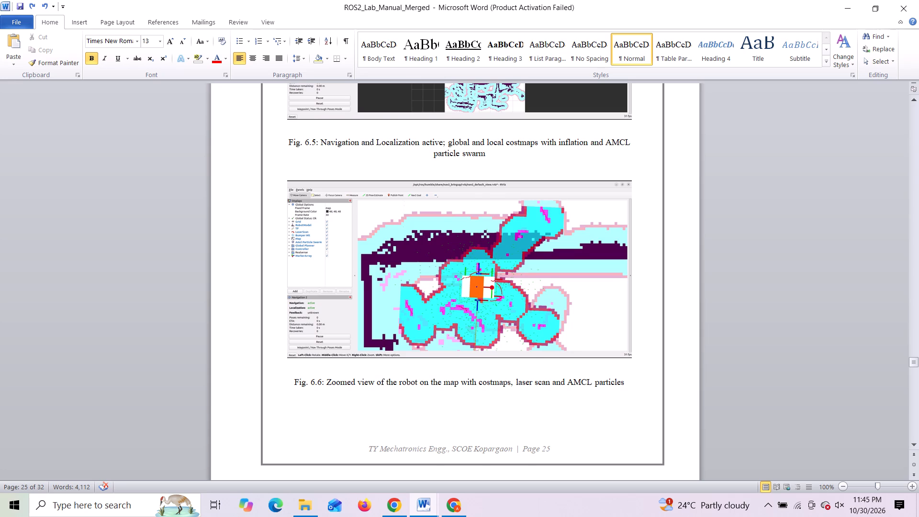
pyautogui.click(574, 329)
pyautogui.moveTo(628, 355); pyautogui.dragTo(634, 365)
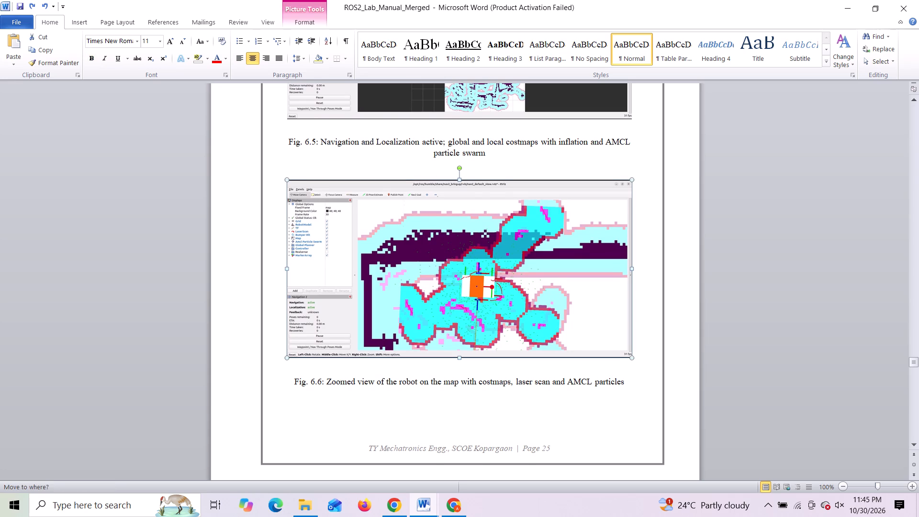
pyautogui.moveTo(634, 365); pyautogui.dragTo(635, 368)
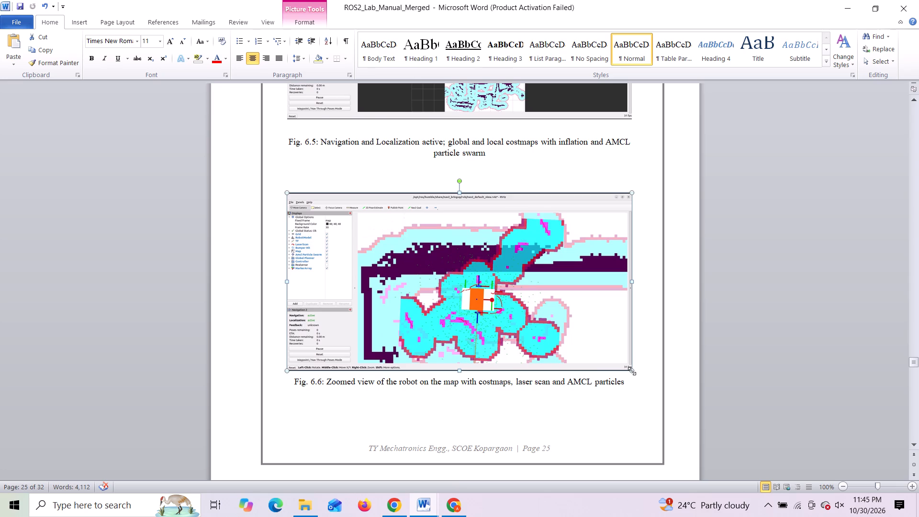
pyautogui.hotkey('ctrl', 'z')
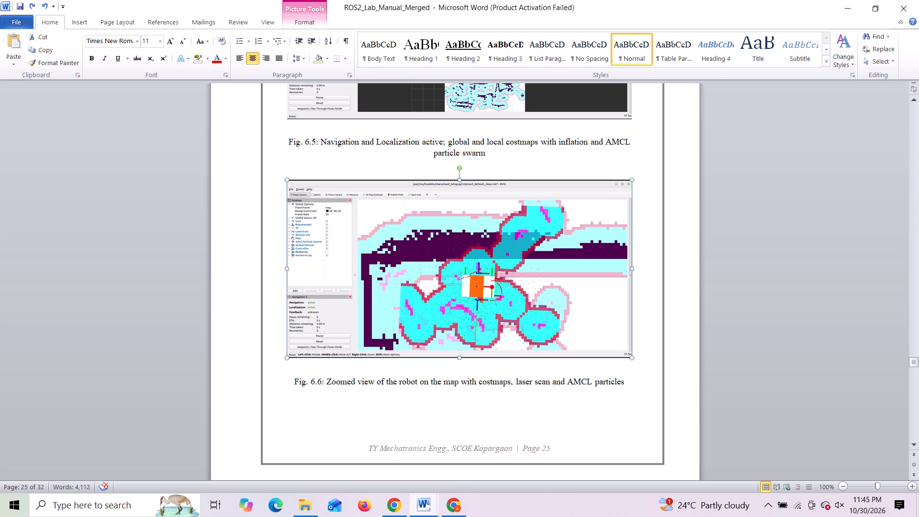
pyautogui.click(631, 359)
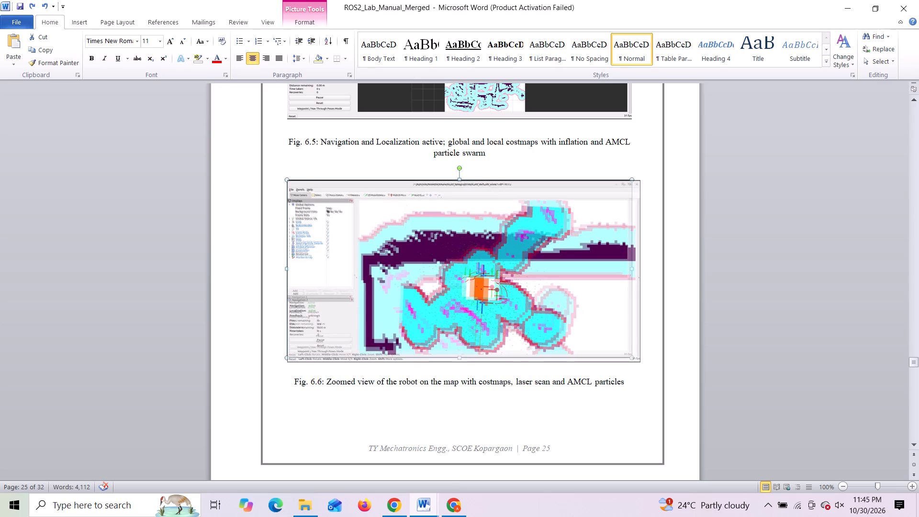
# Enlarge the Fig. 6.5 costmap picture slightly, keeping its proportions.
pyautogui.scroll(1, 537, 264)
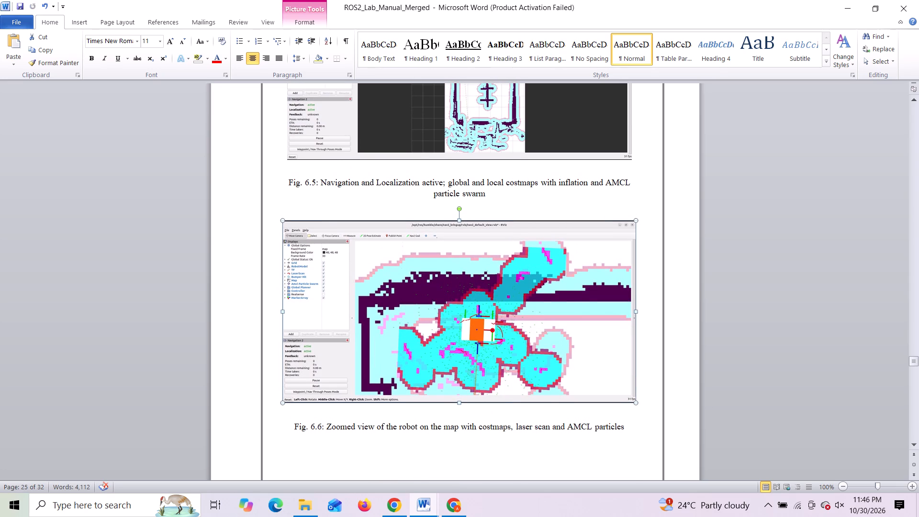
pyautogui.moveTo(613, 142); pyautogui.dragTo(628, 154)
pyautogui.click(628, 154)
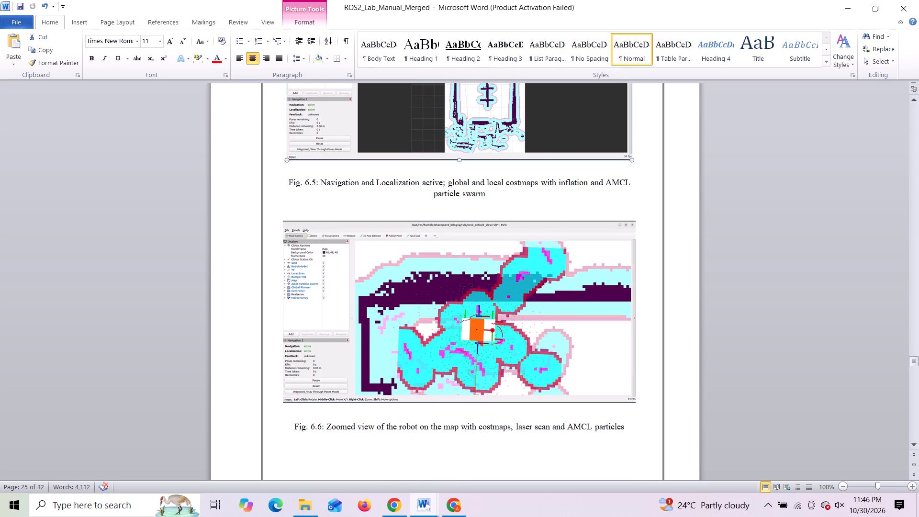
pyautogui.moveTo(632, 161); pyautogui.dragTo(636, 167)
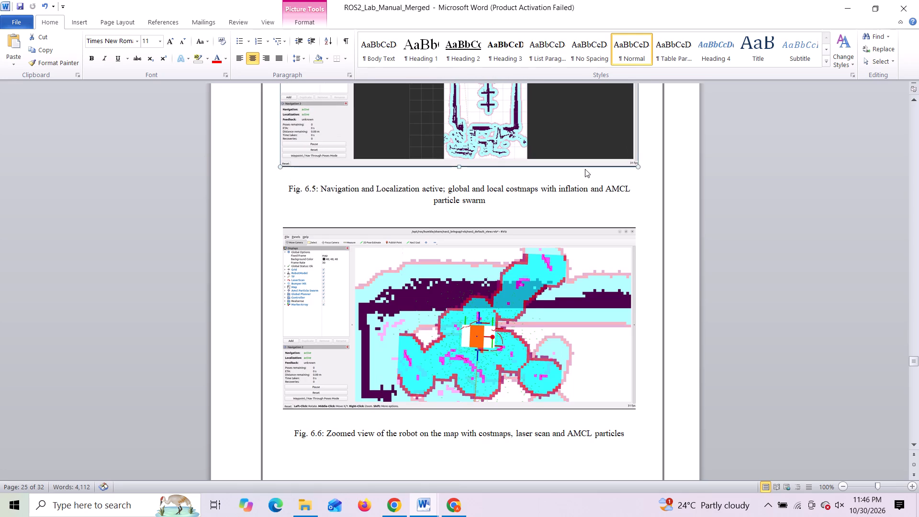
pyautogui.scroll(2, 439, 173)
pyautogui.scroll(-2, 439, 173)
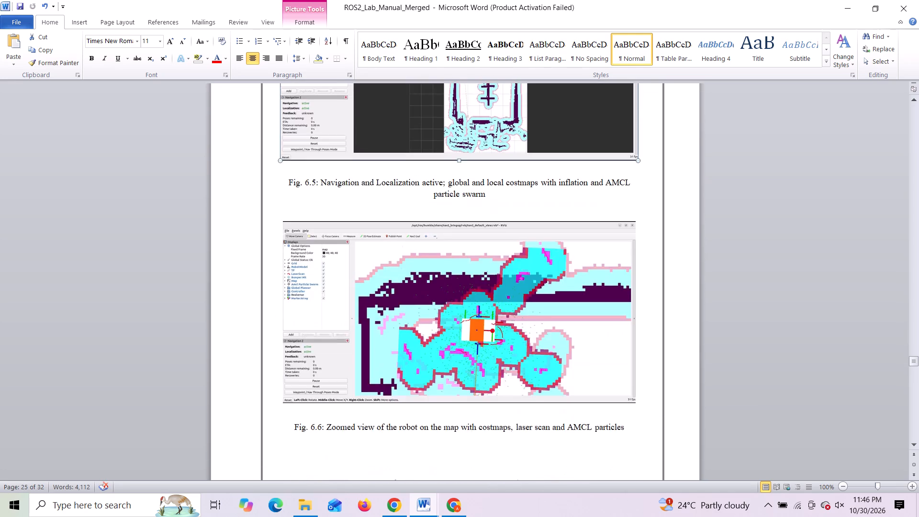
# Remove the blank line above the Appendix: nav2_params.yaml heading at the start of page 27.
pyautogui.scroll(-9, 439, 173)
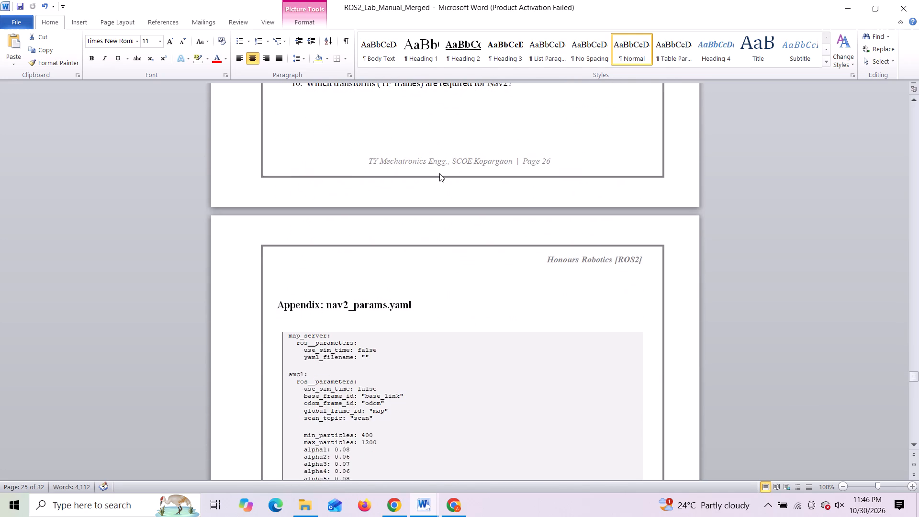
pyautogui.scroll(-4, 439, 173)
pyautogui.scroll(2, 439, 173)
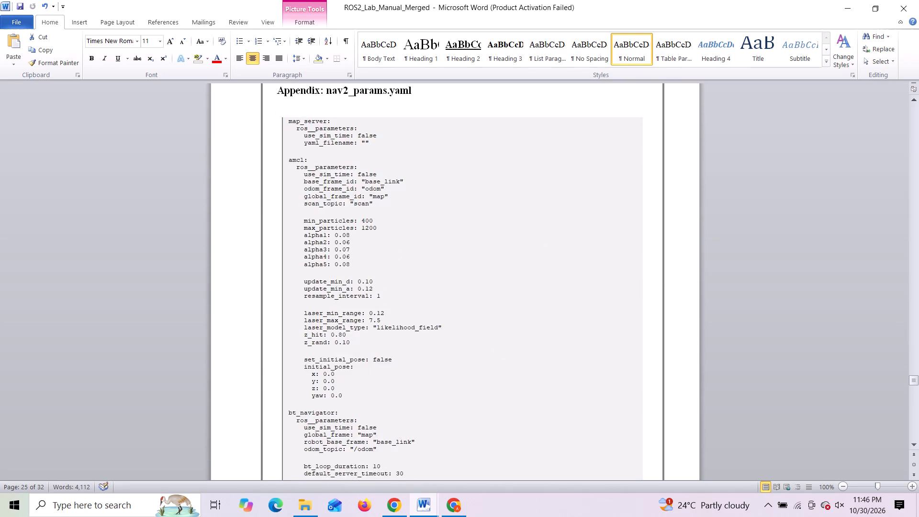
pyautogui.scroll(2, 439, 173)
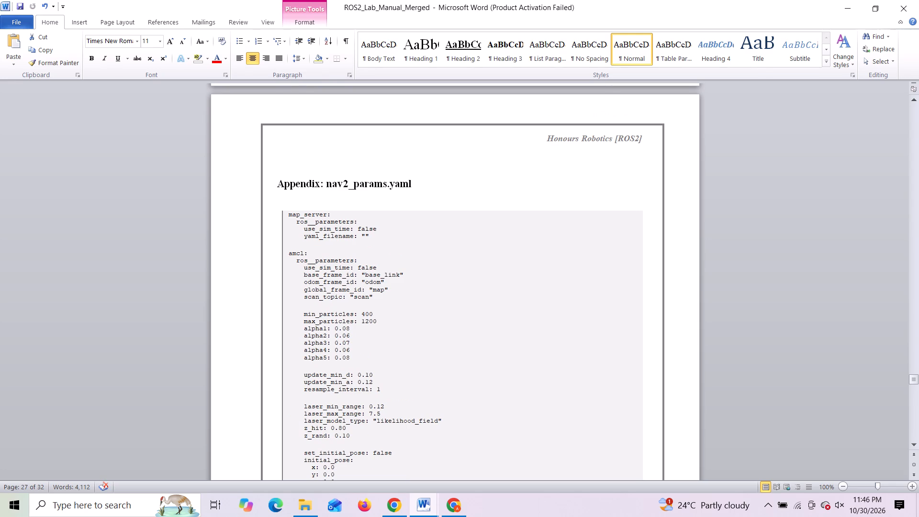
pyautogui.click(282, 167)
pyautogui.press('BackSpace')
# Examine the page layout through the nav2_params.yaml appendix, and back through Experiments 6, 5 and 4 to the code pages of Experiment No. 3.
pyautogui.scroll(-1, 282, 167)
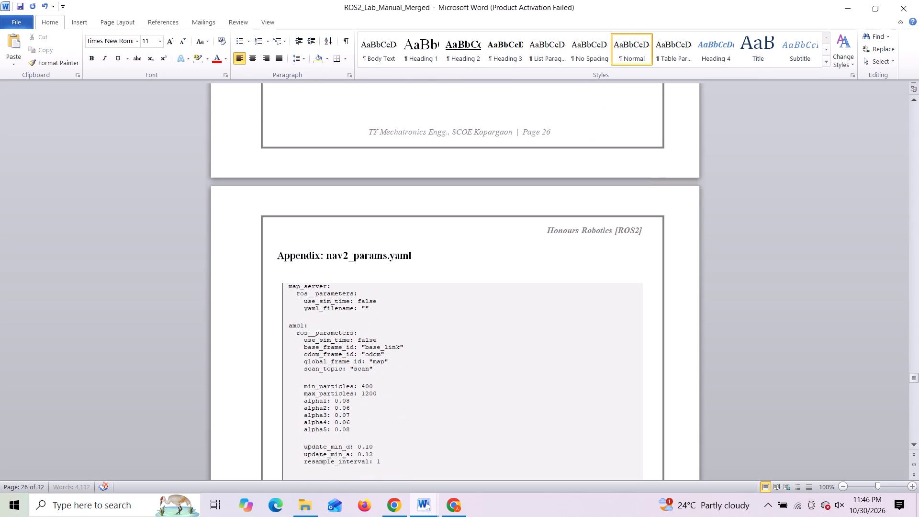
pyautogui.scroll(-15, 282, 167)
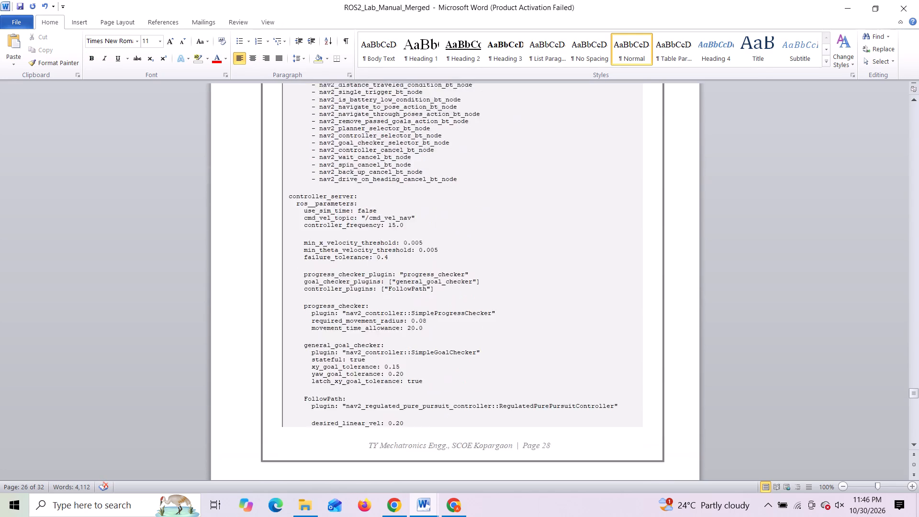
pyautogui.scroll(-15, 282, 167)
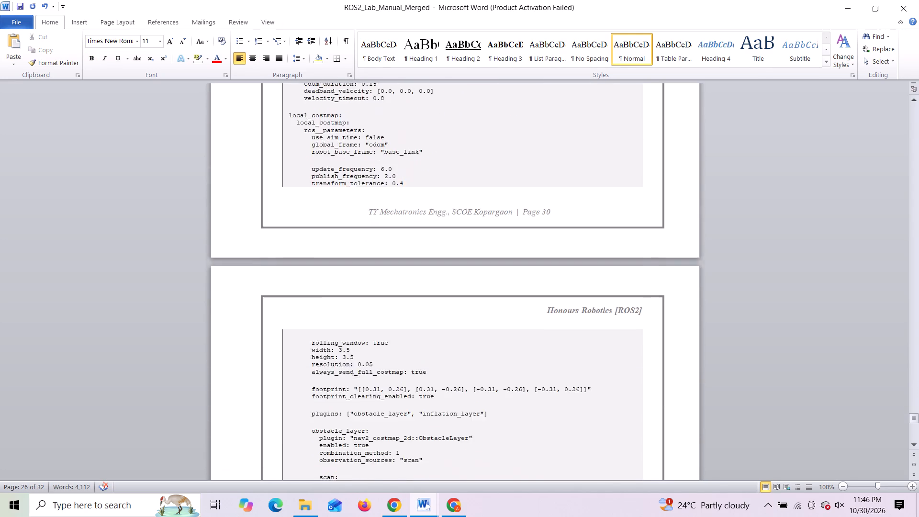
pyautogui.scroll(-9, 282, 167)
pyautogui.scroll(18, 282, 167)
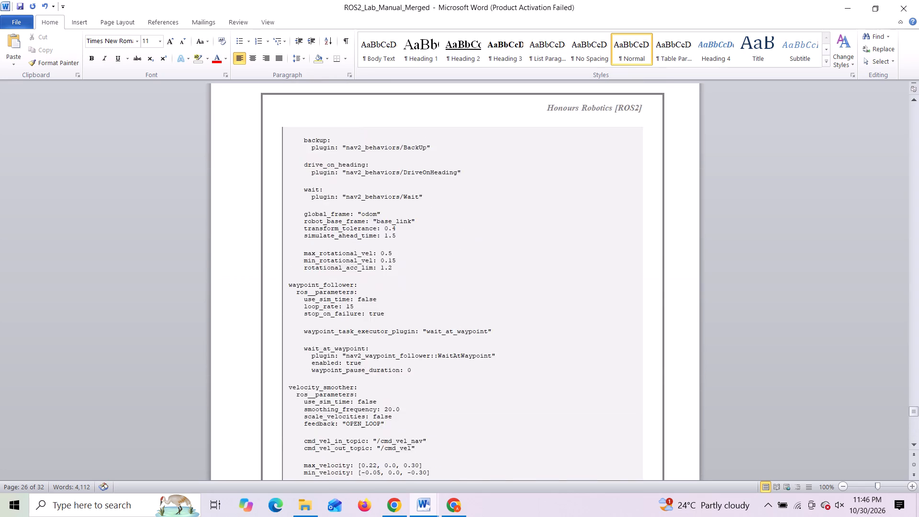
pyautogui.scroll(17, 282, 167)
pyautogui.scroll(9, 282, 167)
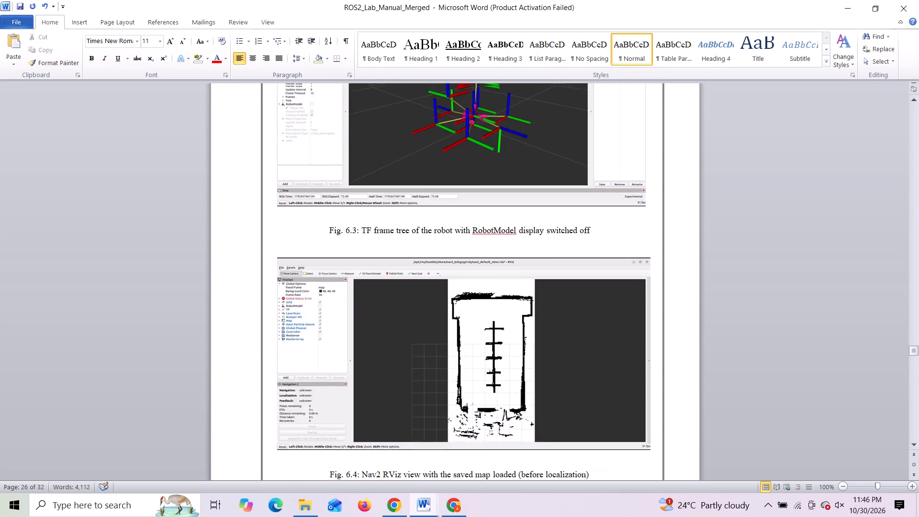
pyautogui.scroll(19, 282, 167)
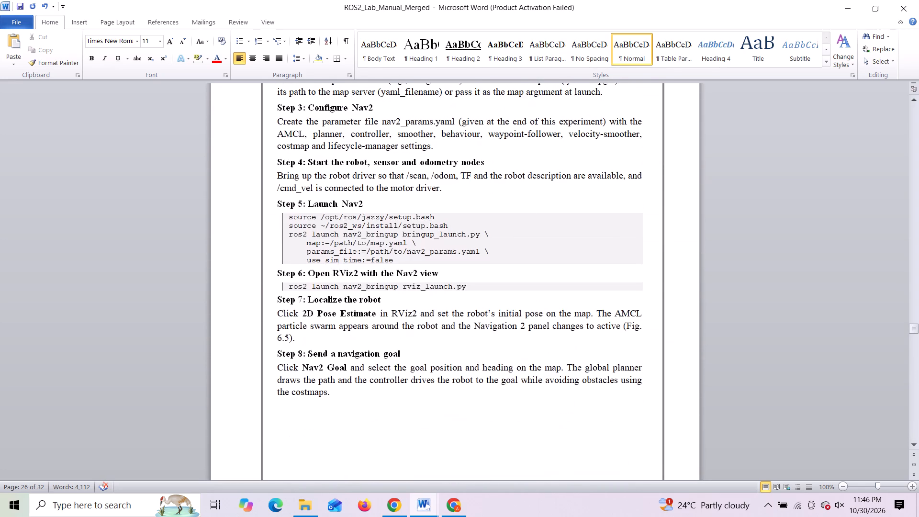
pyautogui.scroll(18, 282, 167)
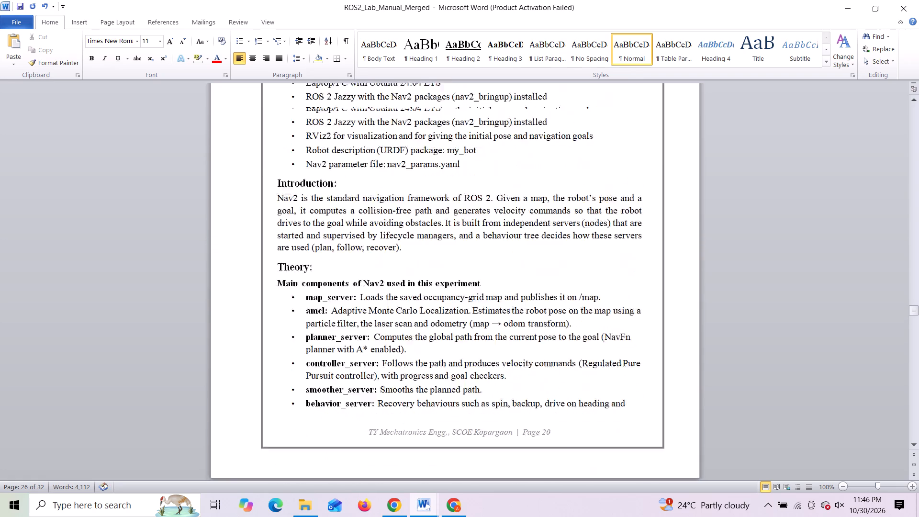
pyautogui.scroll(20, 282, 167)
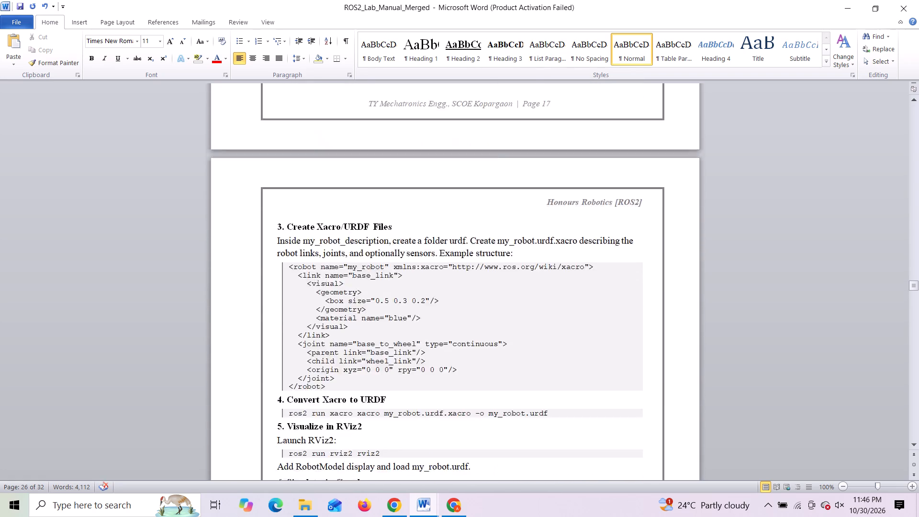
pyautogui.scroll(14, 282, 167)
pyautogui.scroll(-3, 282, 167)
pyautogui.scroll(1, 282, 167)
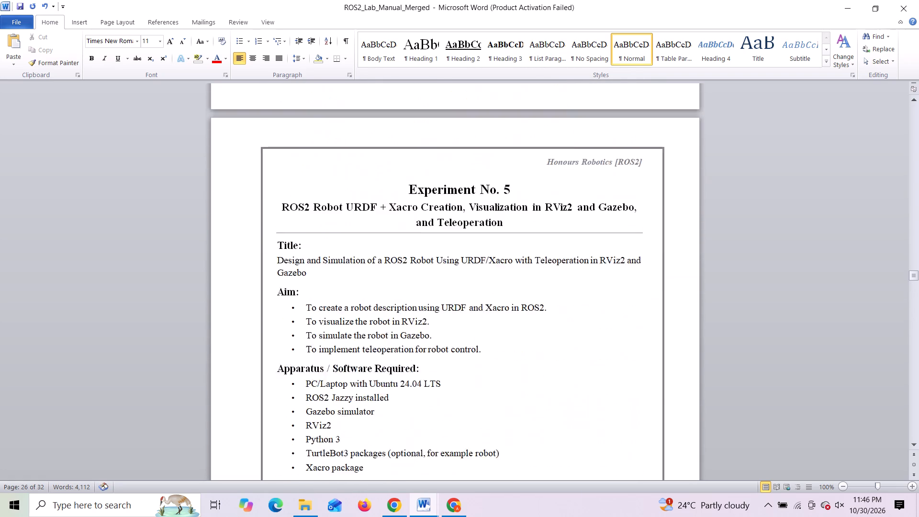
pyautogui.scroll(10, 282, 167)
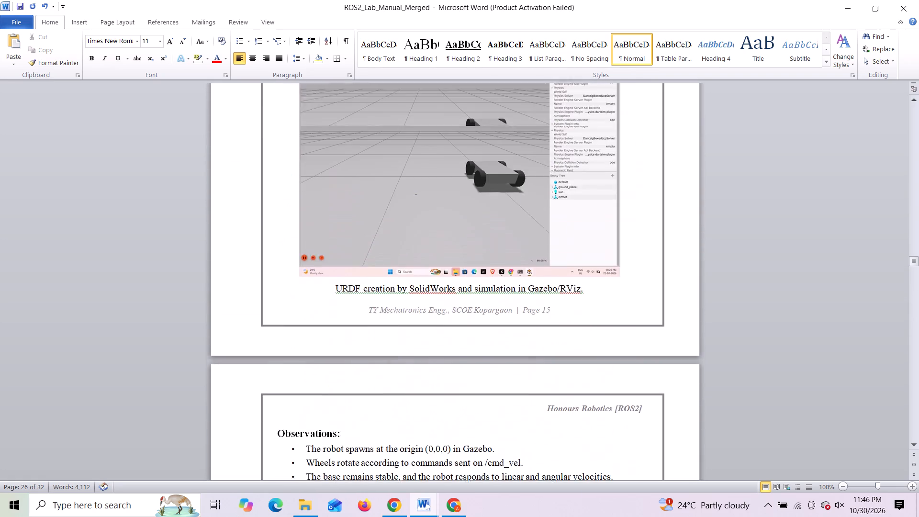
pyautogui.scroll(16, 282, 167)
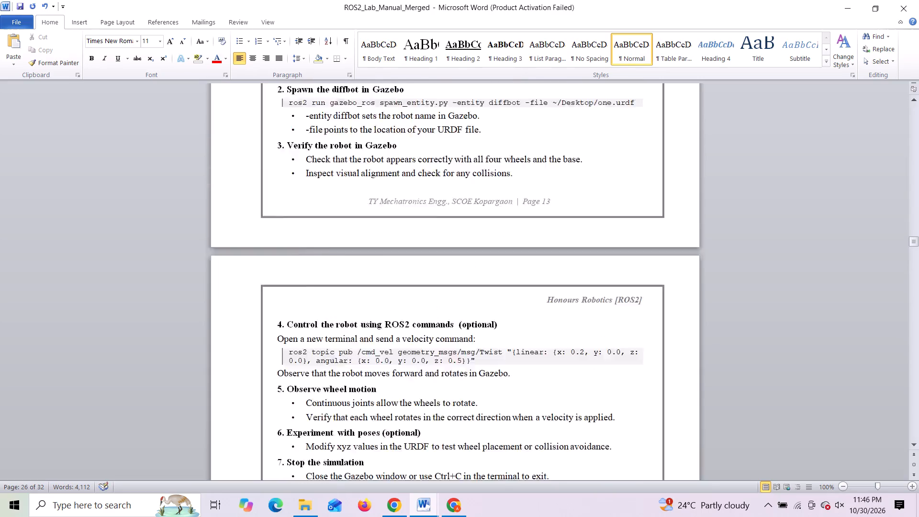
pyautogui.scroll(19, 282, 167)
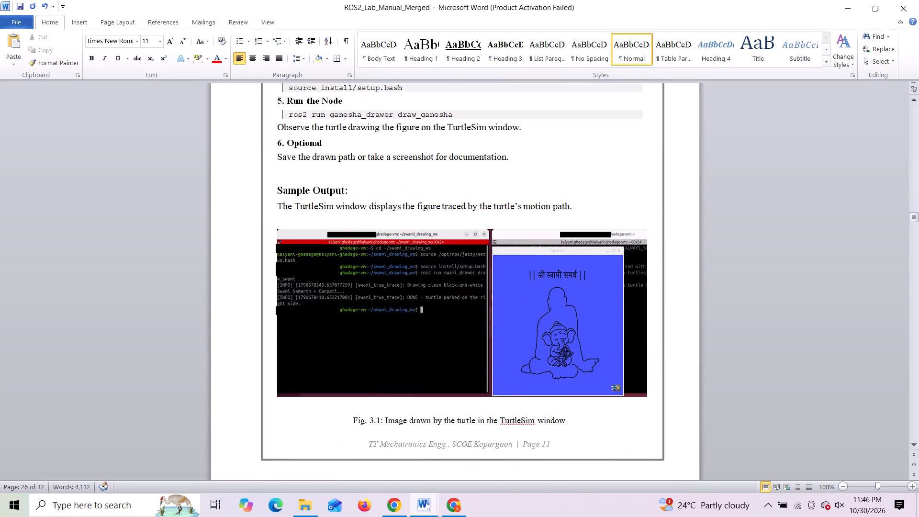
pyautogui.scroll(9, 282, 167)
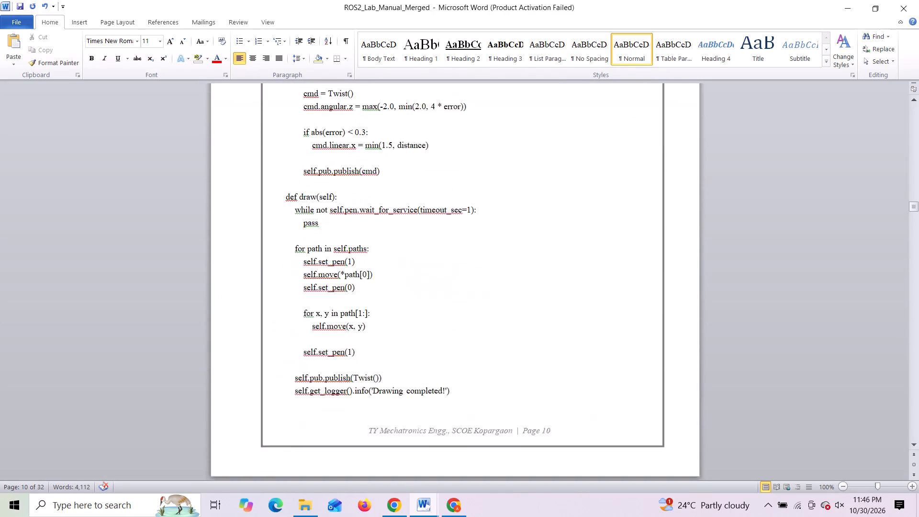
# Remove the blank space above the Result heading on page 12, after the Fig. 3.1 caption.
pyautogui.scroll(-6, 282, 167)
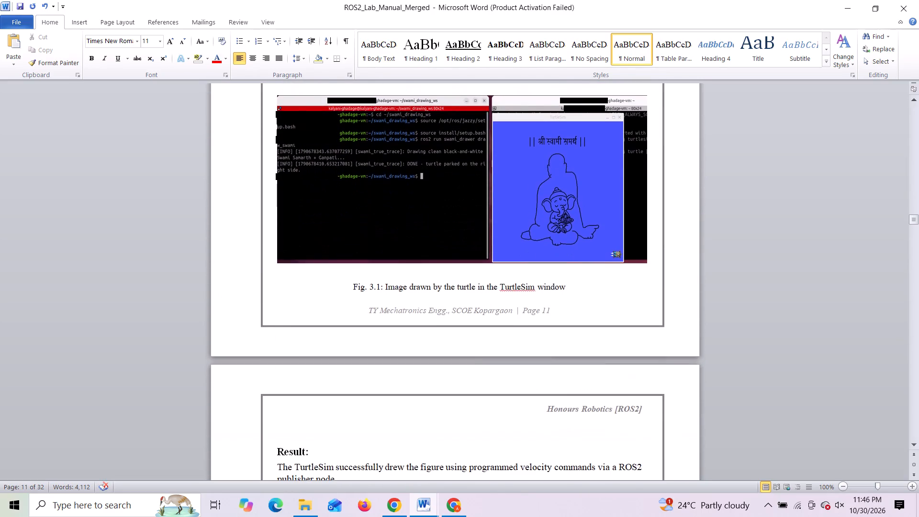
pyautogui.scroll(-4, 282, 167)
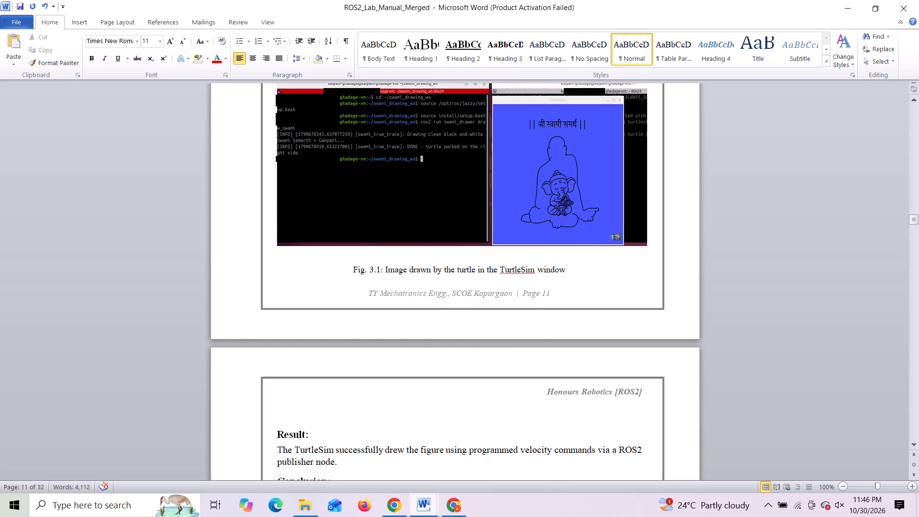
pyautogui.click(283, 415)
pyautogui.press('BackSpace')
pyautogui.press('BackSpace')
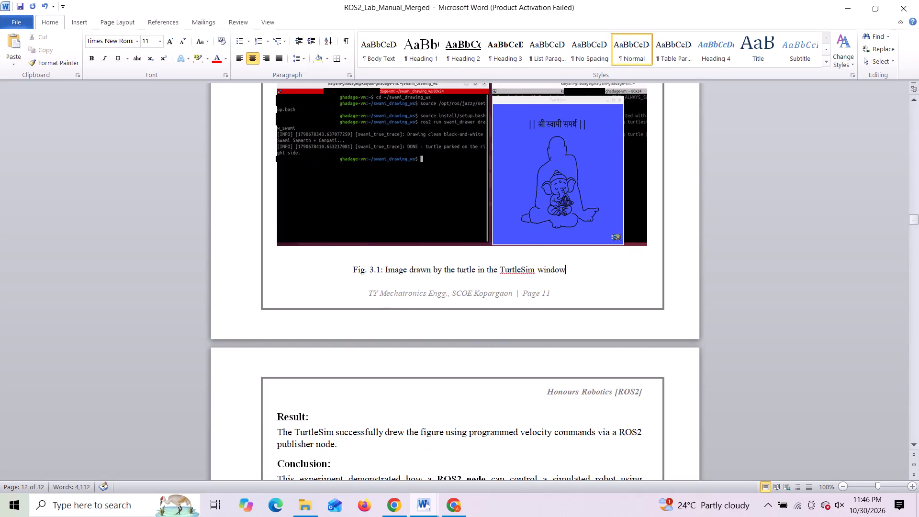
# Examine the layout of Experiment No. 3 from its Result section back through the code pages to its title page.
pyautogui.scroll(-2, 283, 415)
pyautogui.scroll(1, 283, 415)
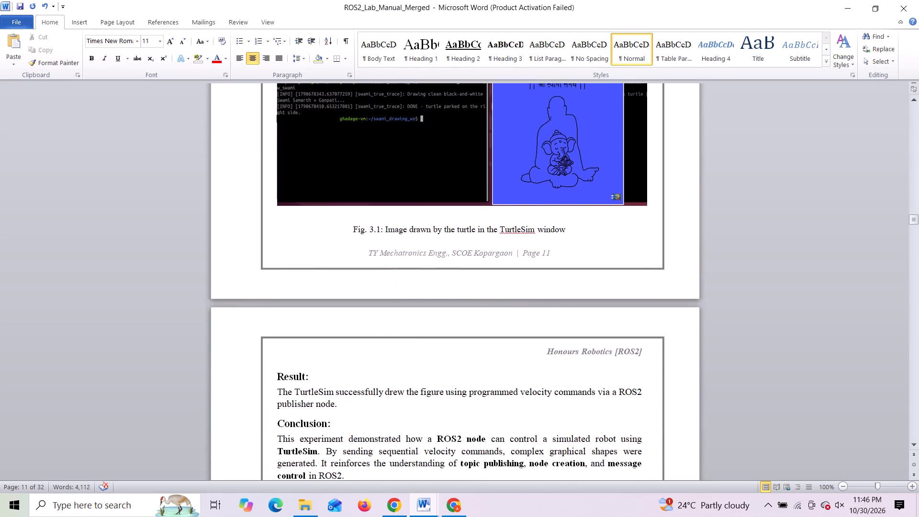
pyautogui.scroll(3, 283, 415)
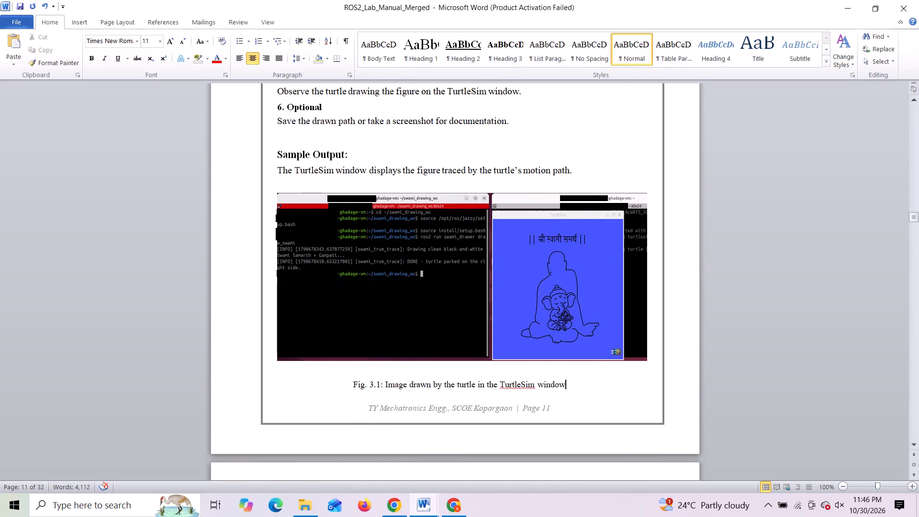
pyautogui.scroll(15, 283, 415)
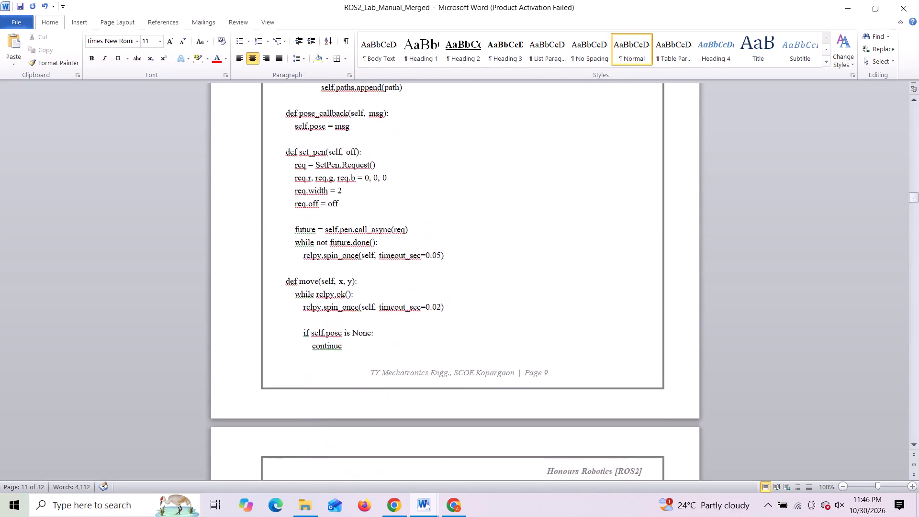
pyautogui.scroll(3, 283, 415)
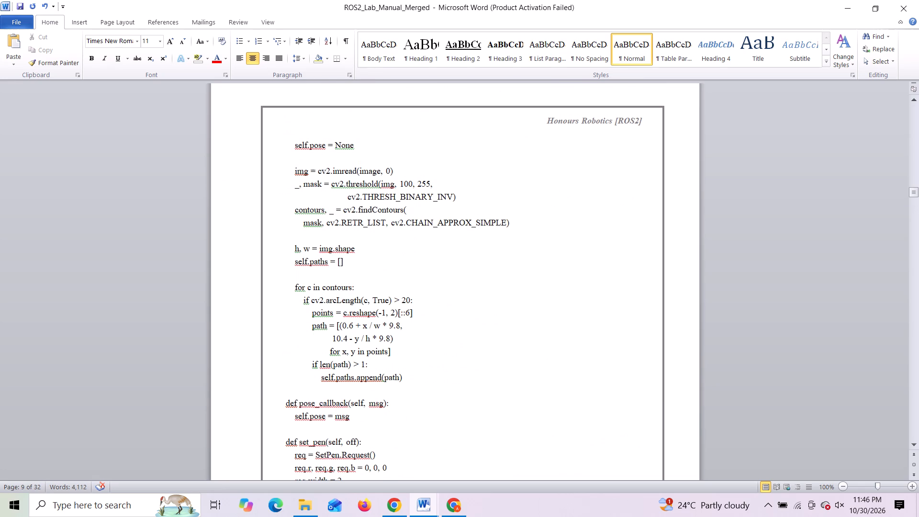
pyautogui.scroll(5, 283, 415)
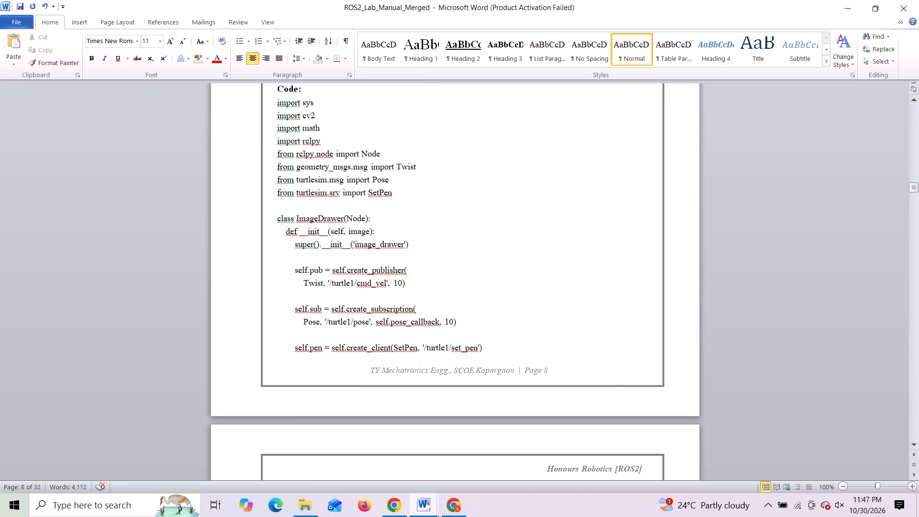
pyautogui.scroll(13, 283, 415)
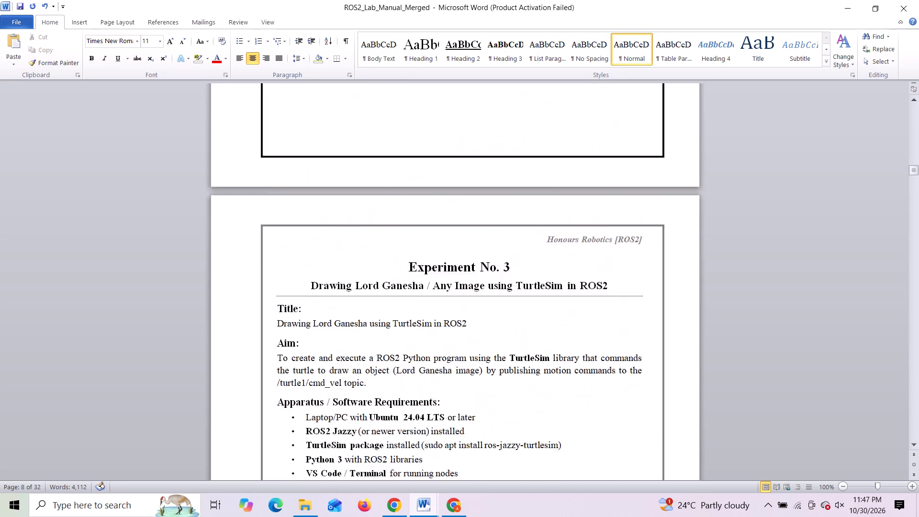
# Examine the manual's page layout from Experiment No. 3 back to the cover page, and forward through all experiments to the appendix's last page.
pyautogui.scroll(10, 283, 415)
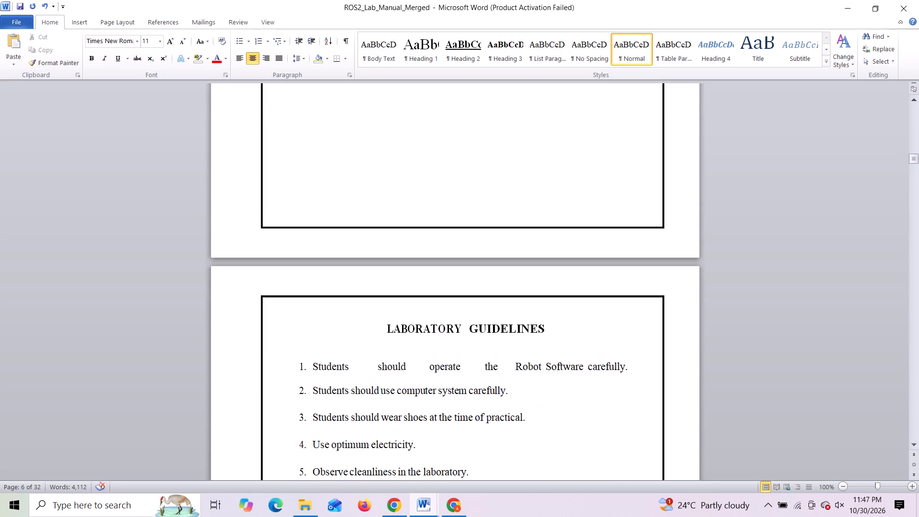
pyautogui.scroll(20, 283, 415)
pyautogui.scroll(1, 283, 415)
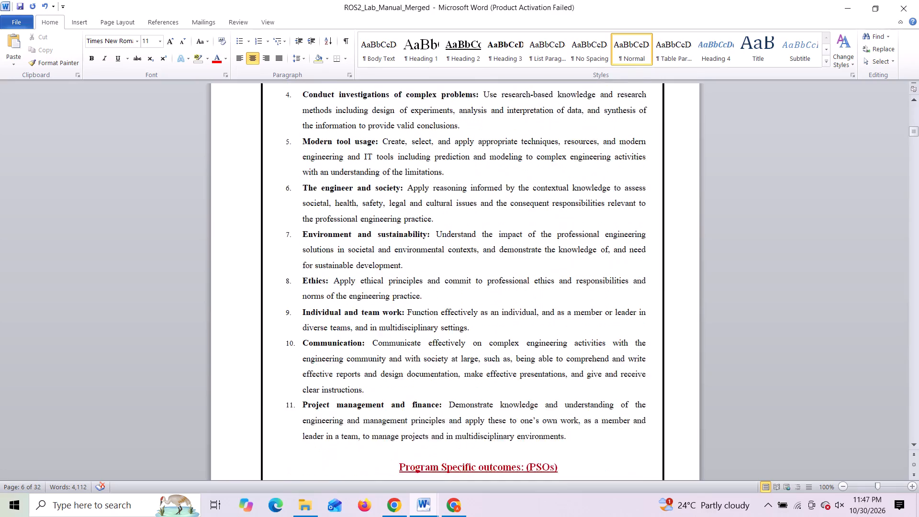
pyautogui.scroll(20, 283, 415)
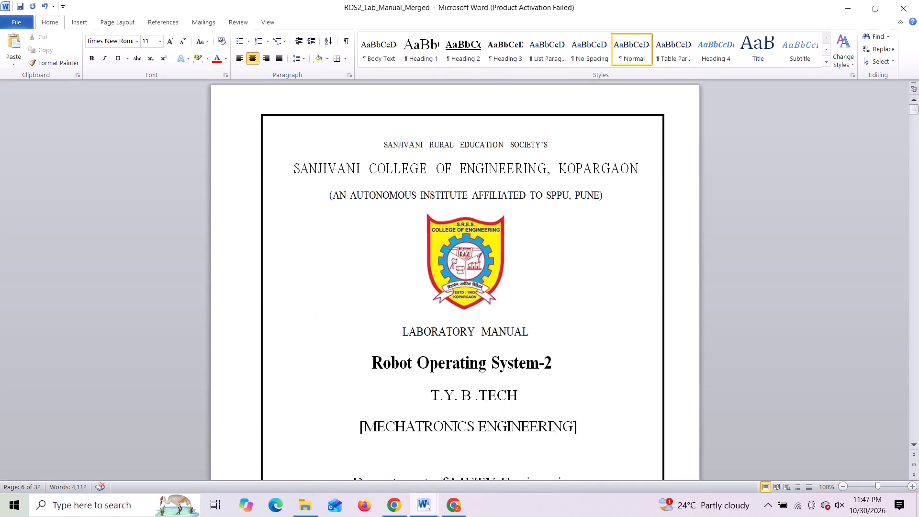
pyautogui.scroll(-20, 283, 415)
pyautogui.scroll(-10, 283, 415)
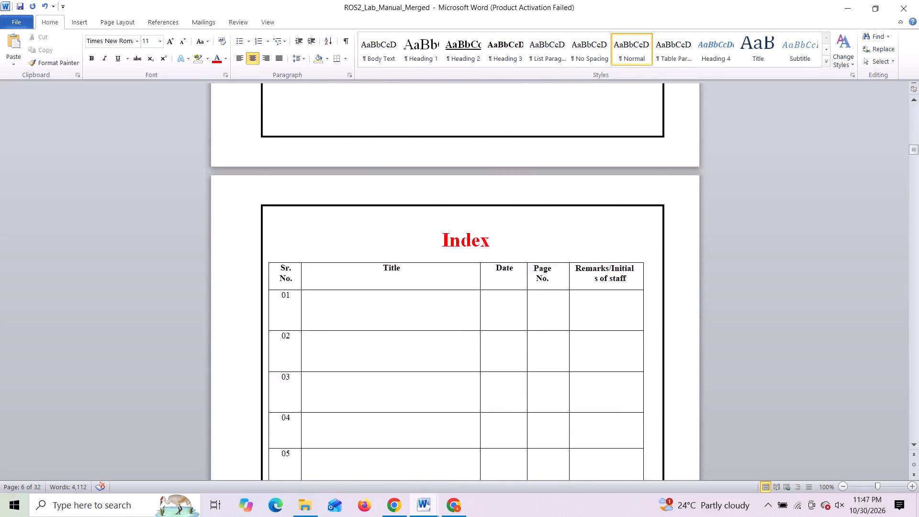
pyautogui.scroll(-20, 283, 415)
pyautogui.scroll(-13, 283, 415)
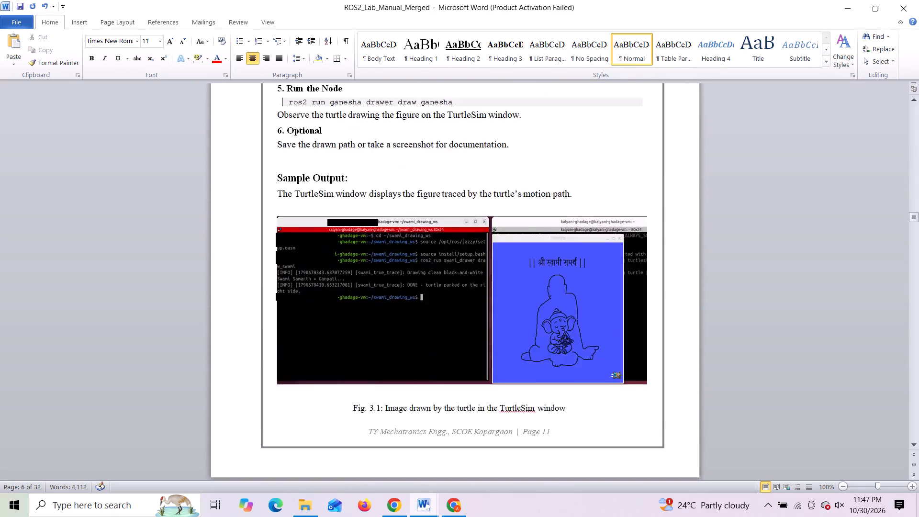
pyautogui.scroll(-20, 283, 415)
pyautogui.scroll(-13, 283, 415)
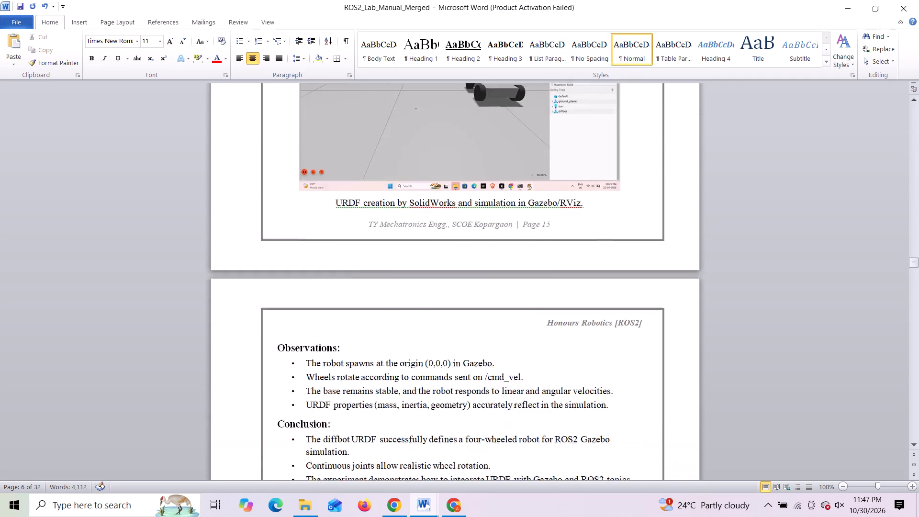
pyautogui.scroll(-20, 283, 415)
pyautogui.scroll(-13, 283, 415)
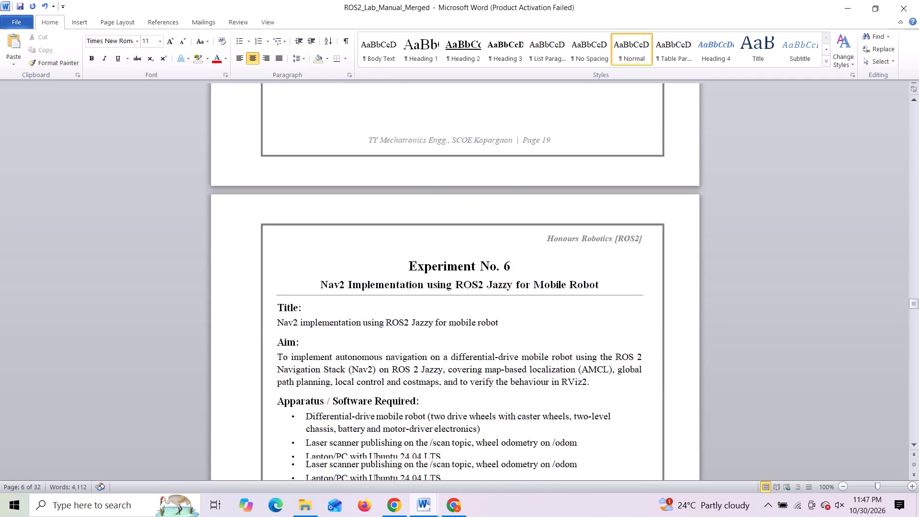
pyautogui.scroll(-20, 283, 415)
pyautogui.scroll(-13, 283, 415)
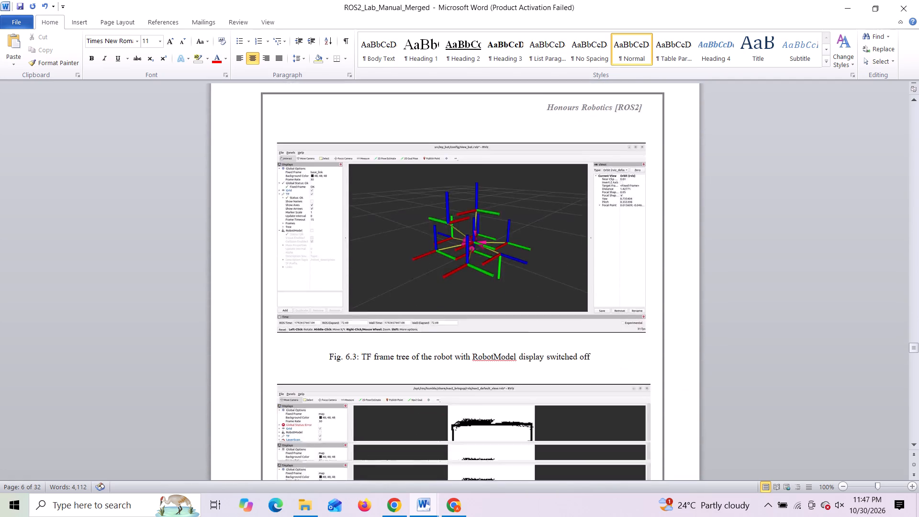
pyautogui.scroll(-20, 283, 415)
pyautogui.scroll(-13, 283, 415)
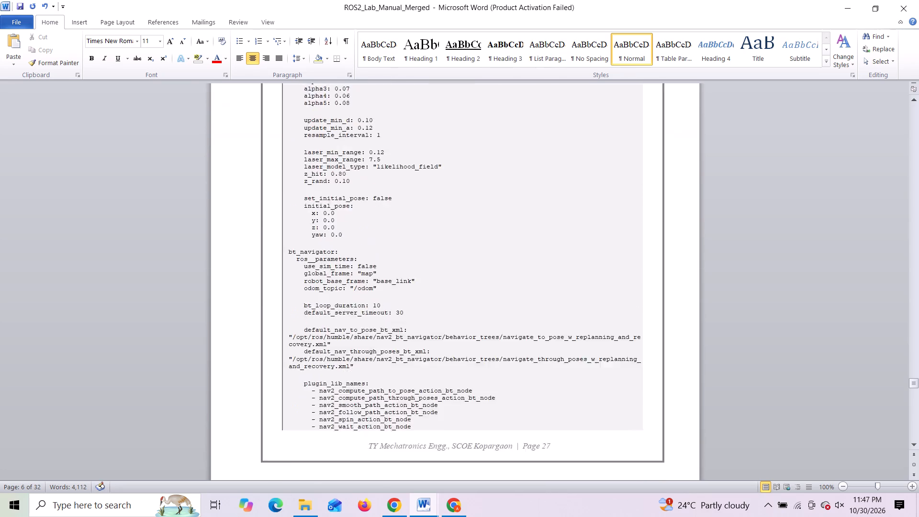
pyautogui.scroll(-20, 283, 415)
pyautogui.scroll(-13, 283, 415)
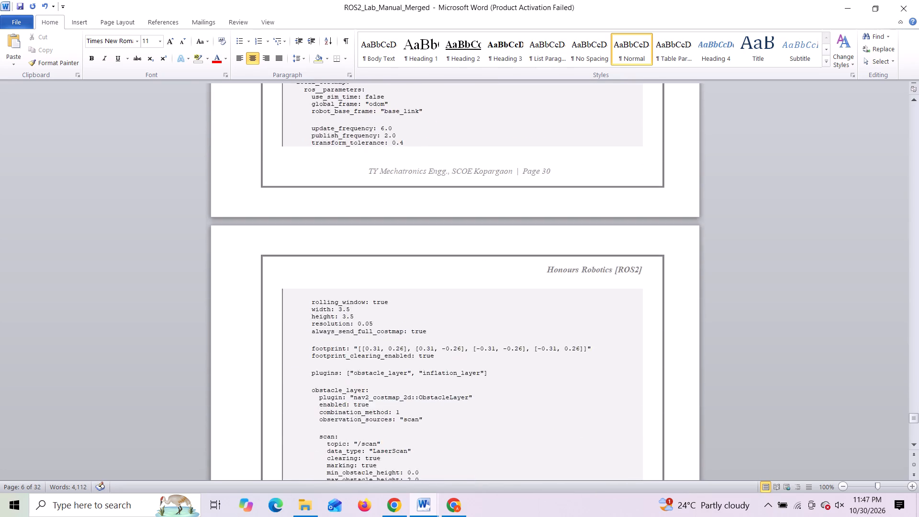
pyautogui.scroll(-20, 283, 415)
pyautogui.scroll(-8, 283, 415)
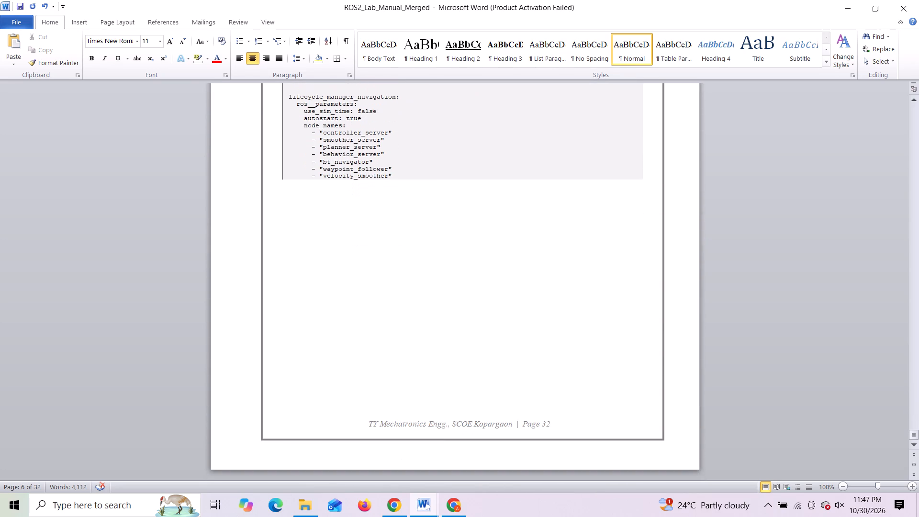
# Save a copy of the manual as a Word document in Downloads, adding an underscore, the student's name and _(77) to the file name.
pyautogui.click(17, 20)
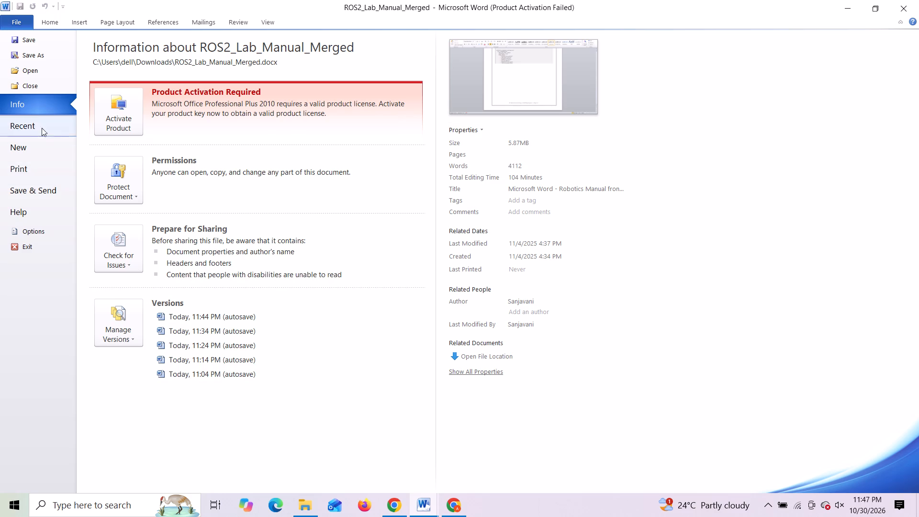
pyautogui.click(36, 59)
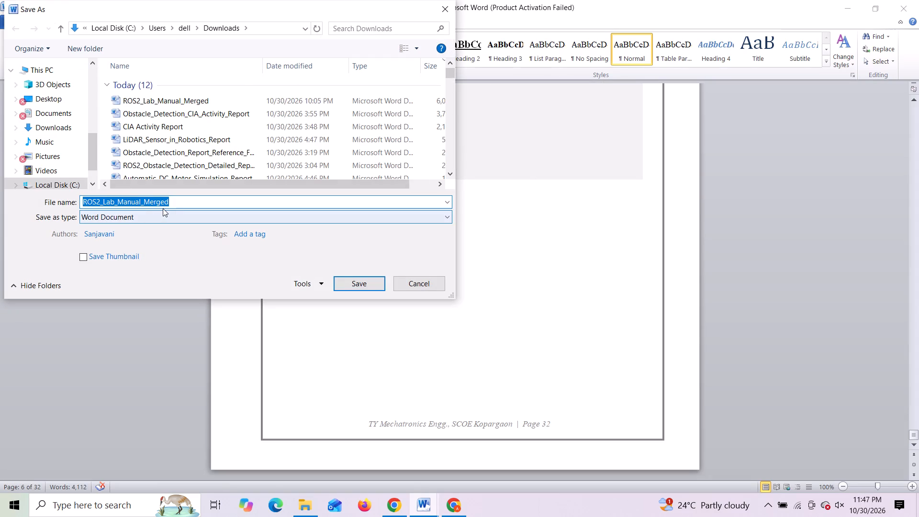
pyautogui.click(173, 205)
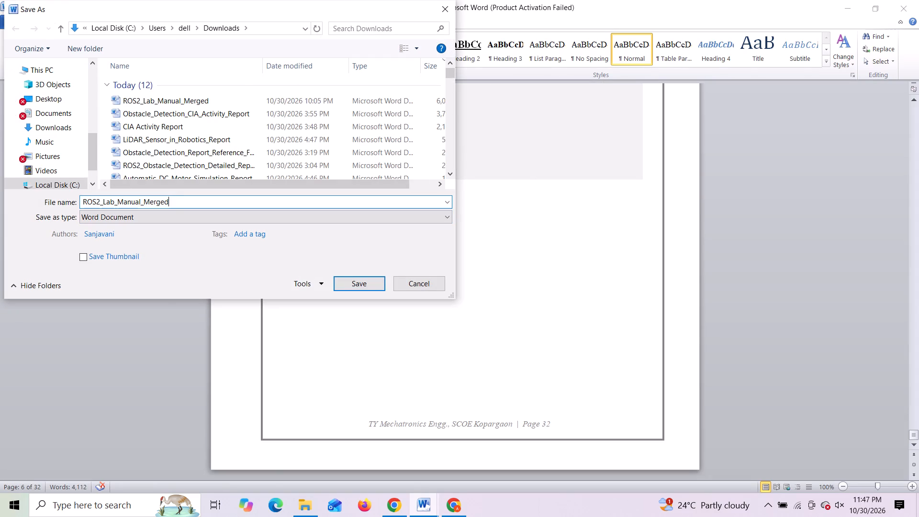
pyautogui.hotkey('shift', '_')
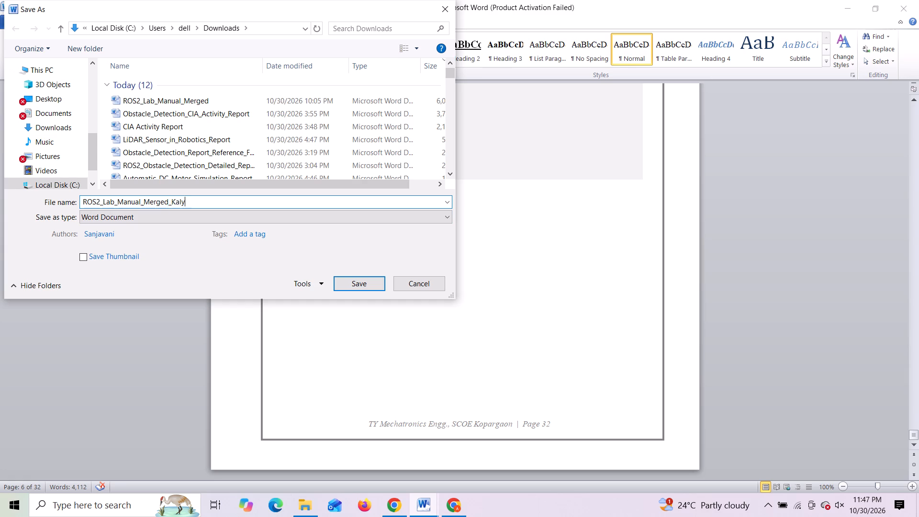
pyautogui.hotkey('shift', '_')
pyautogui.write('_(')
pyautogui.write('77)')
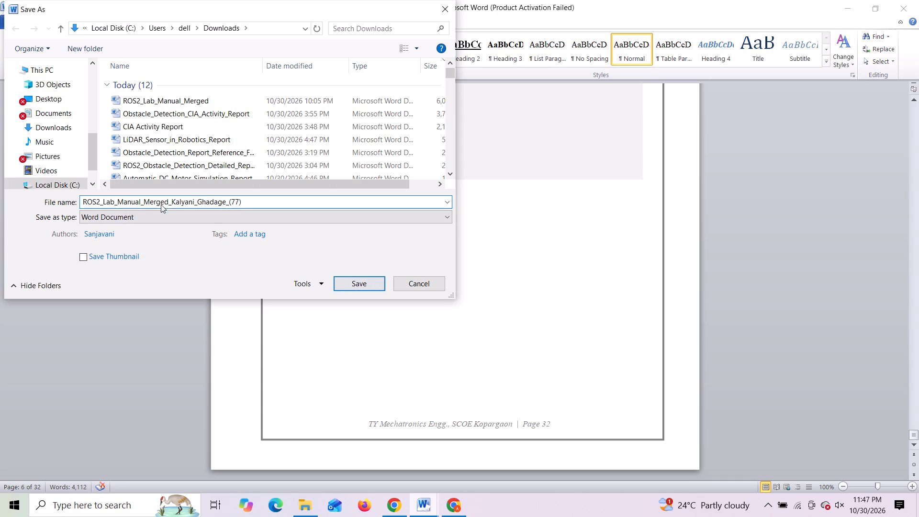
pyautogui.click(69, 128)
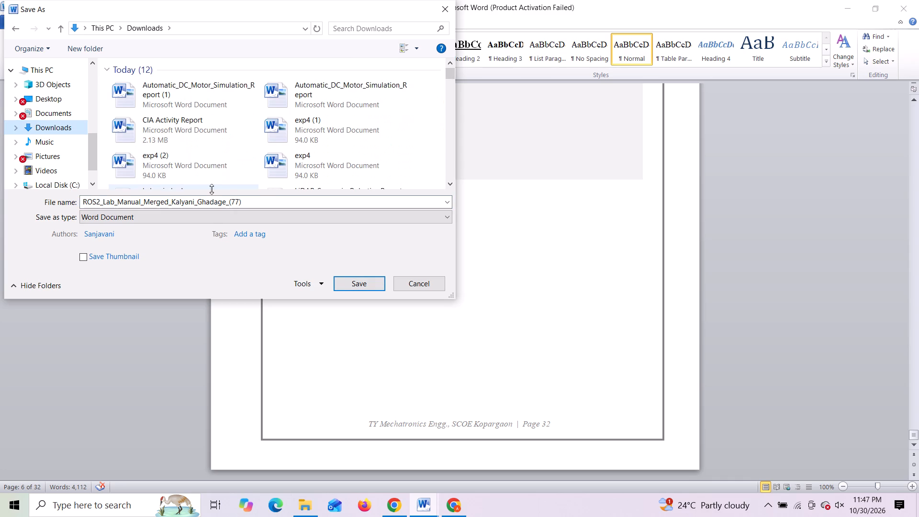
# Complete saving the renamed copy of the manual as a Word document in Downloads.
pyautogui.click(360, 282)
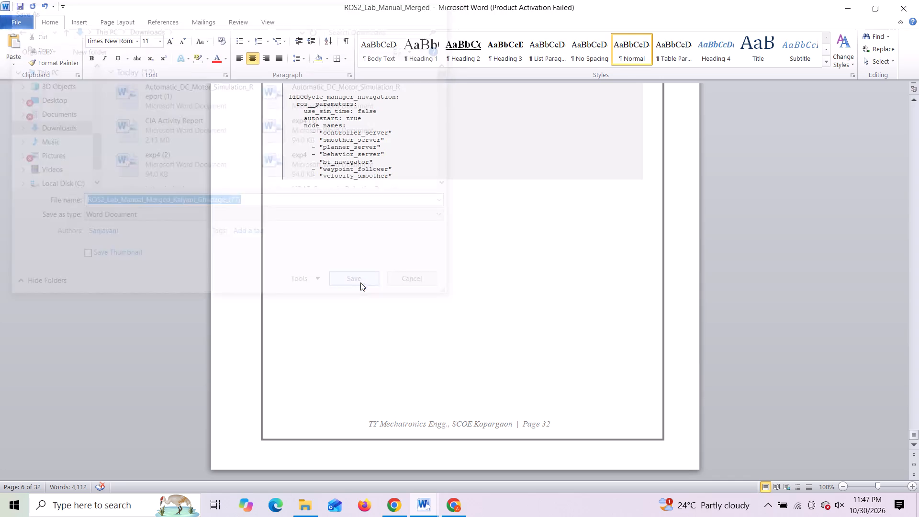
# Save the manual as a PDF in Downloads, keeping the same file name as the renamed Word copy.
pyautogui.click(16, 26)
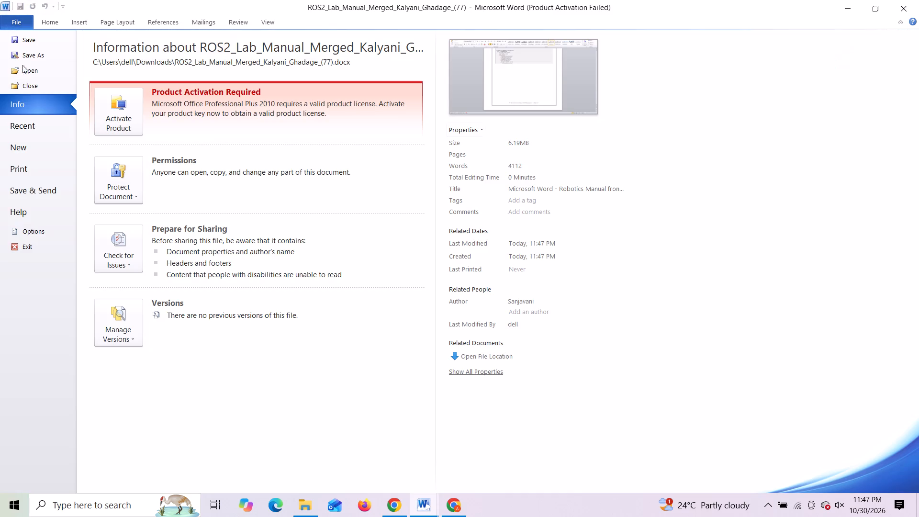
pyautogui.click(24, 59)
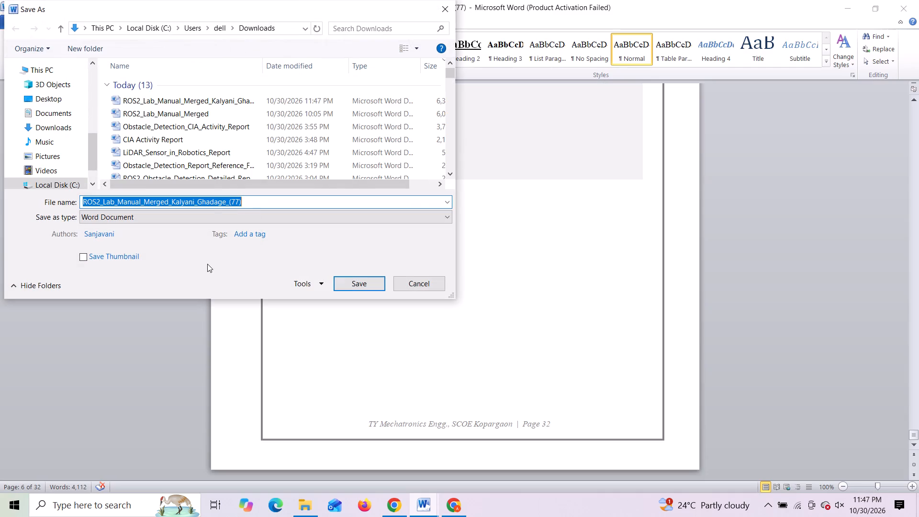
pyautogui.click(193, 219)
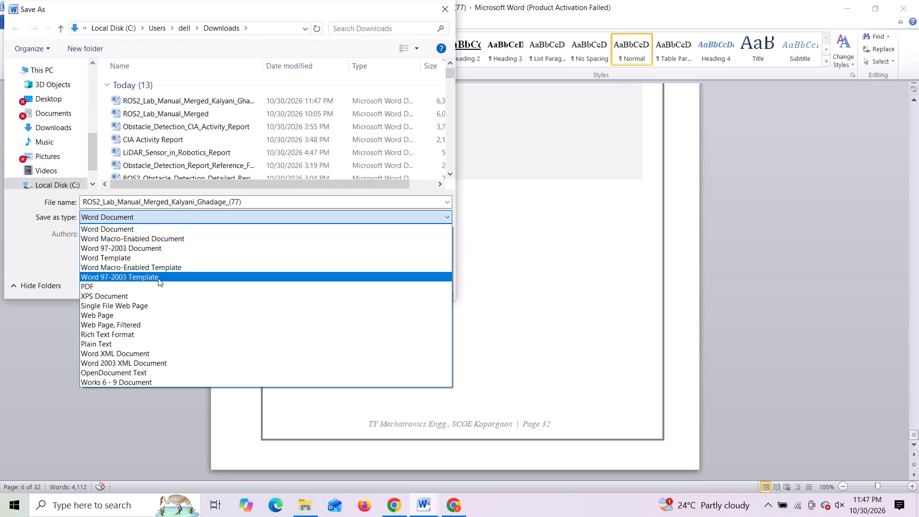
pyautogui.click(158, 290)
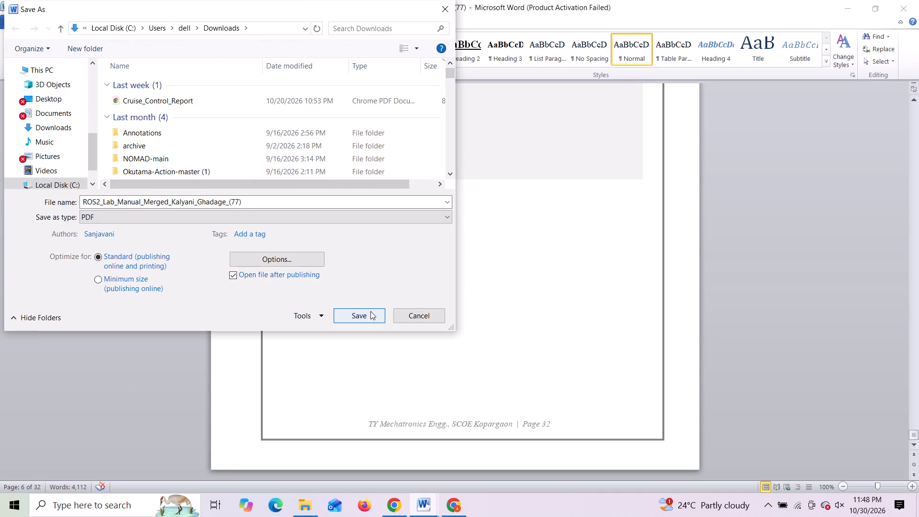
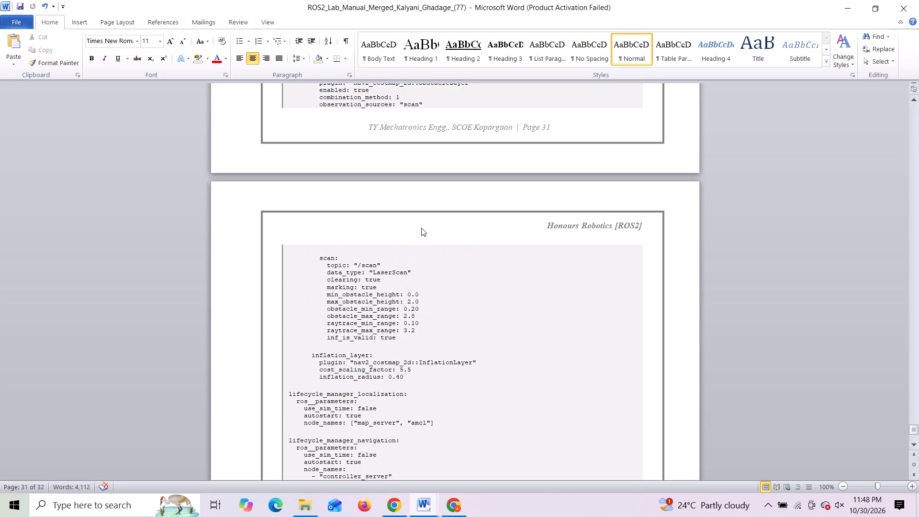
# Examine the saved manual's layout from the last page of the appendix code back to the Experiment No. 6 RViz figures.
pyautogui.scroll(-2, 421, 228)
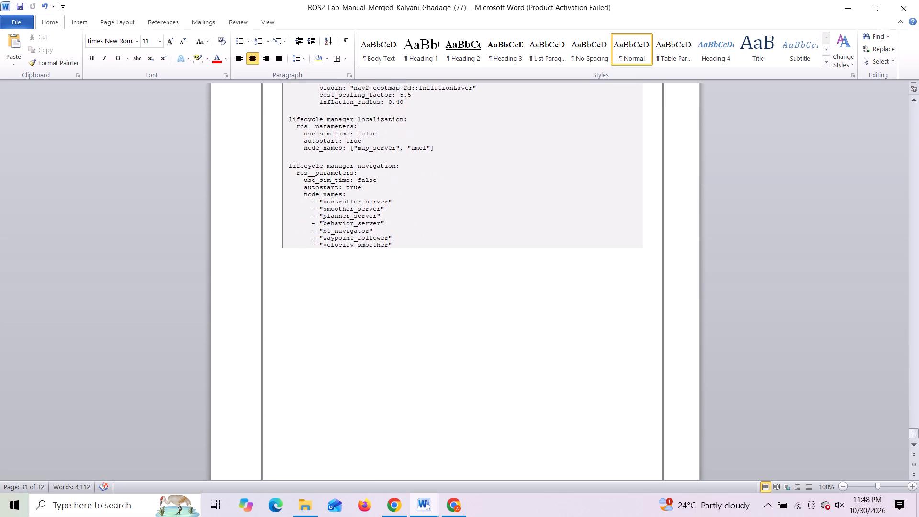
pyautogui.scroll(-2, 421, 228)
pyautogui.scroll(10, 421, 228)
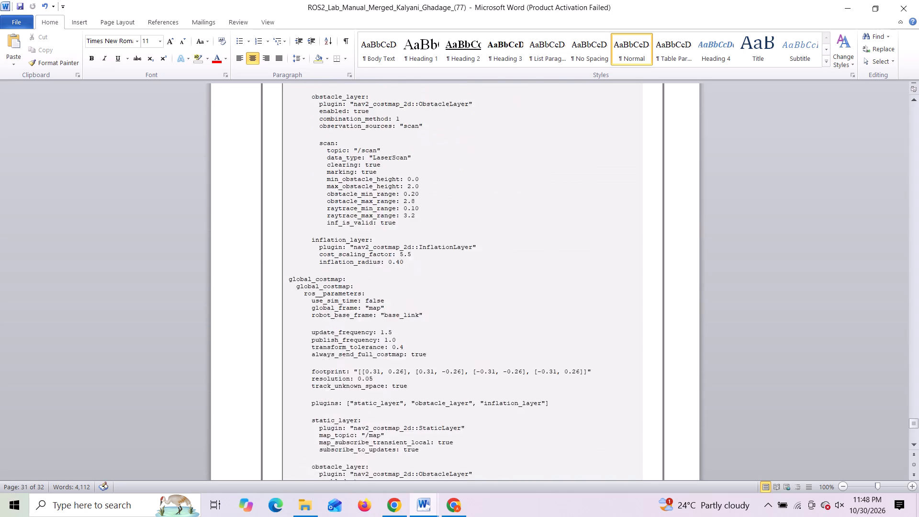
pyautogui.scroll(11, 421, 228)
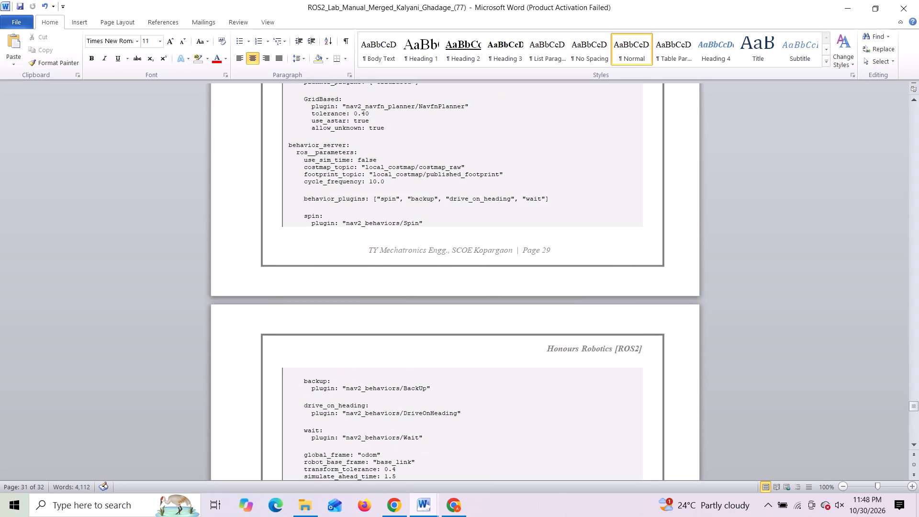
pyautogui.scroll(20, 421, 228)
pyautogui.scroll(3, 421, 228)
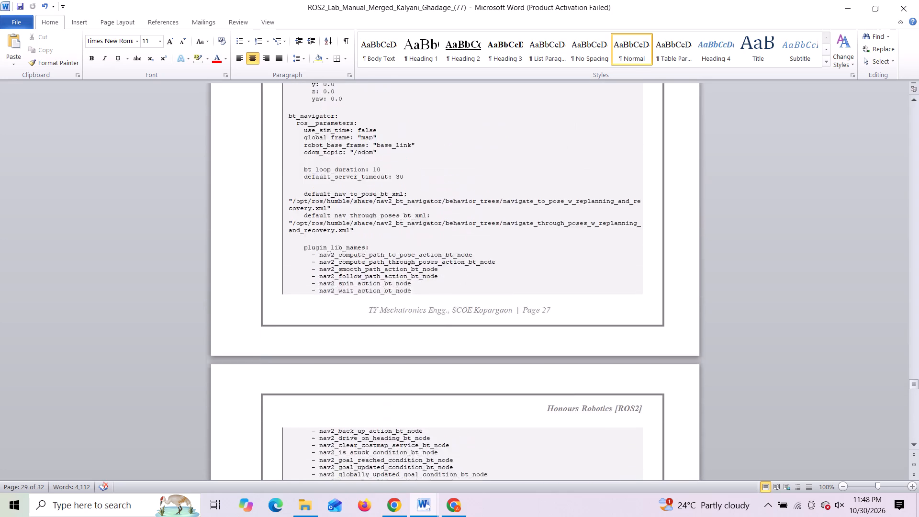
pyautogui.scroll(20, 421, 228)
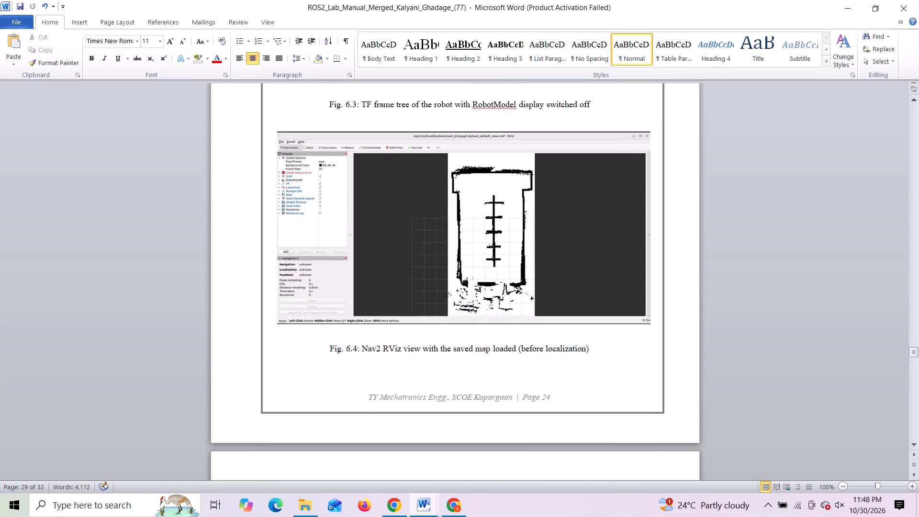
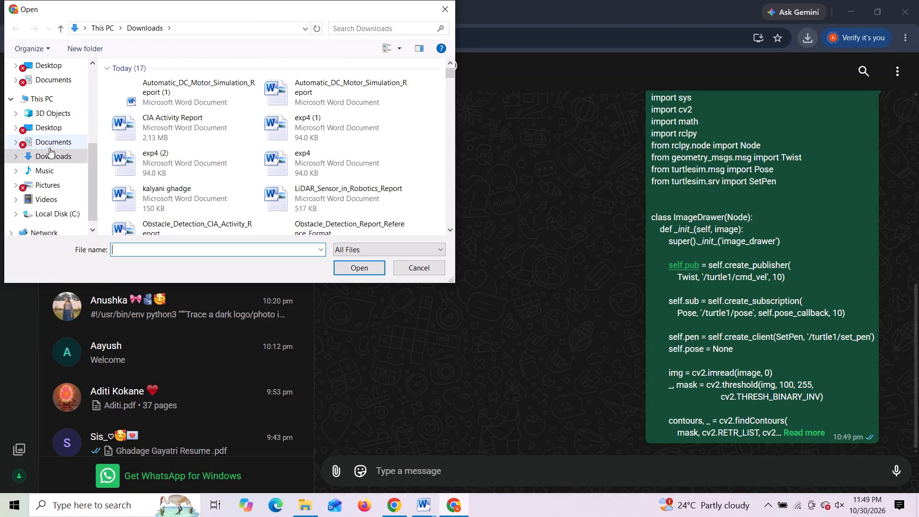
# Look through the Documents, Desktop and Downloads folders for the saved lab manual file to attach to the WhatsApp chat.
pyautogui.click(52, 136)
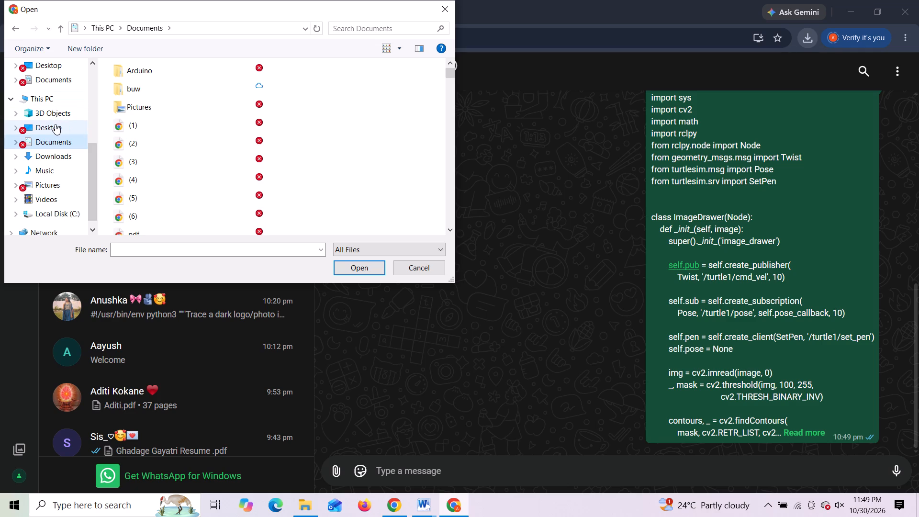
pyautogui.click(55, 124)
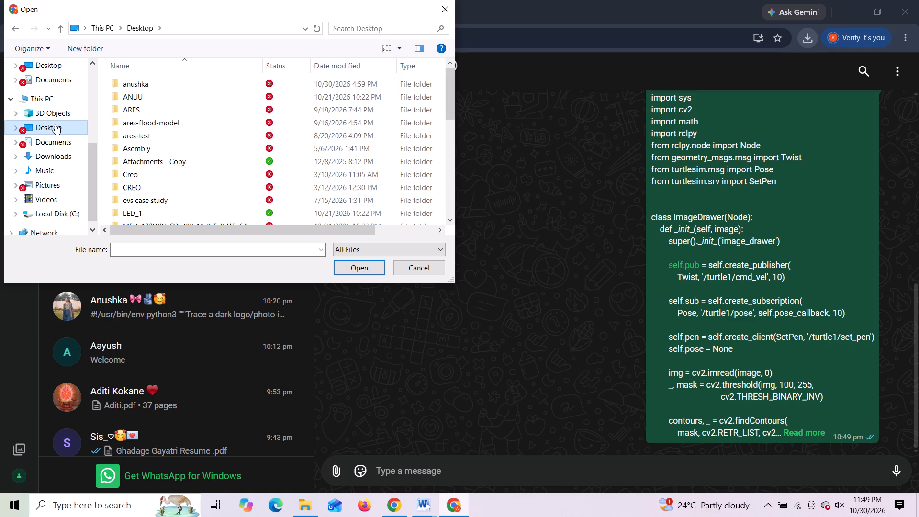
pyautogui.click(47, 140)
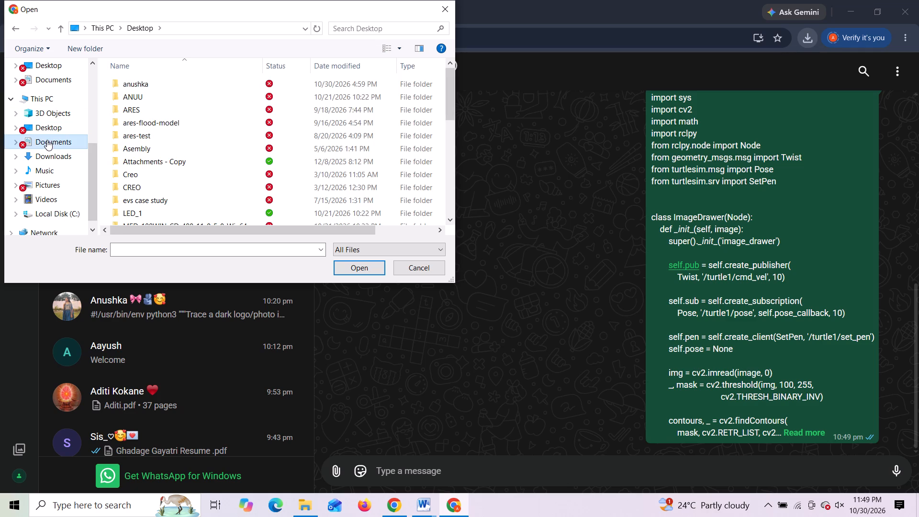
pyautogui.scroll(-2, 152, 182)
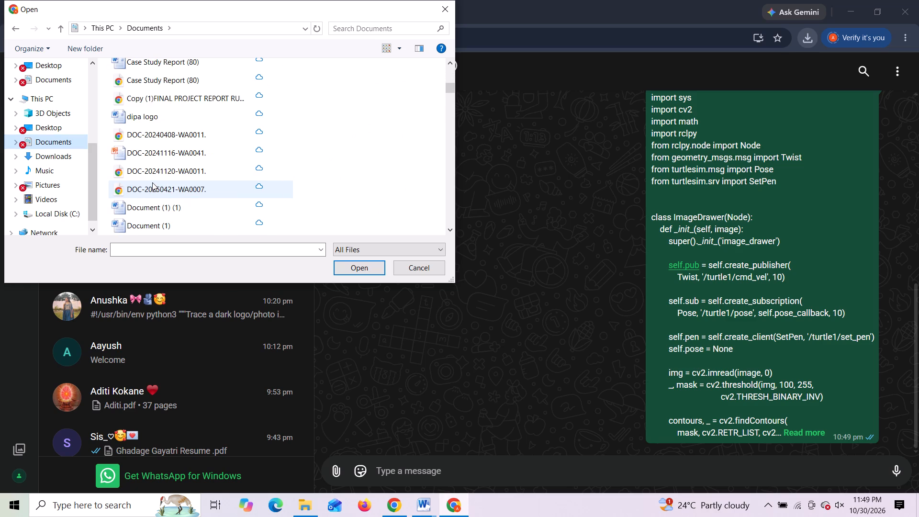
pyautogui.scroll(-4, 152, 182)
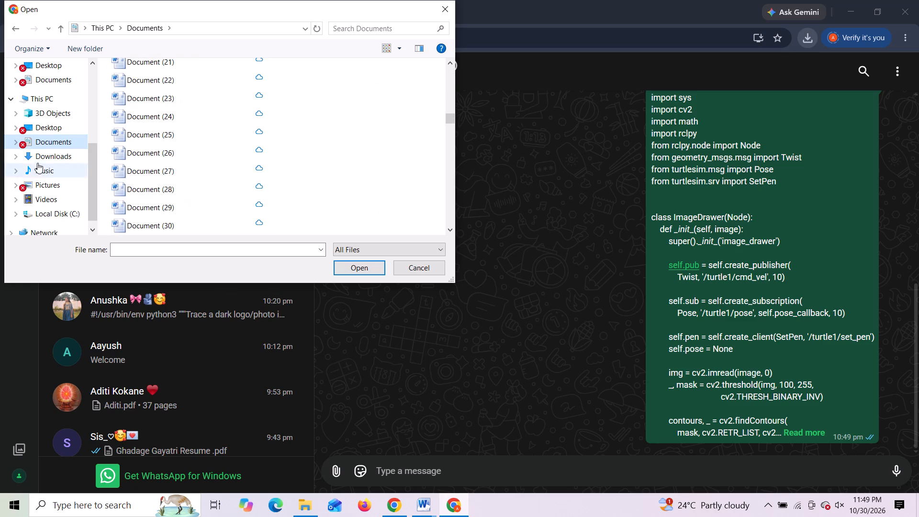
pyautogui.click(27, 153)
pyautogui.scroll(-1, 184, 152)
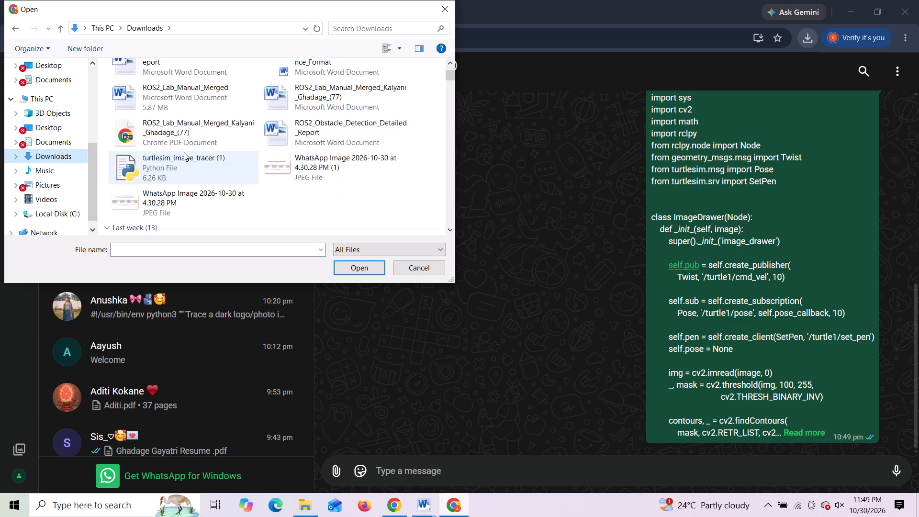
pyautogui.scroll(-1, 184, 152)
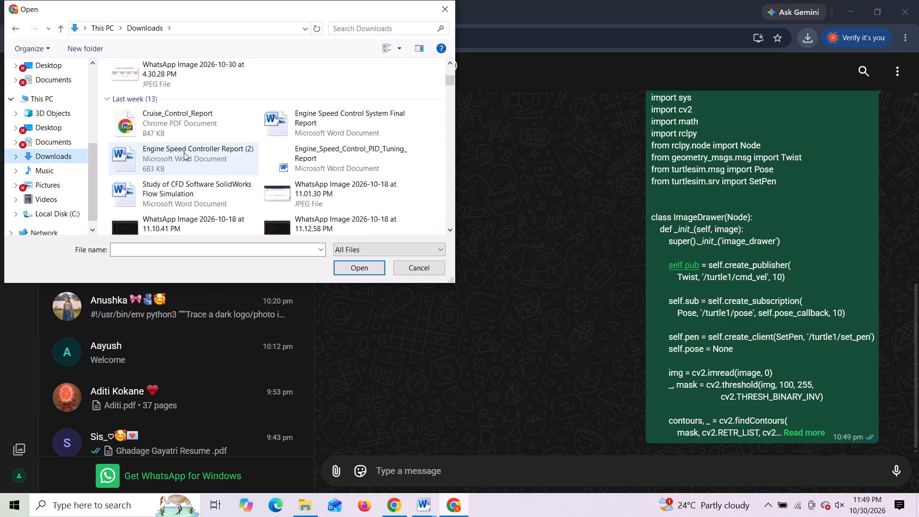
pyautogui.scroll(-1, 184, 152)
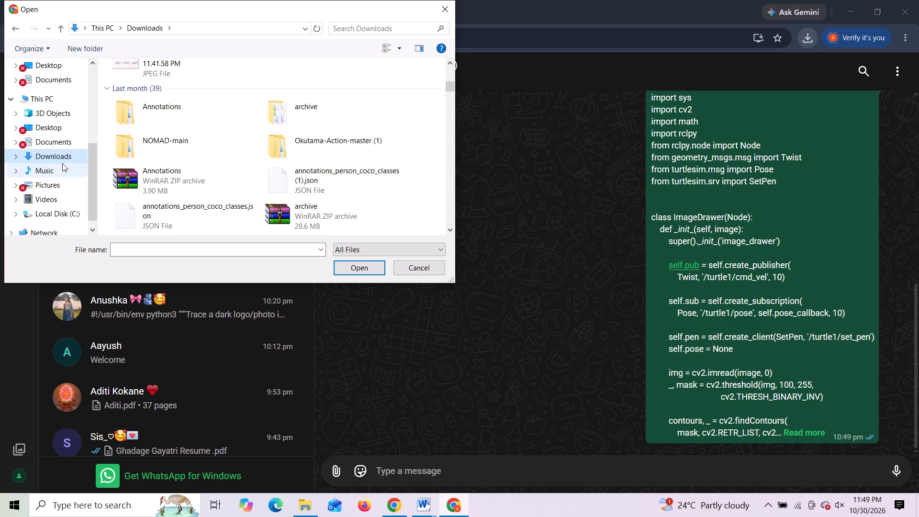
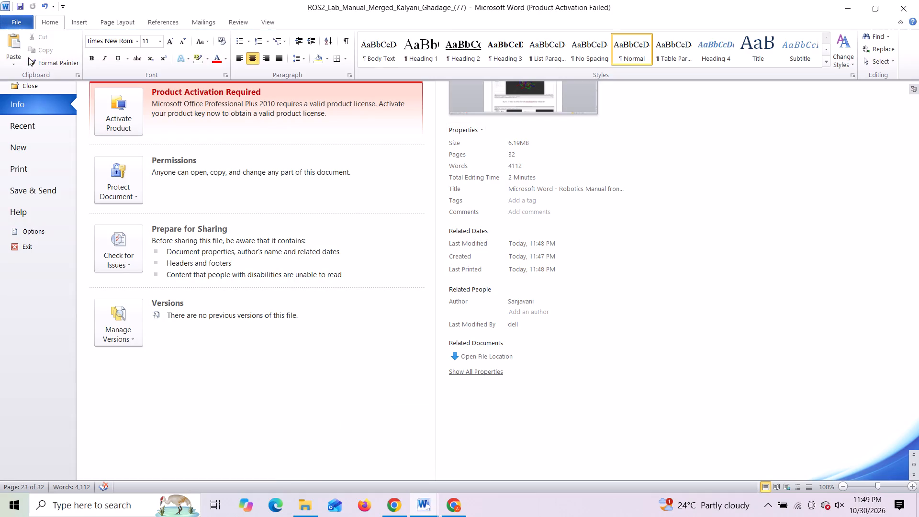
# Save the manual as a PDF in Downloads under the same file name, replacing the existing PDF.
pyautogui.click(178, 216)
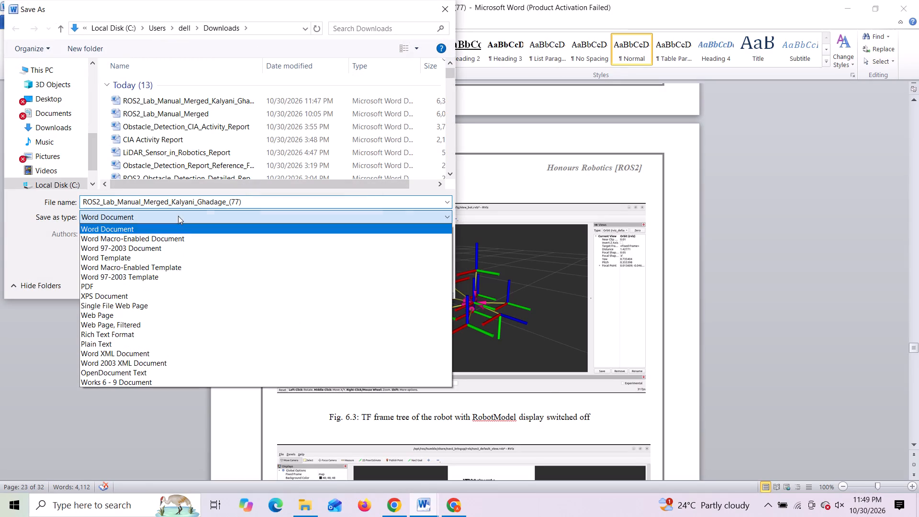
pyautogui.click(117, 288)
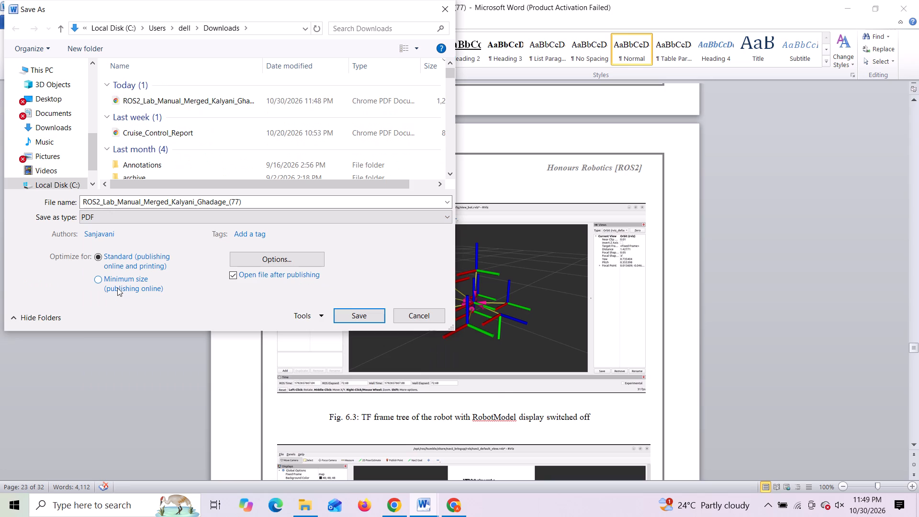
pyautogui.click(47, 122)
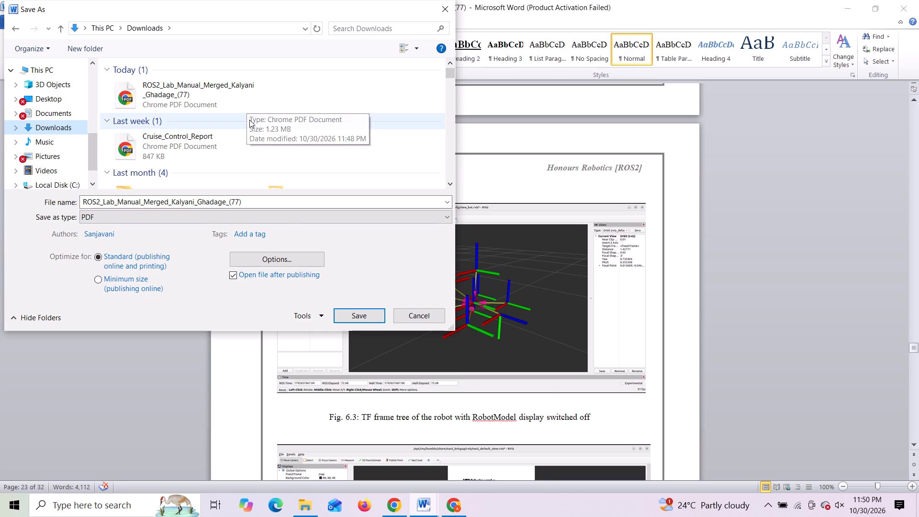
pyautogui.click(342, 317)
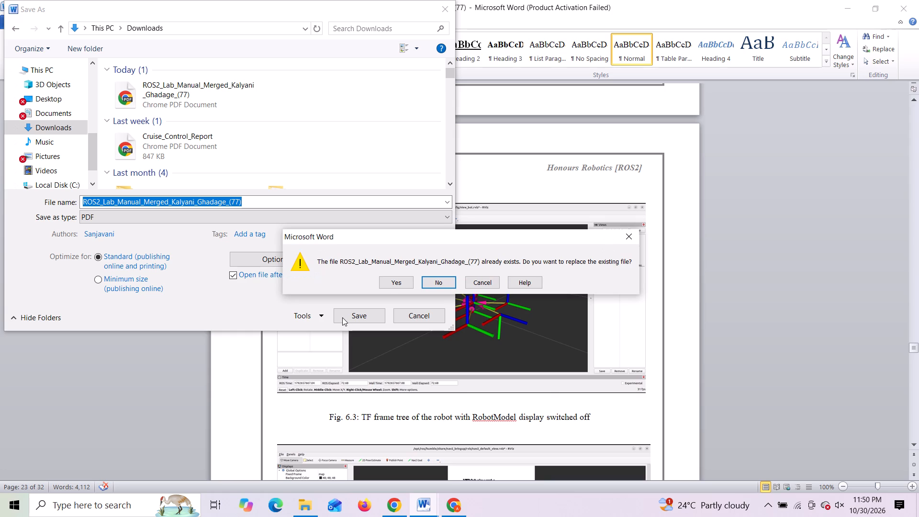
pyautogui.click(392, 282)
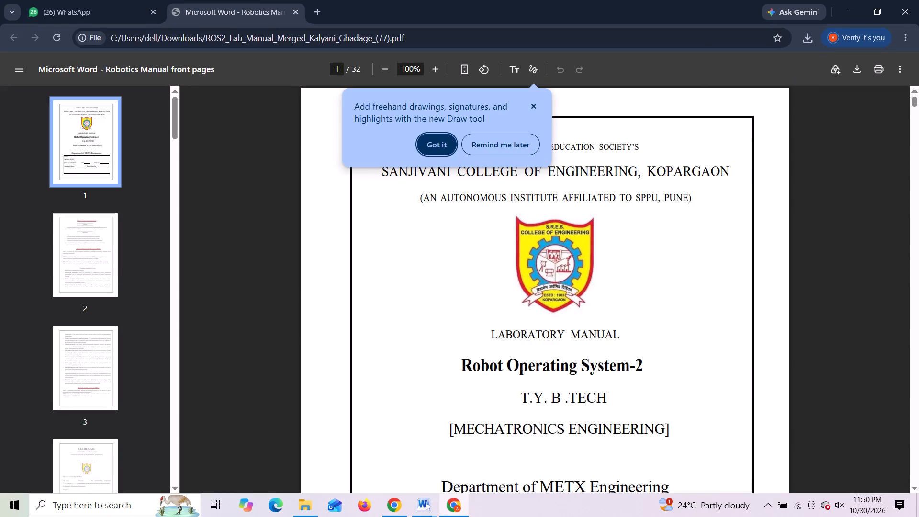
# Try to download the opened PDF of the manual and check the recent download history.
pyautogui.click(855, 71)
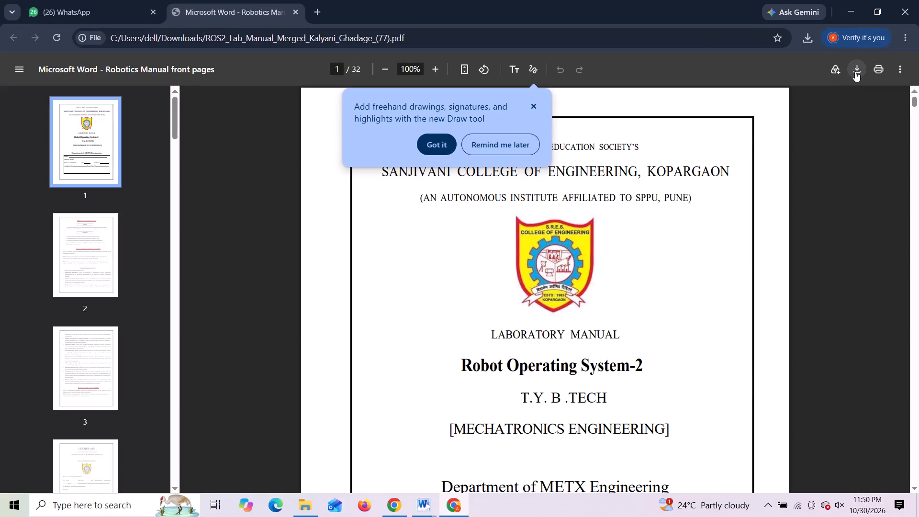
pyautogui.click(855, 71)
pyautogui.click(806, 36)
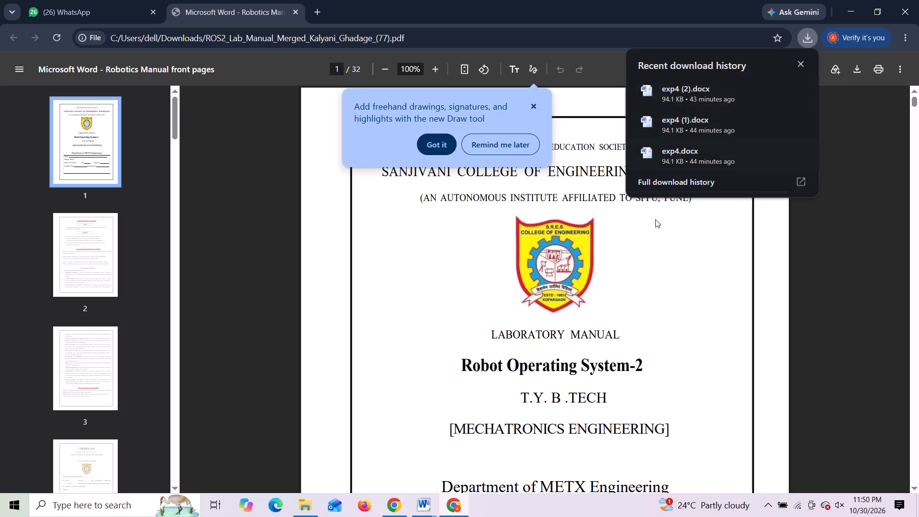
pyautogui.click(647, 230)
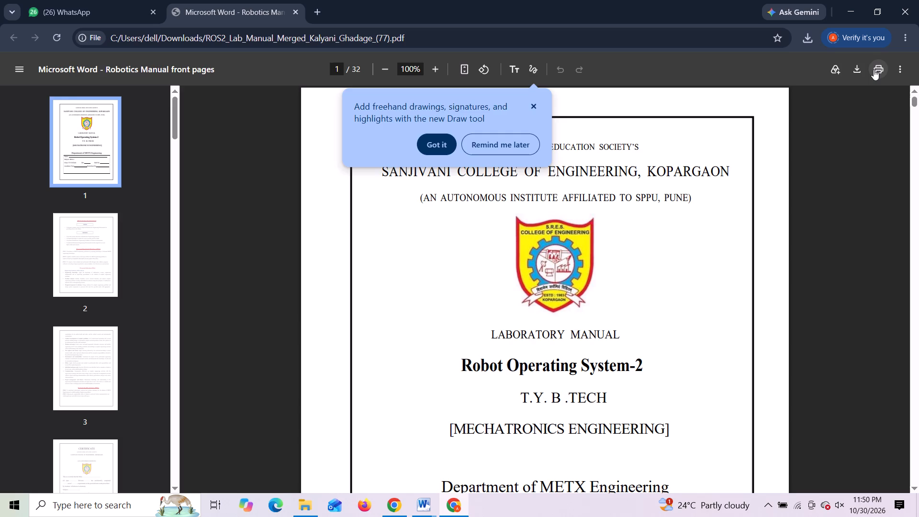
# Print the opened manual with Microsoft Print to PDF and save it in Downloads, adding _Print to the existing PDF's file name.
pyautogui.click(874, 69)
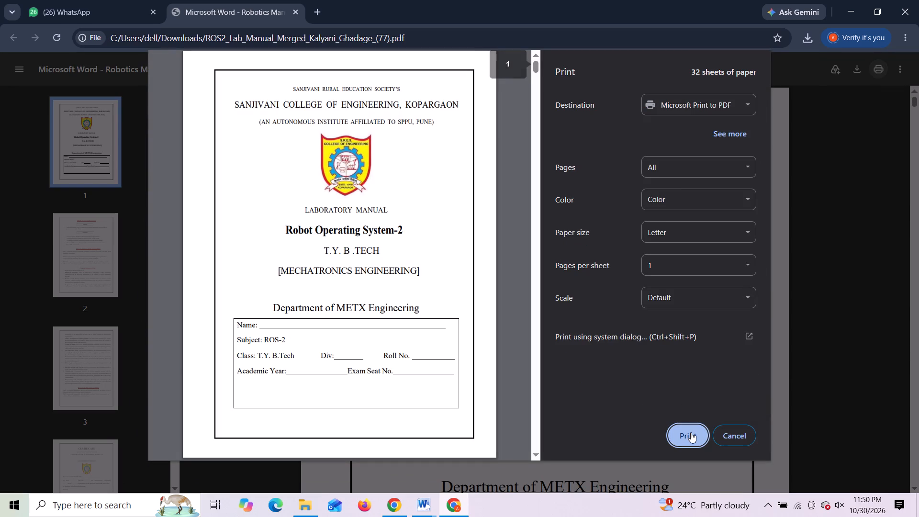
pyautogui.click(691, 432)
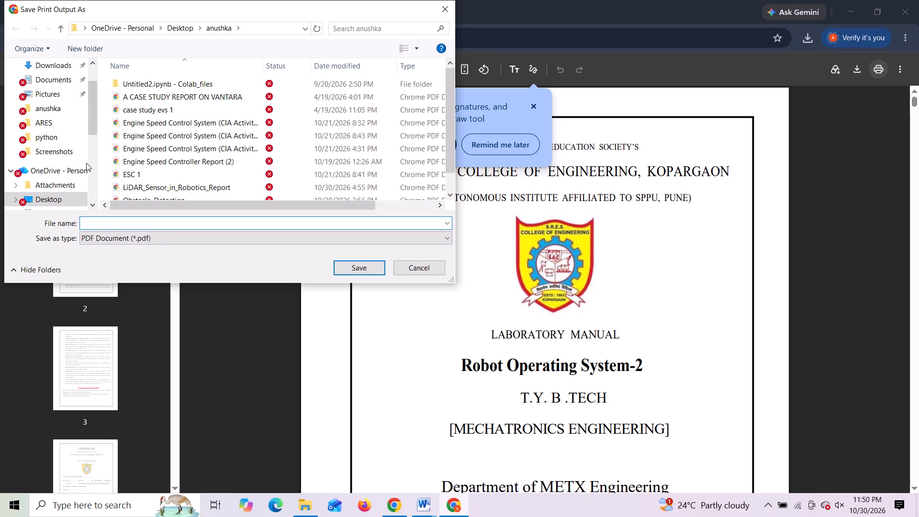
pyautogui.click(54, 63)
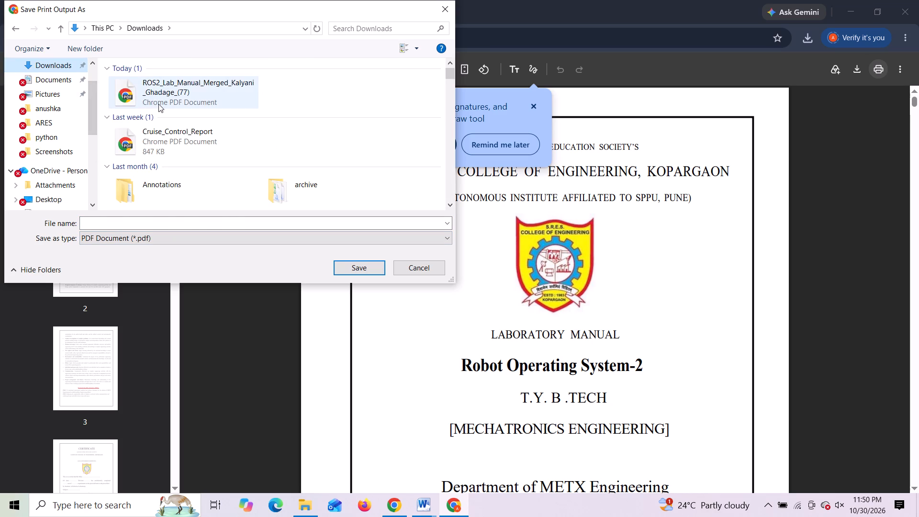
pyautogui.click(158, 104)
pyautogui.click(247, 222)
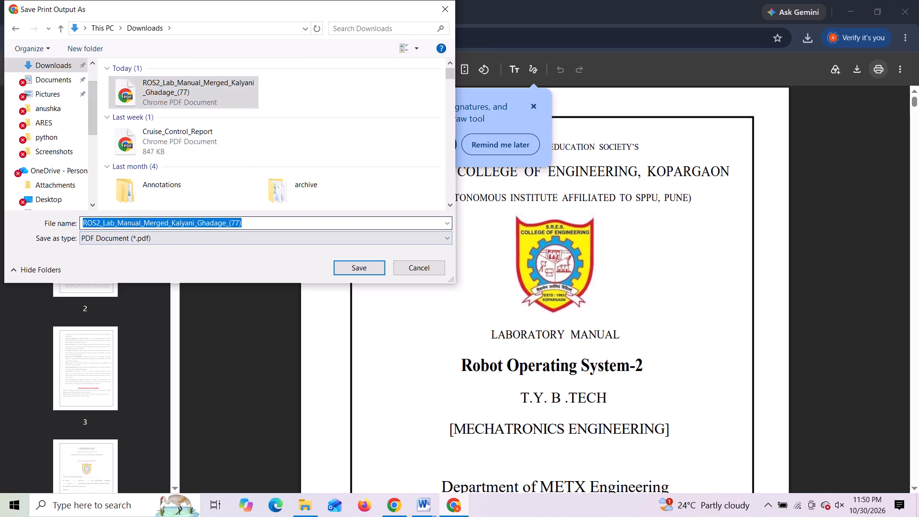
pyautogui.click(247, 222)
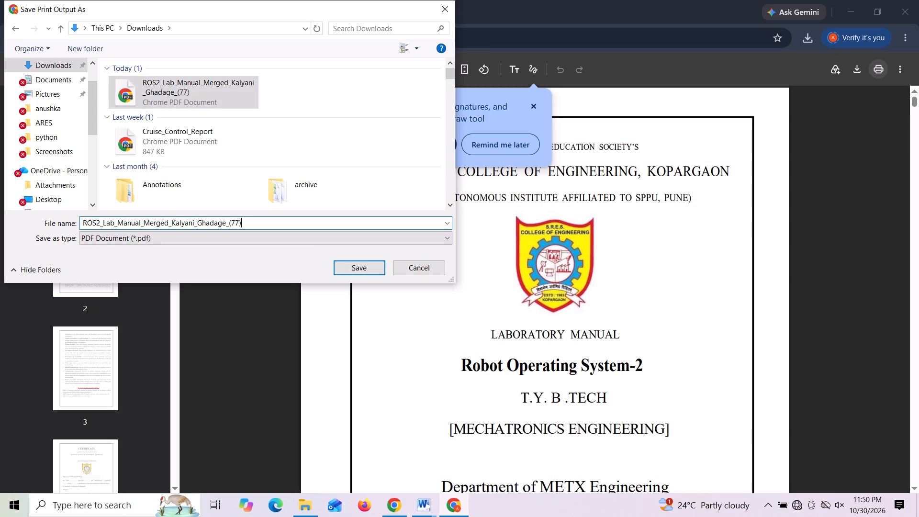
pyautogui.hotkey('ctrl', '-')
pyautogui.hotkey('shift', '_')
pyautogui.write('or')
pyautogui.press('i')
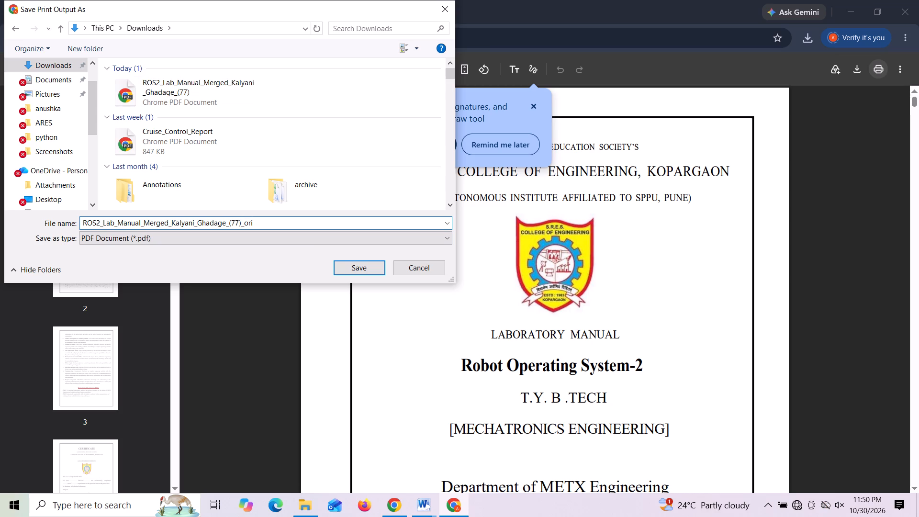
pyautogui.press('BackSpace')
pyautogui.press('BackSpace')
pyautogui.press('BackSpace')
pyautogui.write('rin')
pyautogui.press('t')
pyautogui.click(341, 270)
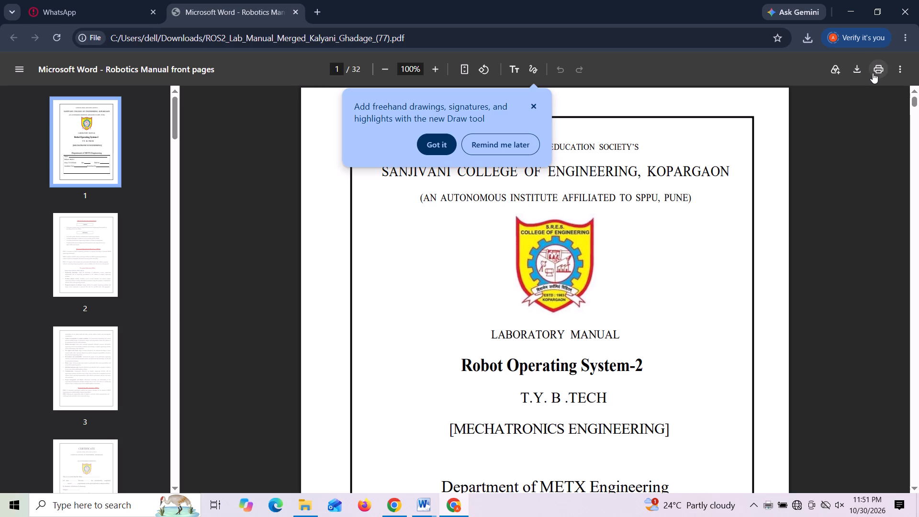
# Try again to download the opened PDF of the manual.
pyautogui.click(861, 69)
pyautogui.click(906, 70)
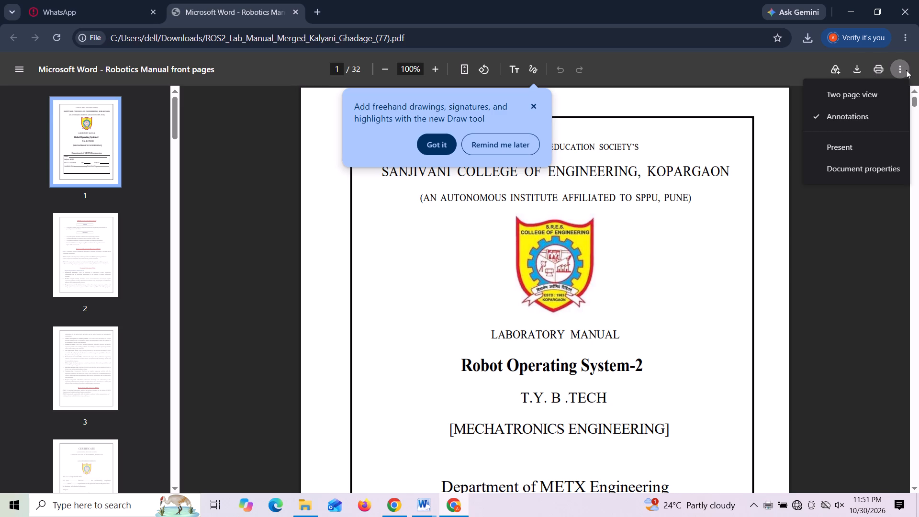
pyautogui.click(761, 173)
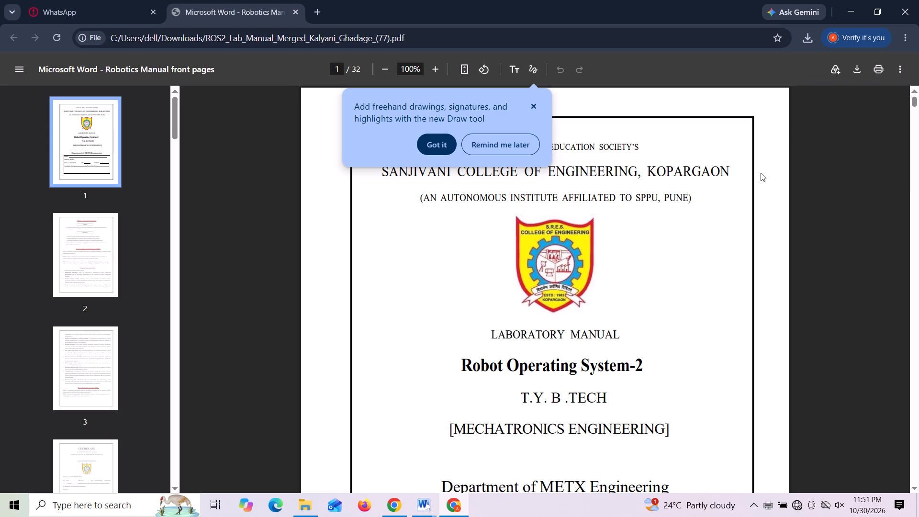
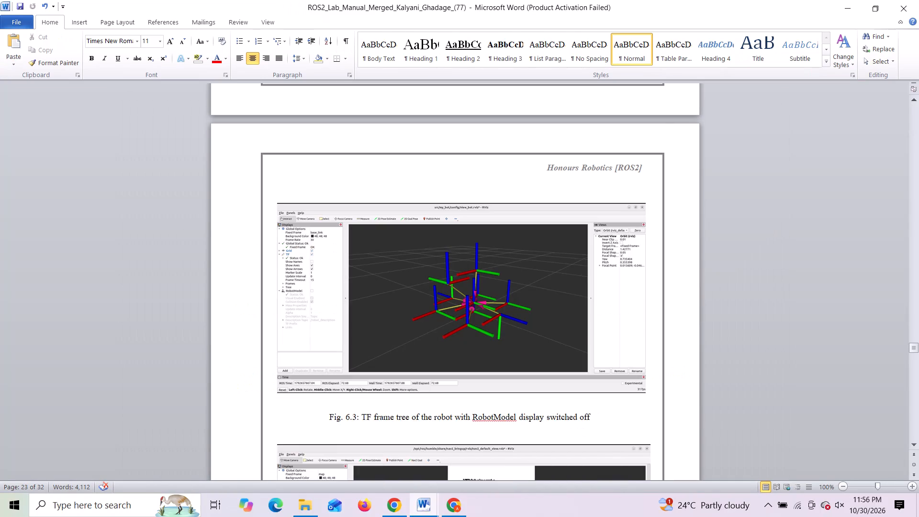
# Review the lab manual's pages in Word, from Experiment No. 6's figures and observations back through the earlier experiments' procedures and code.
pyautogui.scroll(-12, 428, 299)
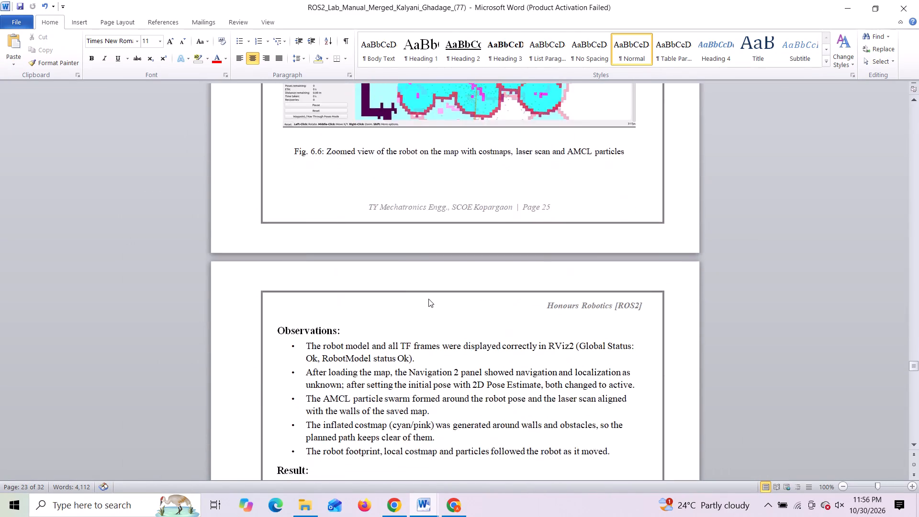
pyautogui.scroll(-6, 428, 299)
pyautogui.scroll(11, 428, 299)
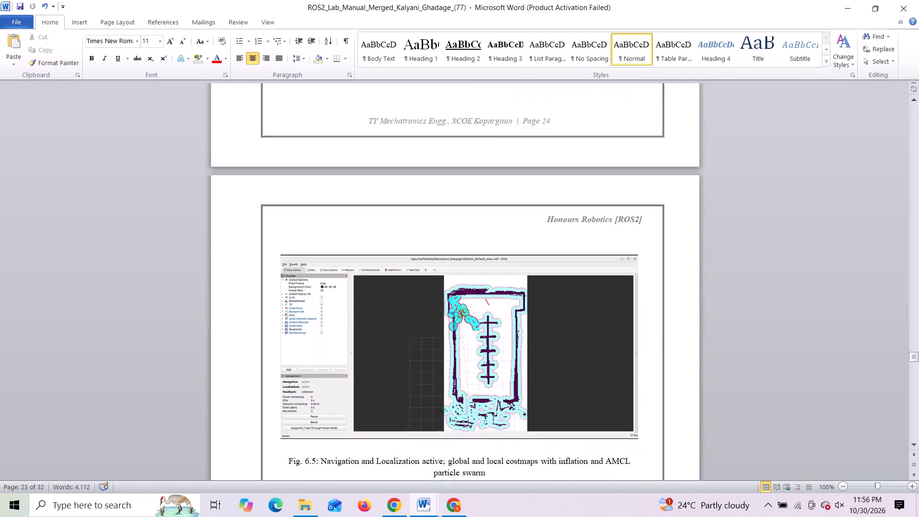
pyautogui.scroll(20, 428, 299)
pyautogui.scroll(3, 428, 299)
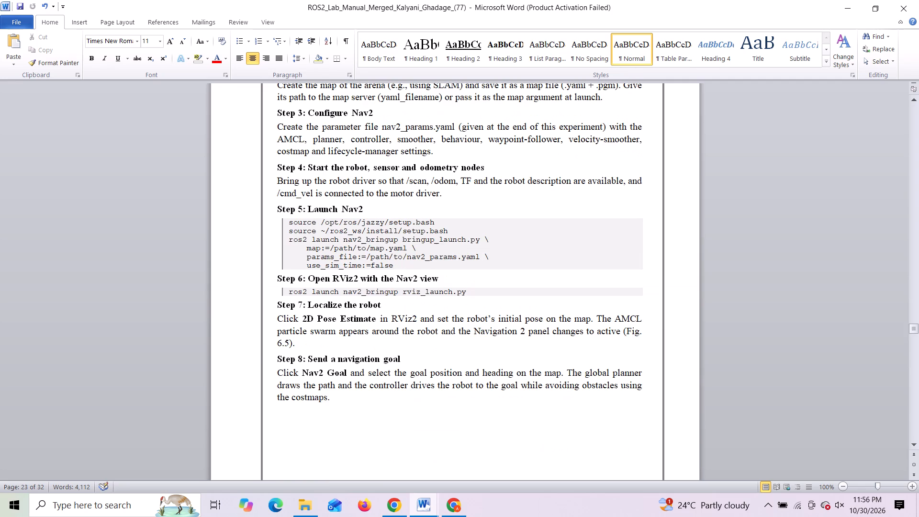
pyautogui.scroll(20, 428, 299)
pyautogui.scroll(3, 428, 299)
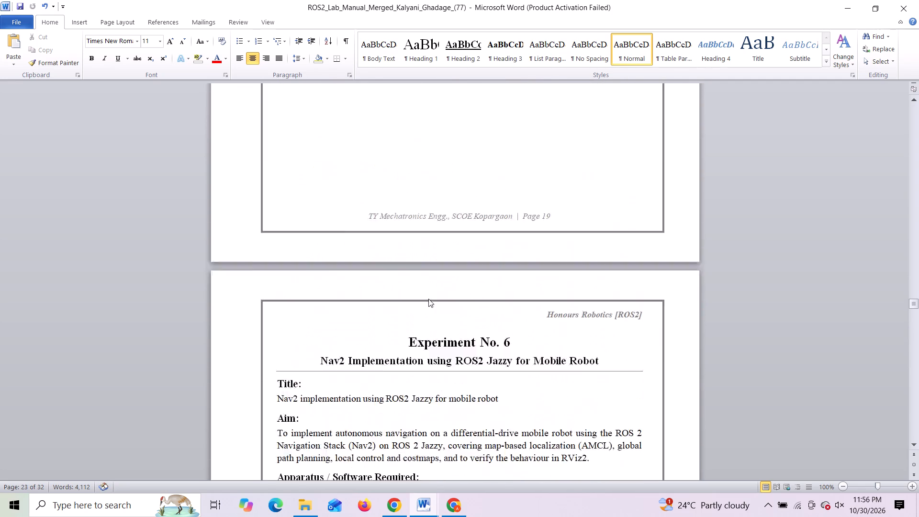
pyautogui.scroll(20, 428, 299)
pyautogui.scroll(3, 428, 299)
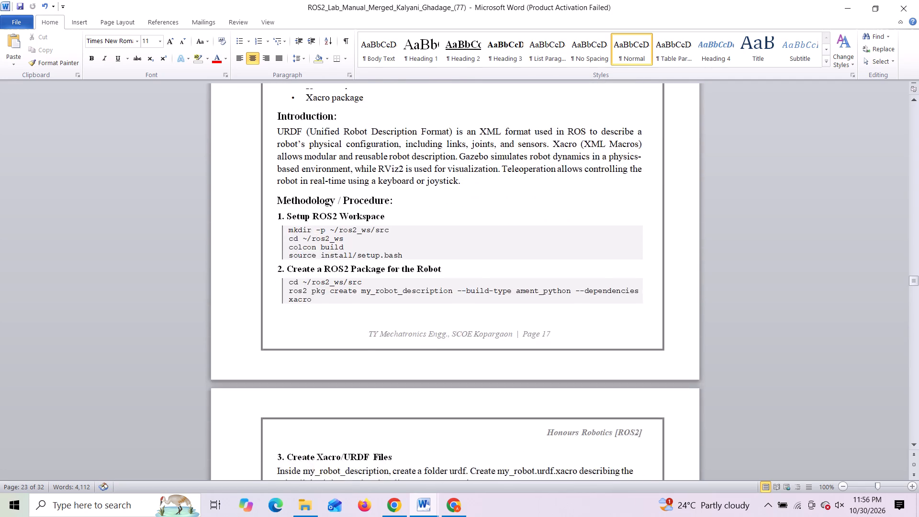
pyautogui.scroll(20, 428, 299)
pyautogui.scroll(2, 428, 299)
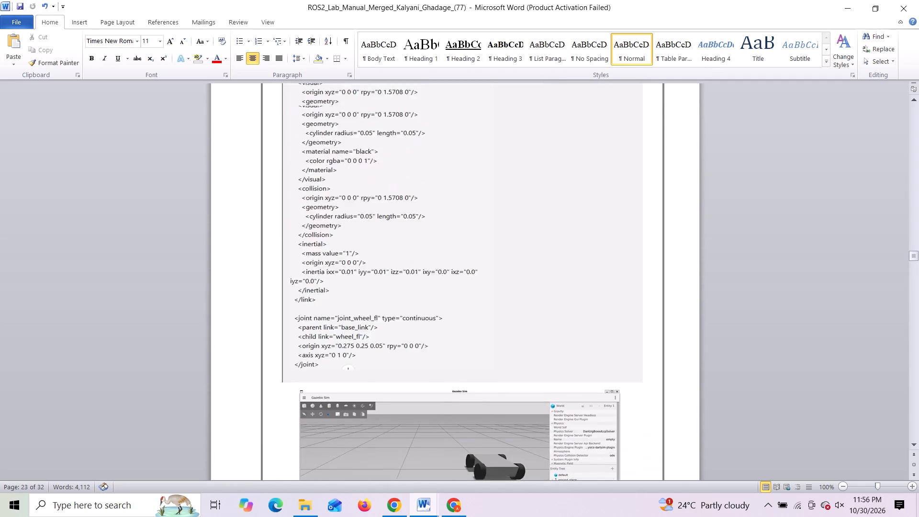
pyautogui.scroll(19, 428, 299)
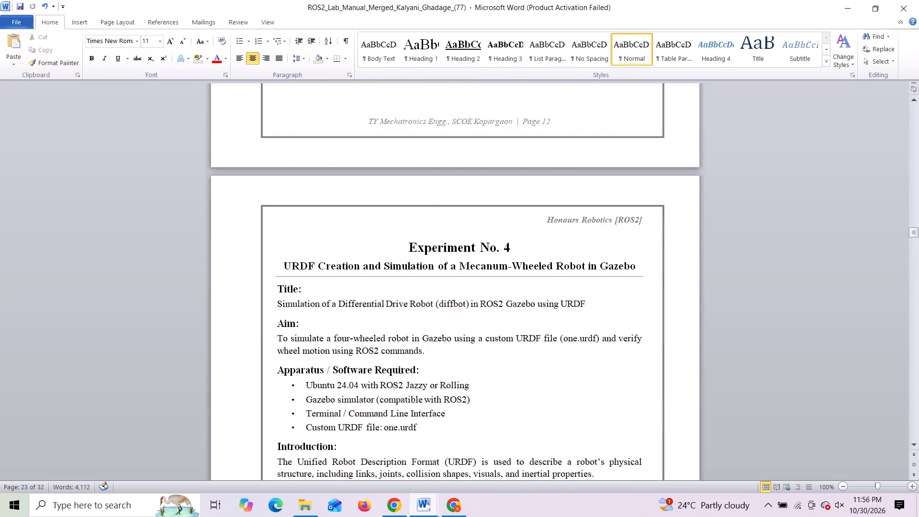
pyautogui.scroll(18, 428, 299)
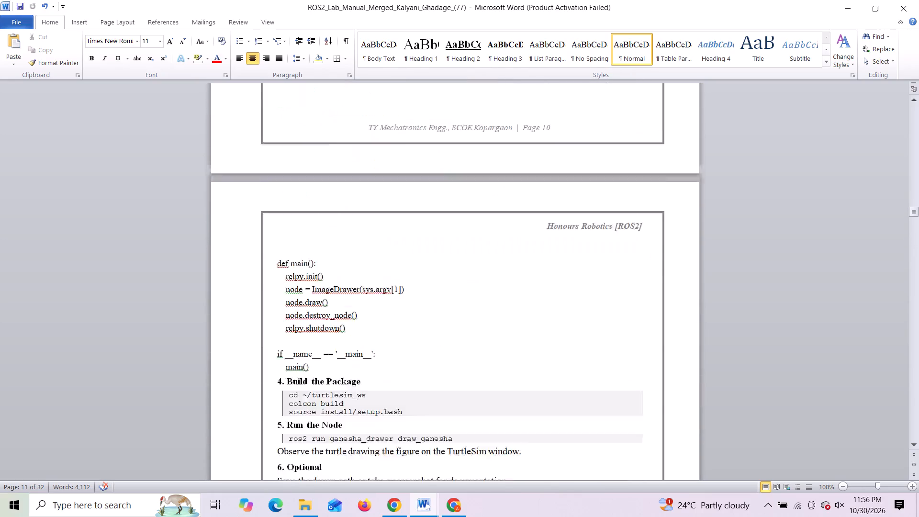
pyautogui.scroll(9, 428, 299)
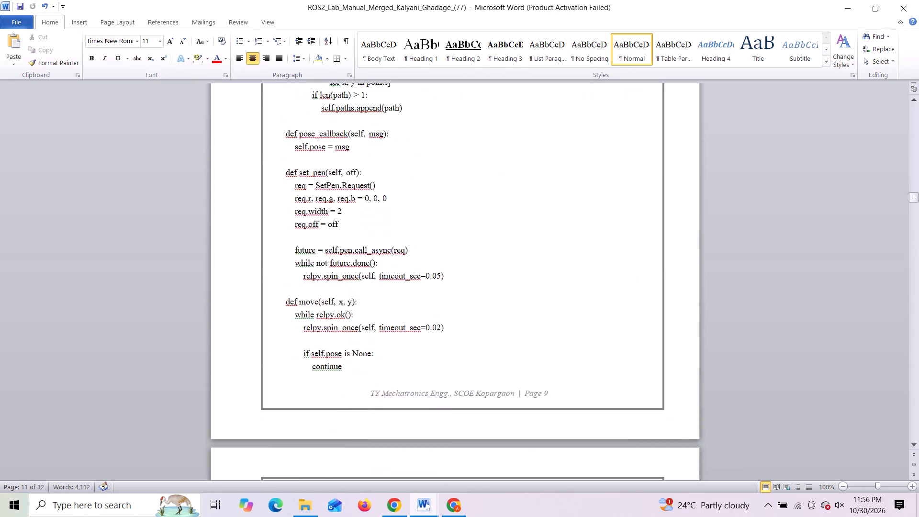
# Delete the old ImageDrawer program under the Code: heading, from import sys to the closing main() line.
pyautogui.scroll(8, 428, 299)
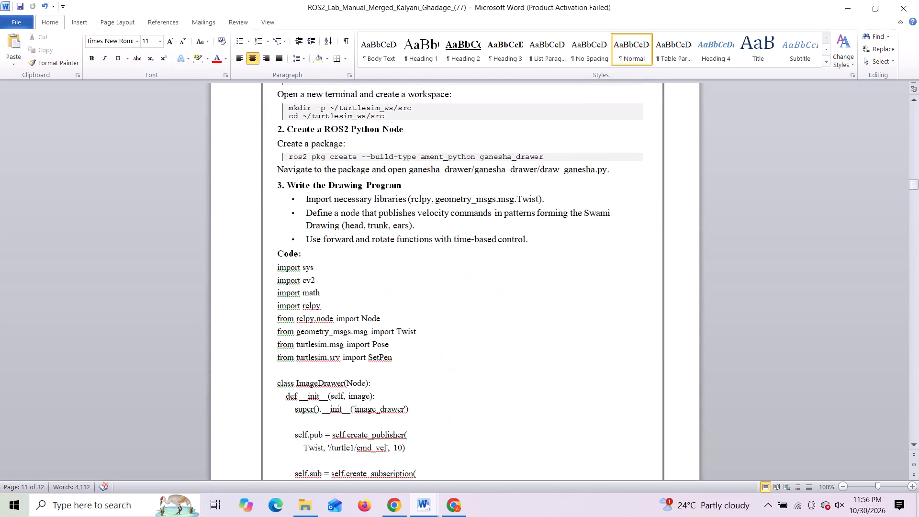
pyautogui.scroll(1, 428, 299)
pyautogui.click(275, 266)
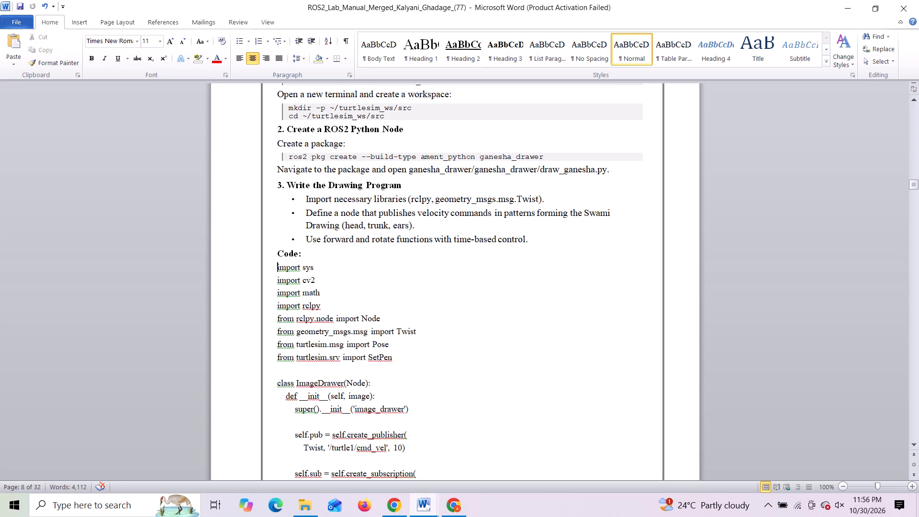
pyautogui.moveTo(275, 266); pyautogui.dragTo(342, 439)
pyautogui.scroll(1, 342, 439)
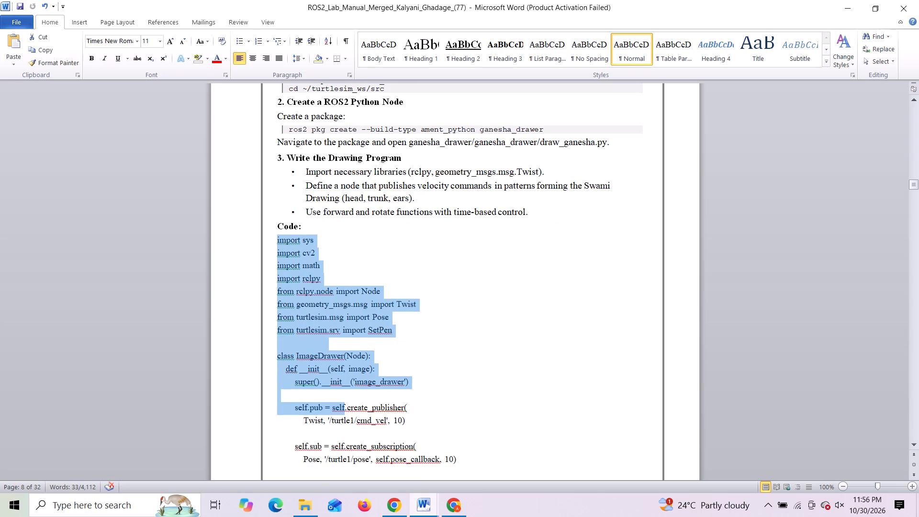
pyautogui.click(276, 238)
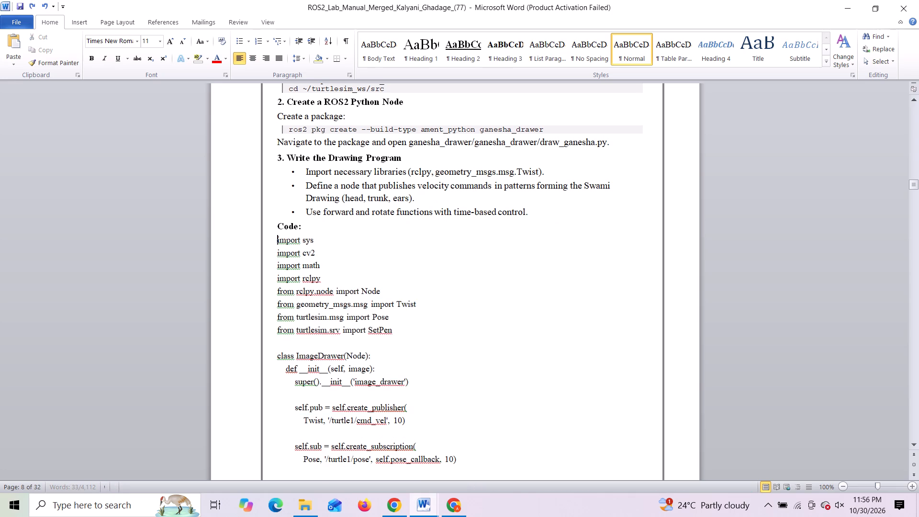
pyautogui.moveTo(276, 238); pyautogui.dragTo(457, 470)
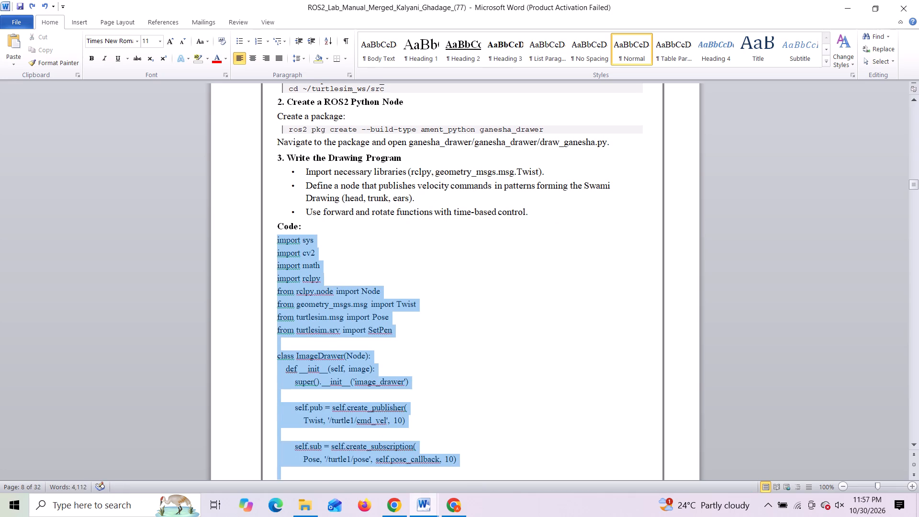
pyautogui.moveTo(457, 470); pyautogui.dragTo(457, 466)
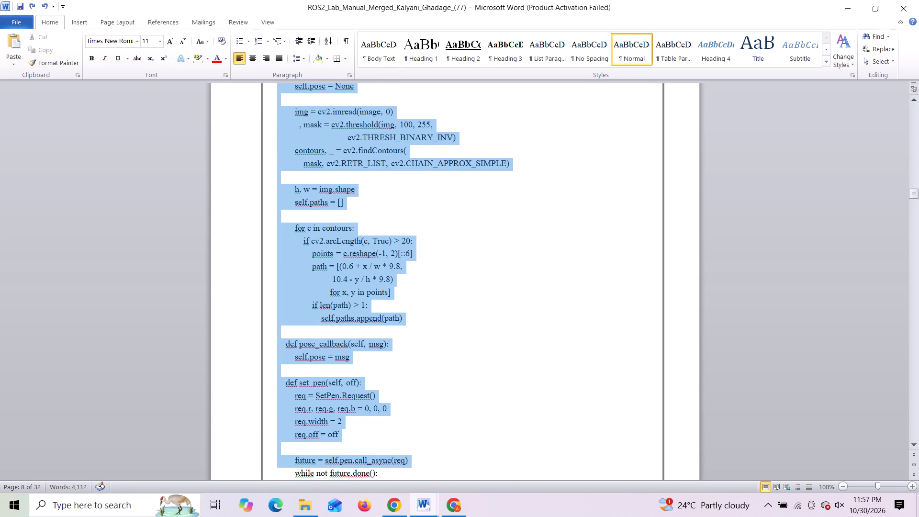
pyautogui.moveTo(457, 466); pyautogui.dragTo(459, 481)
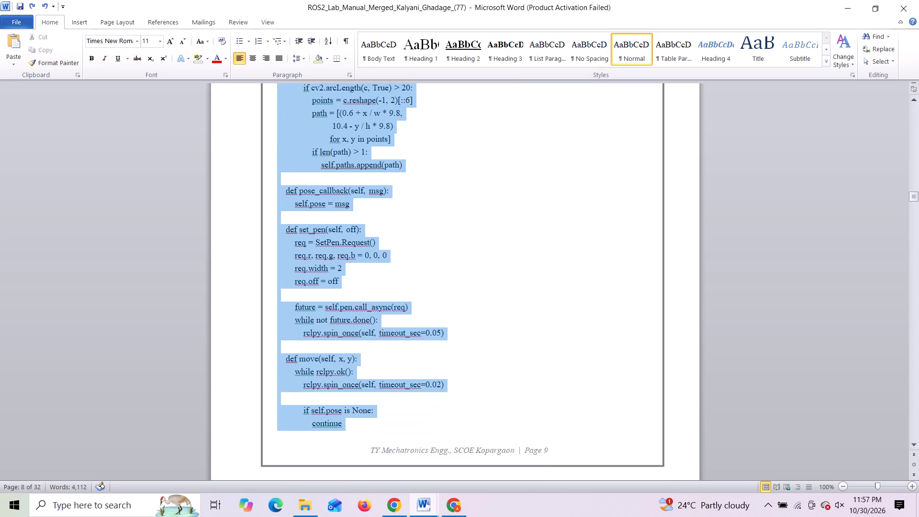
pyautogui.moveTo(459, 481); pyautogui.dragTo(459, 480)
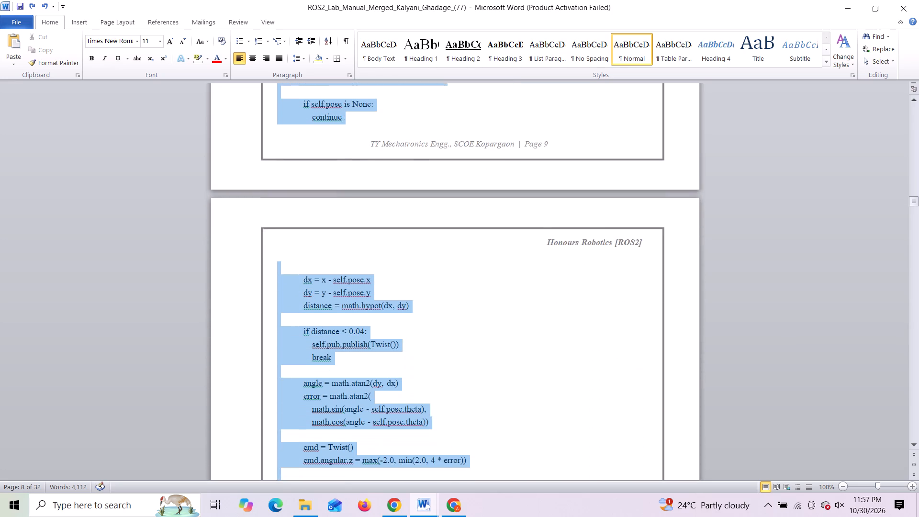
pyautogui.moveTo(459, 480); pyautogui.dragTo(450, 443)
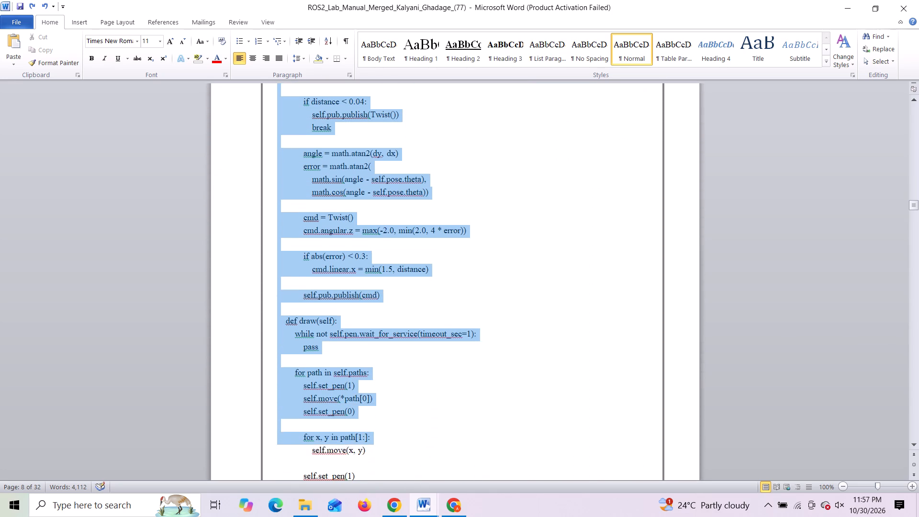
pyautogui.moveTo(450, 443); pyautogui.dragTo(453, 479)
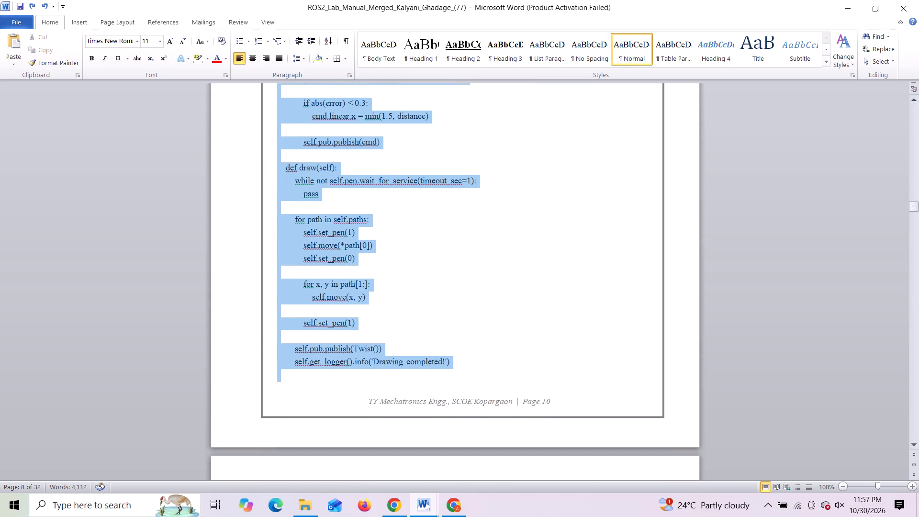
pyautogui.moveTo(453, 479); pyautogui.dragTo(447, 459)
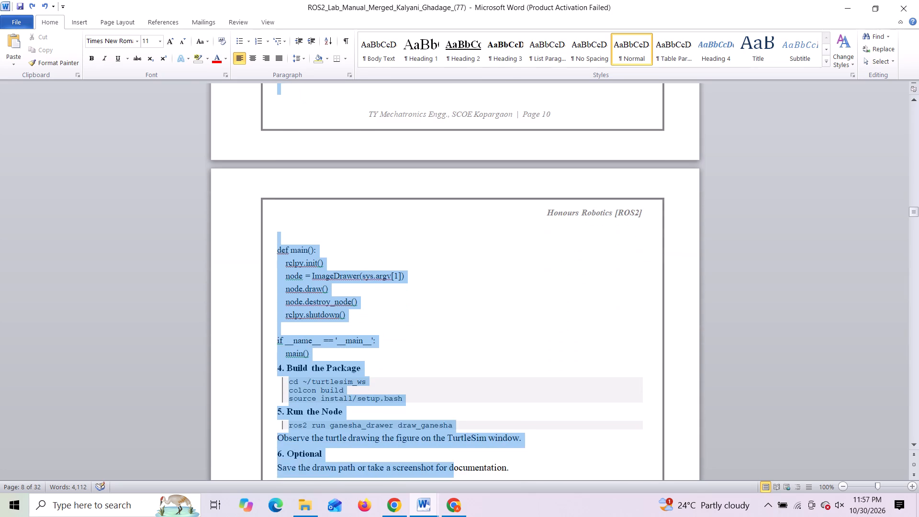
pyautogui.moveTo(447, 459); pyautogui.dragTo(377, 355)
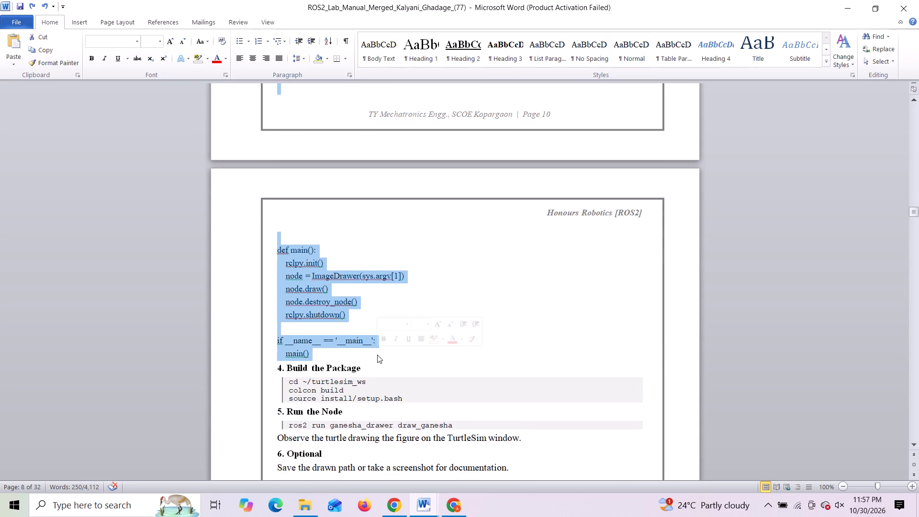
pyautogui.press('BackSpace')
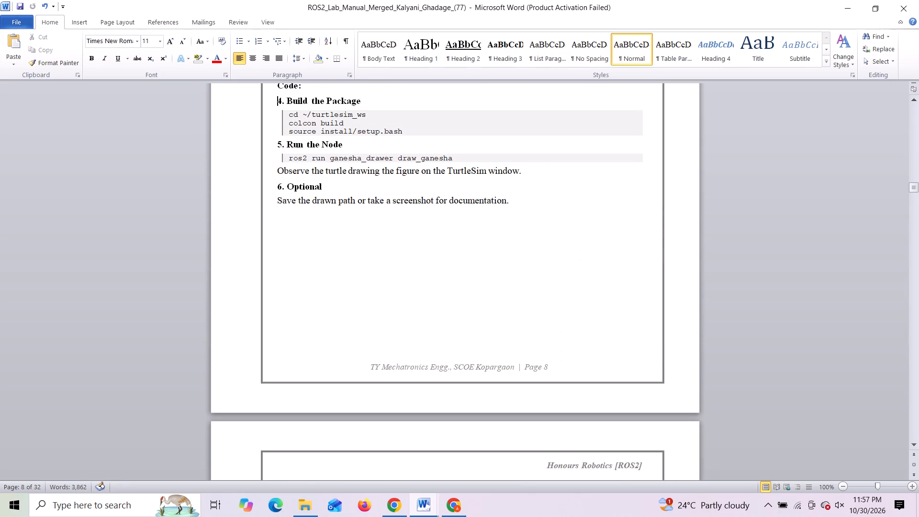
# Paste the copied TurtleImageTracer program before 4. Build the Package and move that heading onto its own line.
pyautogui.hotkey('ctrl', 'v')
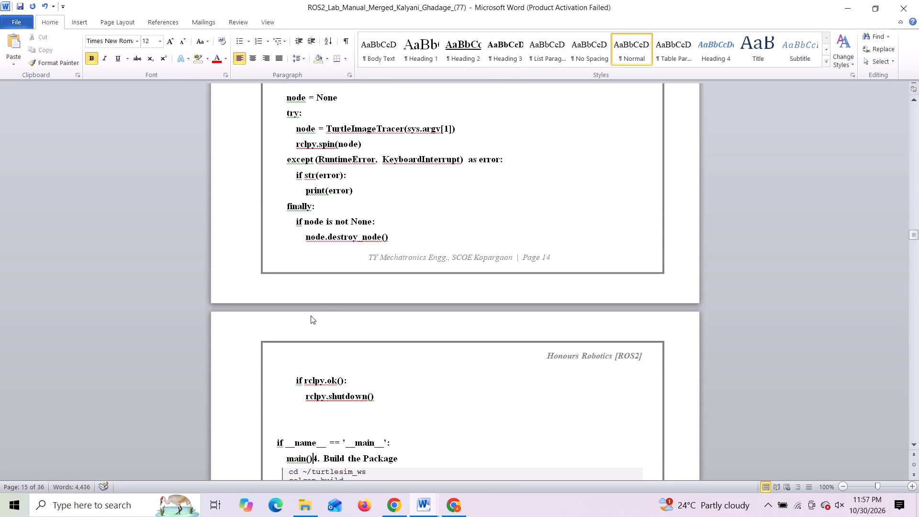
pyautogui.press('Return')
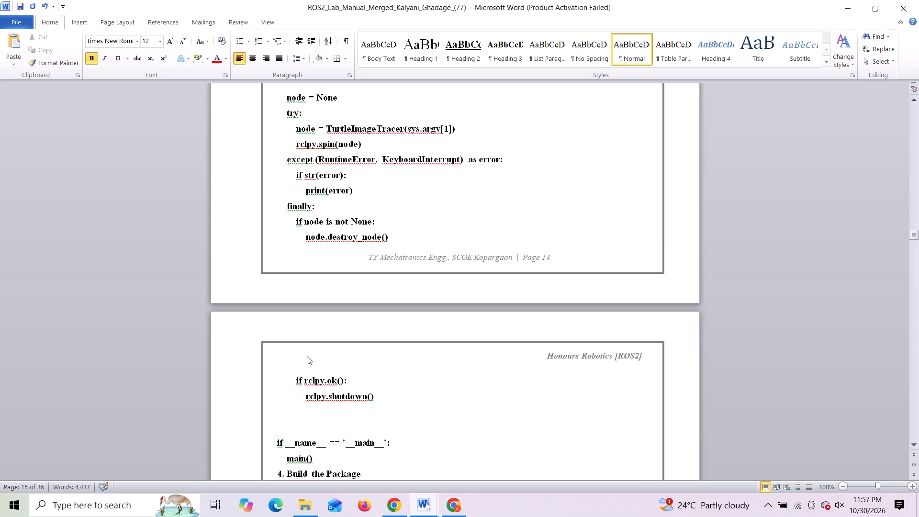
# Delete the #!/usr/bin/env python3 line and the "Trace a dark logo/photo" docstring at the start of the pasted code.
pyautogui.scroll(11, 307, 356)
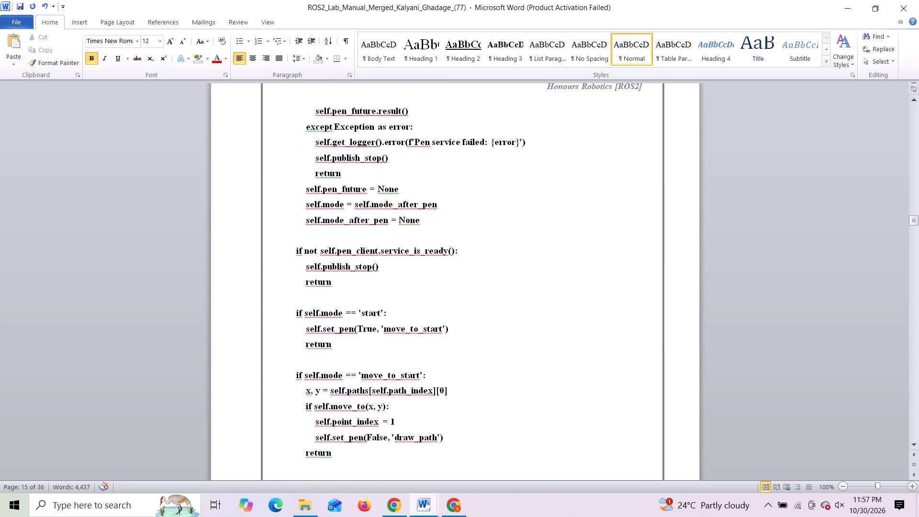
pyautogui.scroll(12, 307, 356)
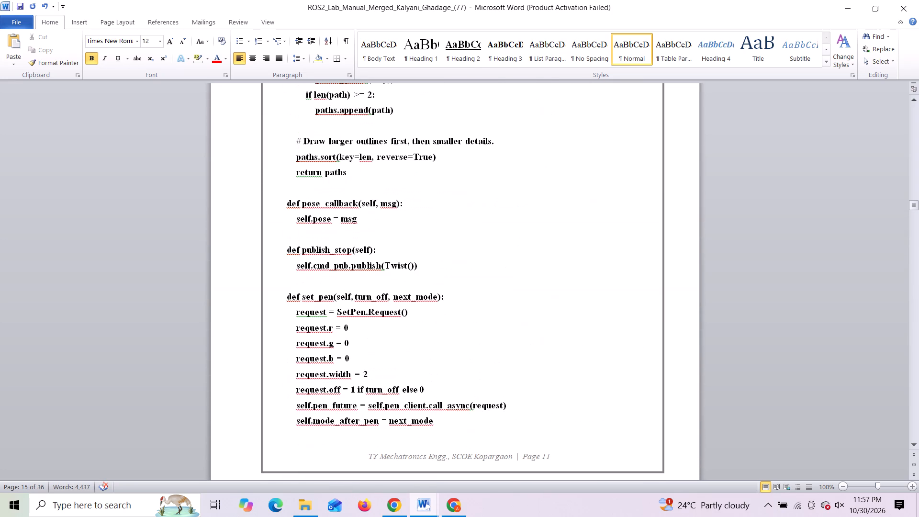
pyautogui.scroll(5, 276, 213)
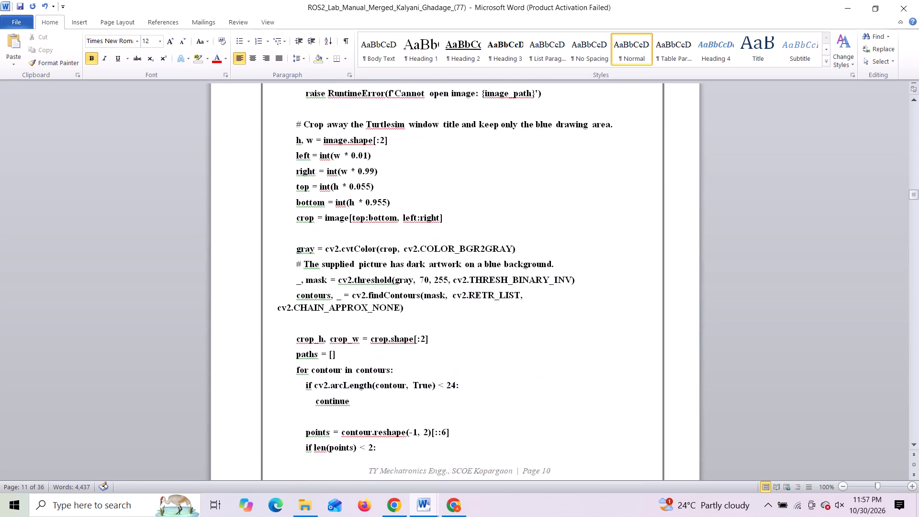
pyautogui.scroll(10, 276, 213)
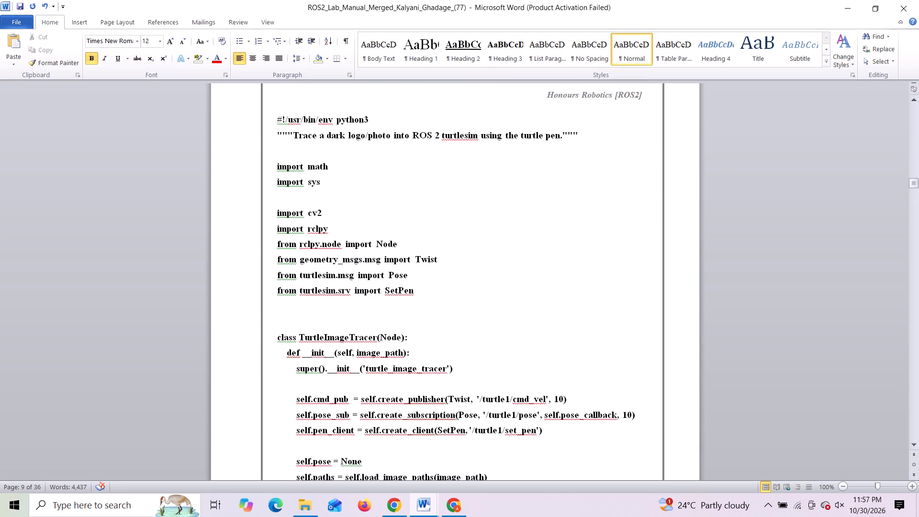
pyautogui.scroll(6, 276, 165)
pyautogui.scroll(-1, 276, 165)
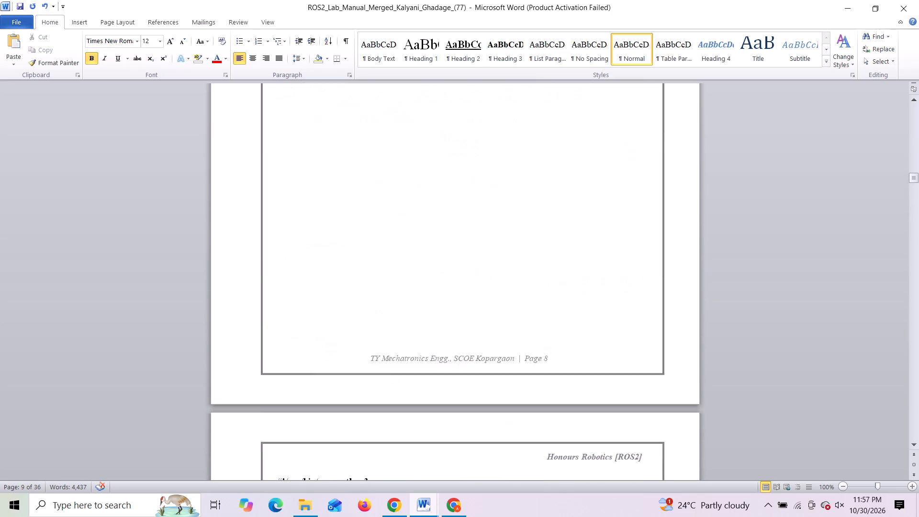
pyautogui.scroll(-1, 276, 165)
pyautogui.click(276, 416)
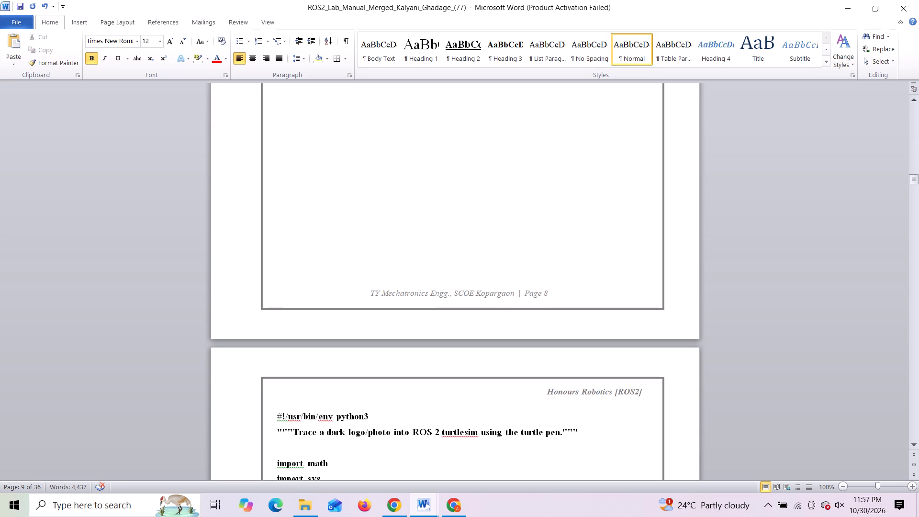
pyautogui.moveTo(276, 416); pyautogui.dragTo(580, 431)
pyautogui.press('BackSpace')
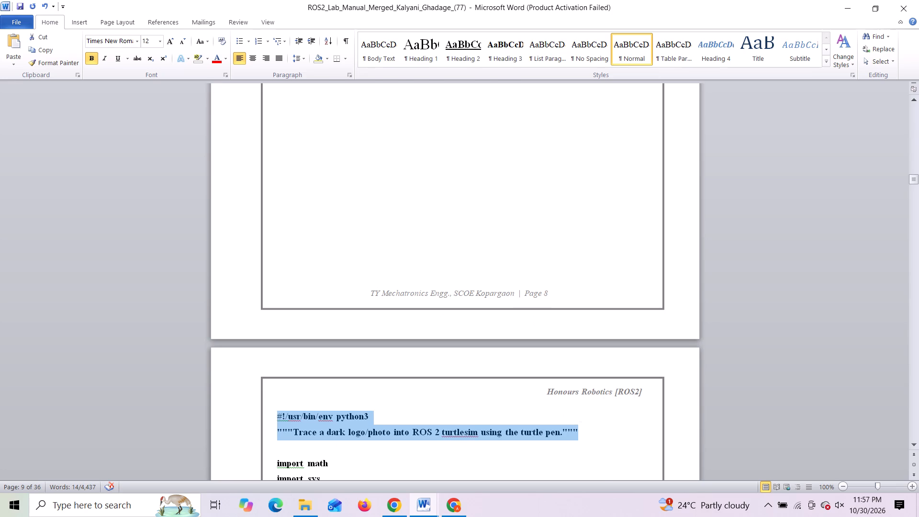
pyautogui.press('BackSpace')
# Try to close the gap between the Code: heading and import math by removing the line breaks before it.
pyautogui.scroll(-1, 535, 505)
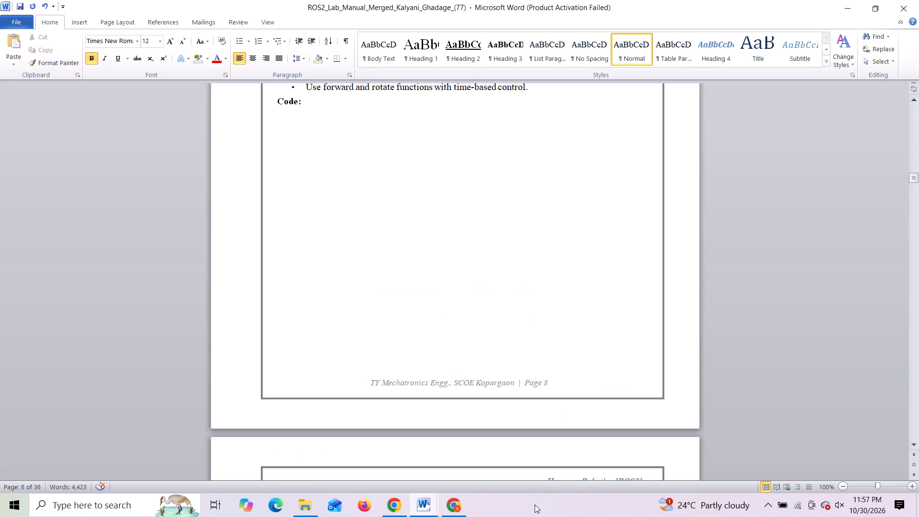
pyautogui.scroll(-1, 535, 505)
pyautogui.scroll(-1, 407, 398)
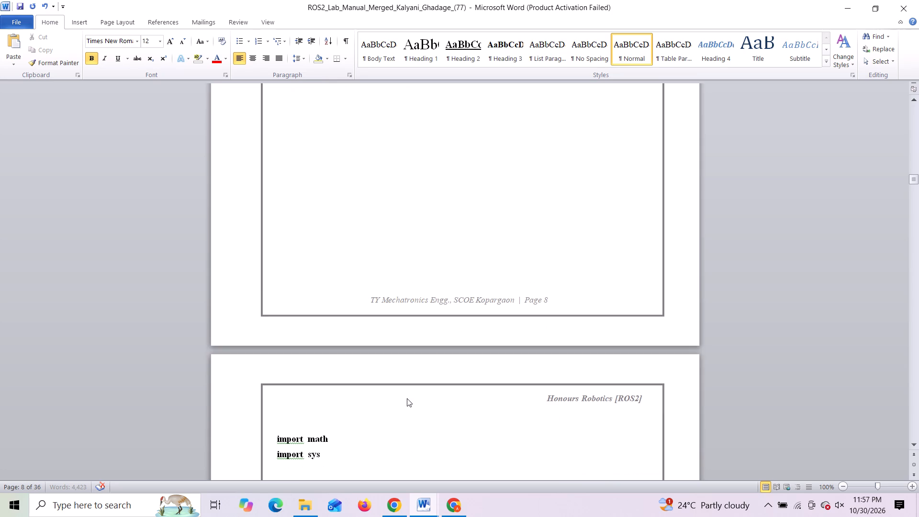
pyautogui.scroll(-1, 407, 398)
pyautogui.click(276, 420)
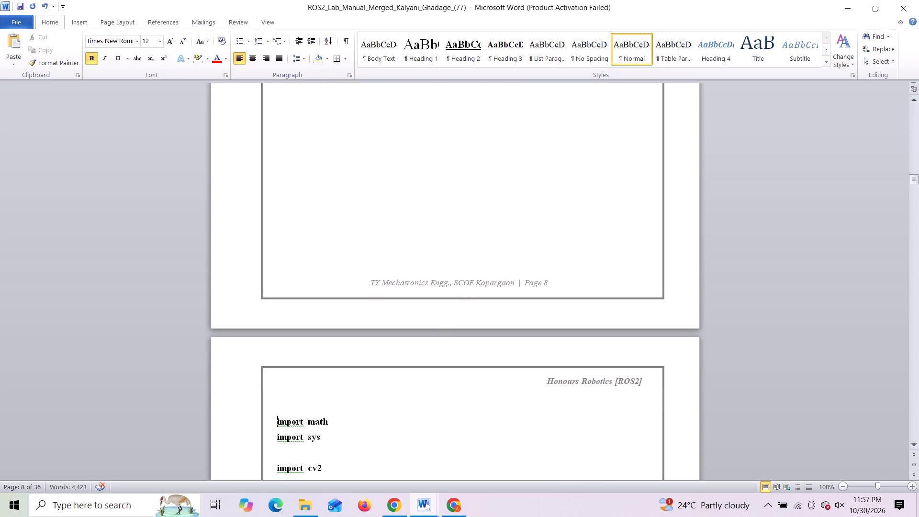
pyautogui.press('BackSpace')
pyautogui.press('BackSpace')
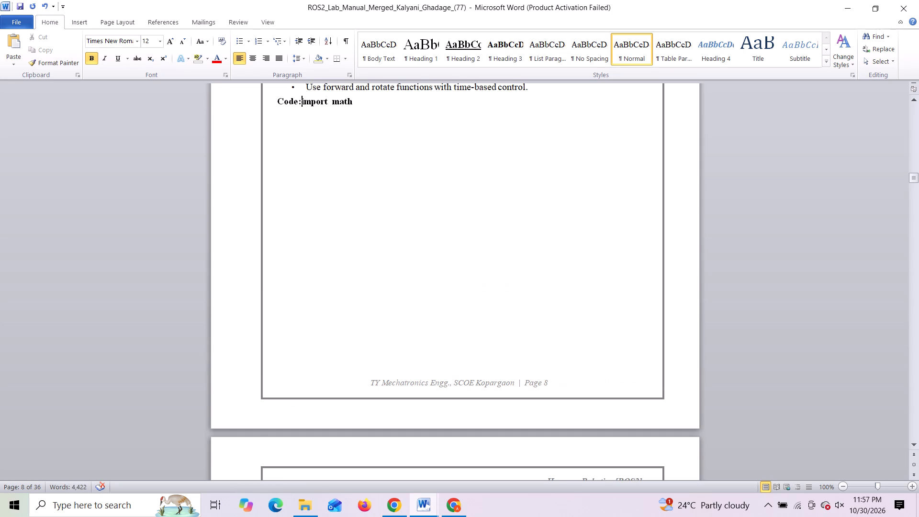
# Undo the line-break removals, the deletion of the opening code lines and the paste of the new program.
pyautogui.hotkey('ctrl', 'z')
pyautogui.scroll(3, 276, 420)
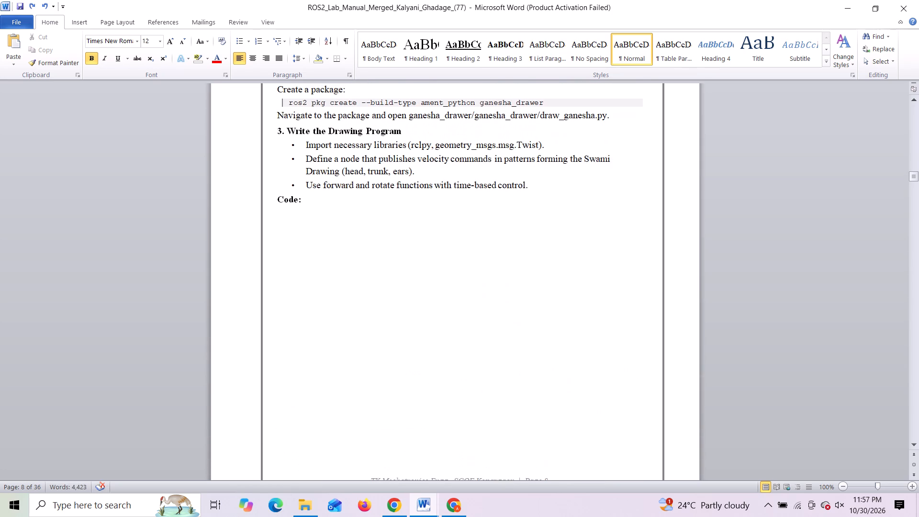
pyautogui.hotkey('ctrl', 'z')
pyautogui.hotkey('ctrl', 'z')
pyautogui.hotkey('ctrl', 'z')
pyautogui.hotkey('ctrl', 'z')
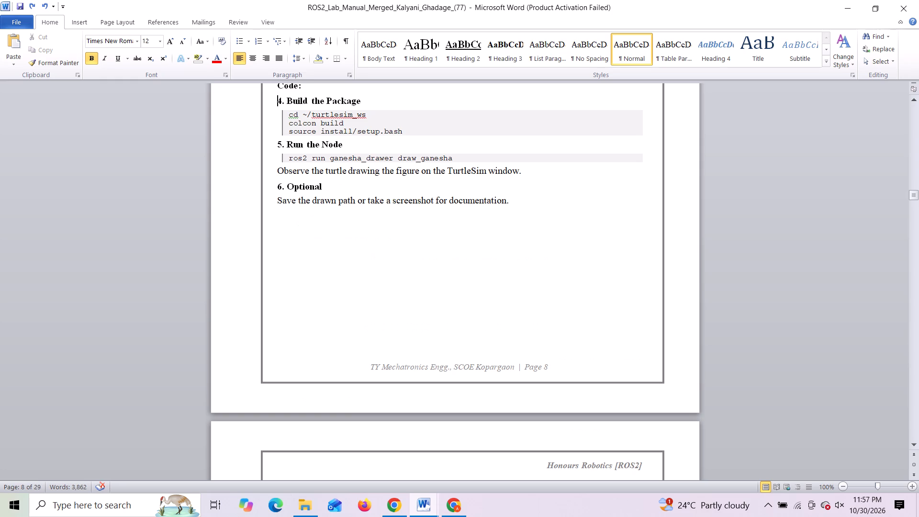
# Add a new line directly beneath the Code: heading and paste the copied TurtleImageTracer program there.
pyautogui.scroll(1, 400, 223)
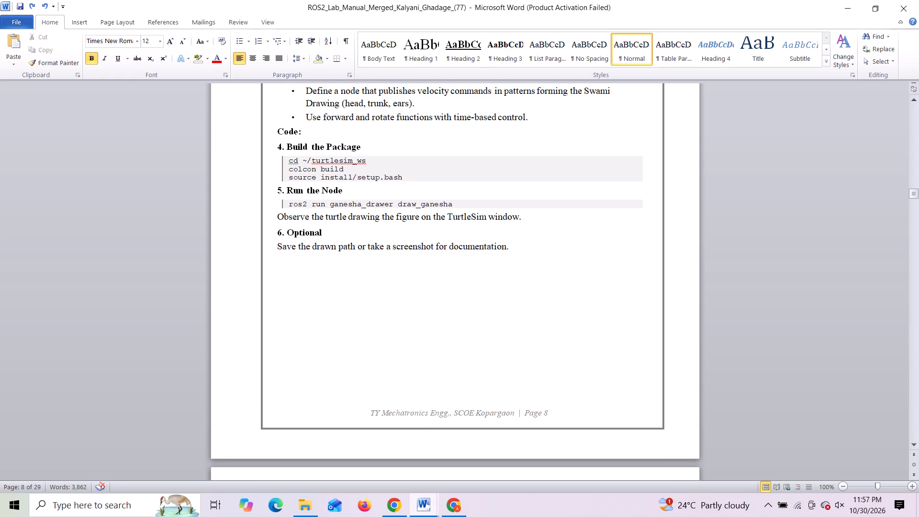
pyautogui.click(330, 134)
pyautogui.press('Return')
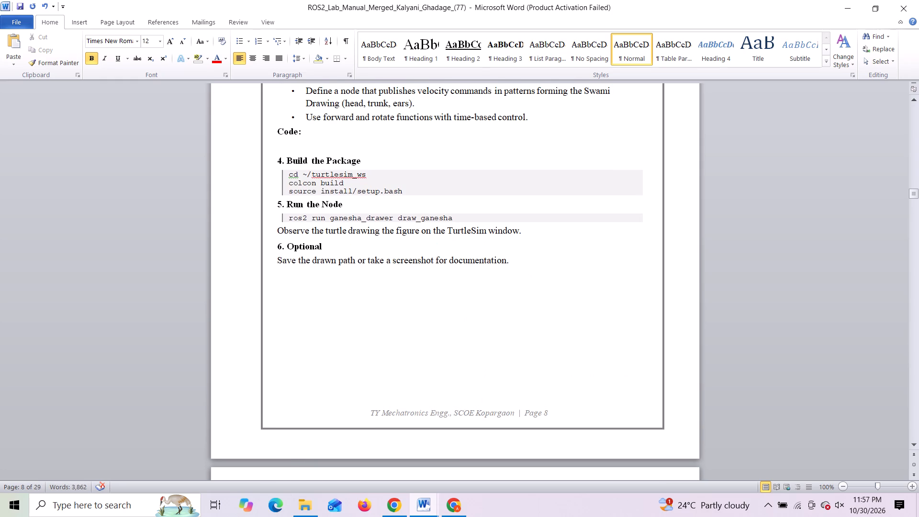
pyautogui.hotkey('ctrl', 'v')
pyautogui.scroll(11, 330, 134)
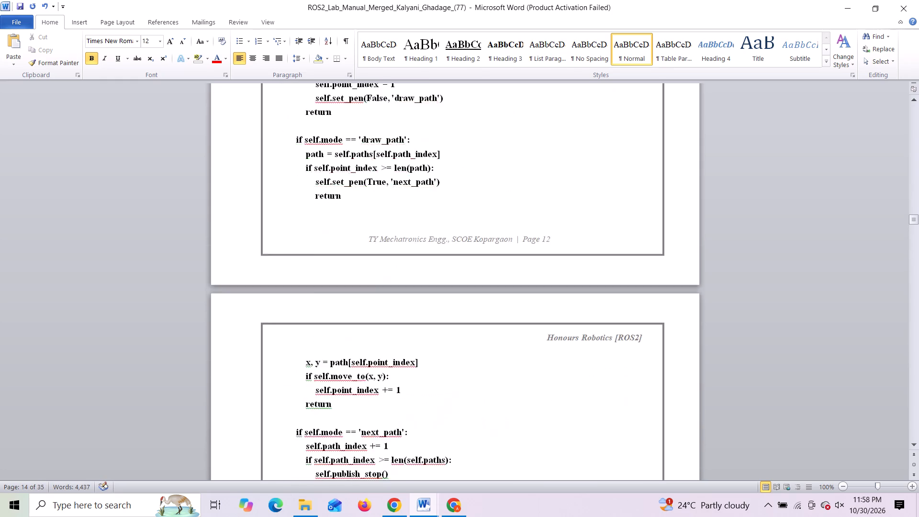
pyautogui.scroll(9, 330, 134)
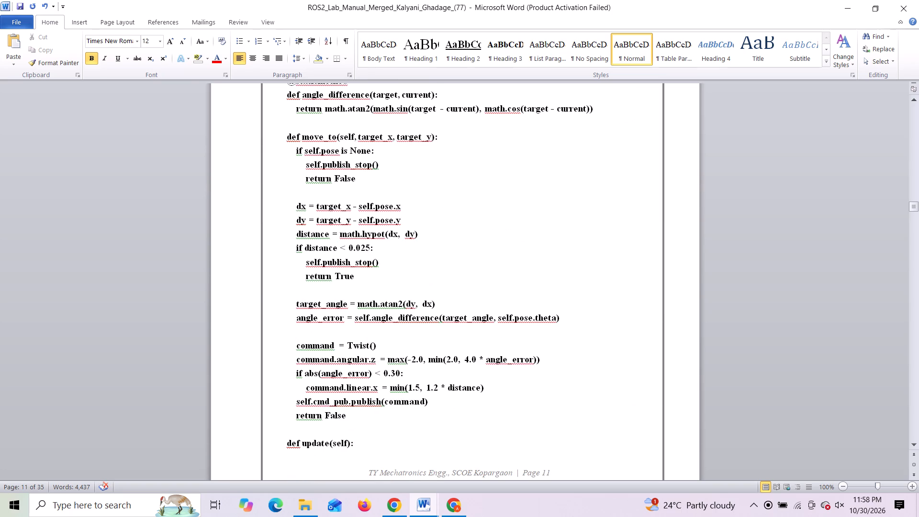
pyautogui.scroll(20, 330, 134)
pyautogui.scroll(6, 330, 134)
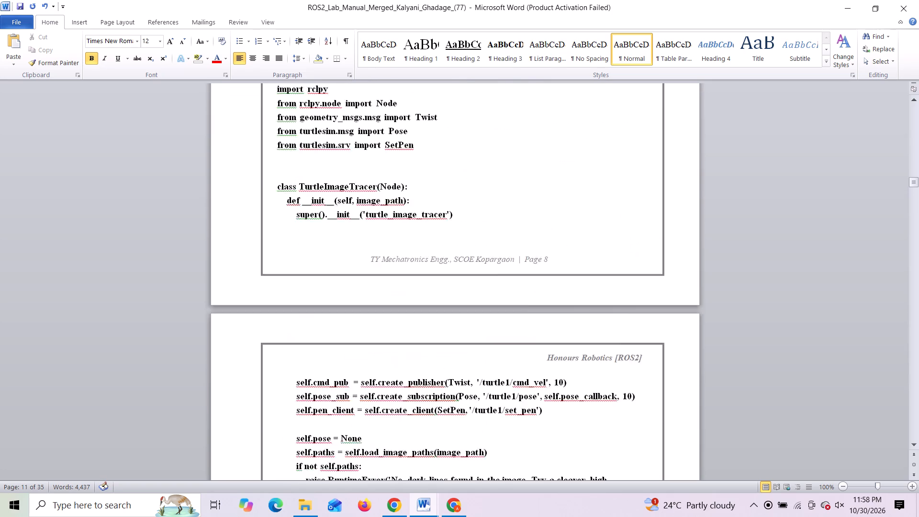
pyautogui.scroll(8, 330, 134)
pyautogui.scroll(-10, 330, 134)
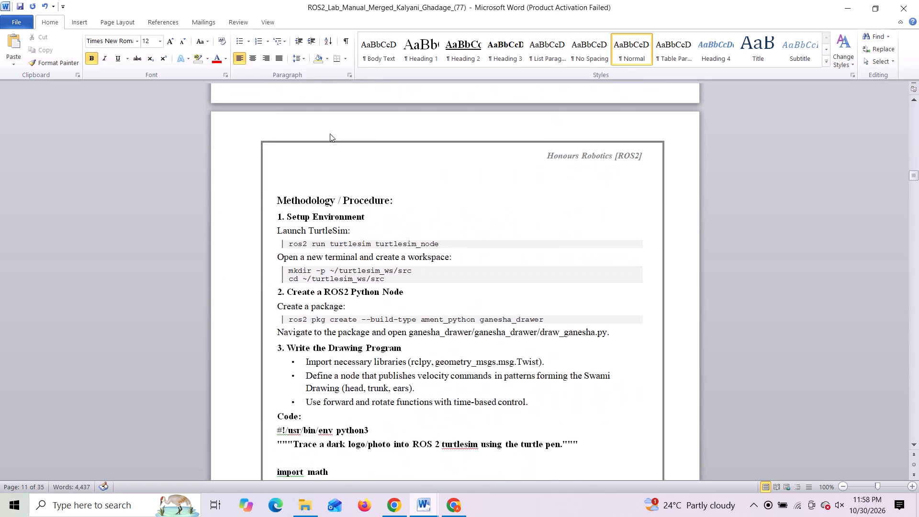
pyautogui.scroll(-5, 330, 134)
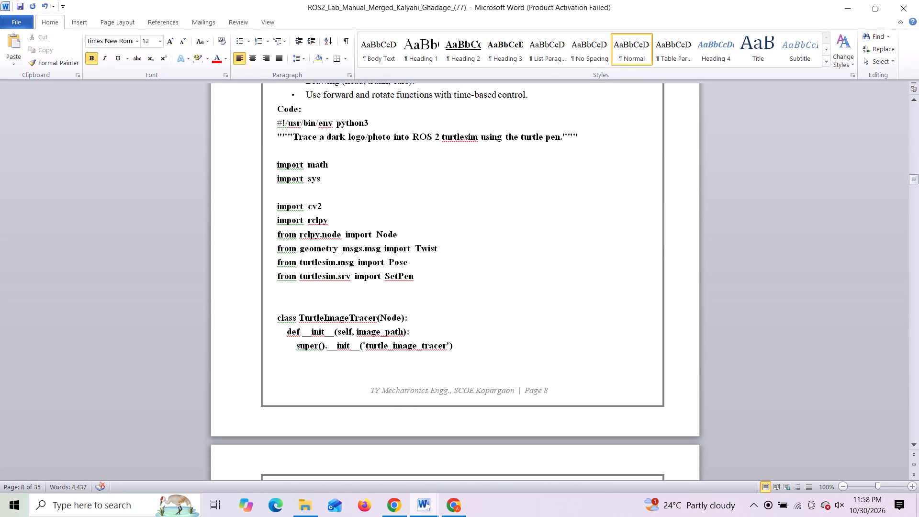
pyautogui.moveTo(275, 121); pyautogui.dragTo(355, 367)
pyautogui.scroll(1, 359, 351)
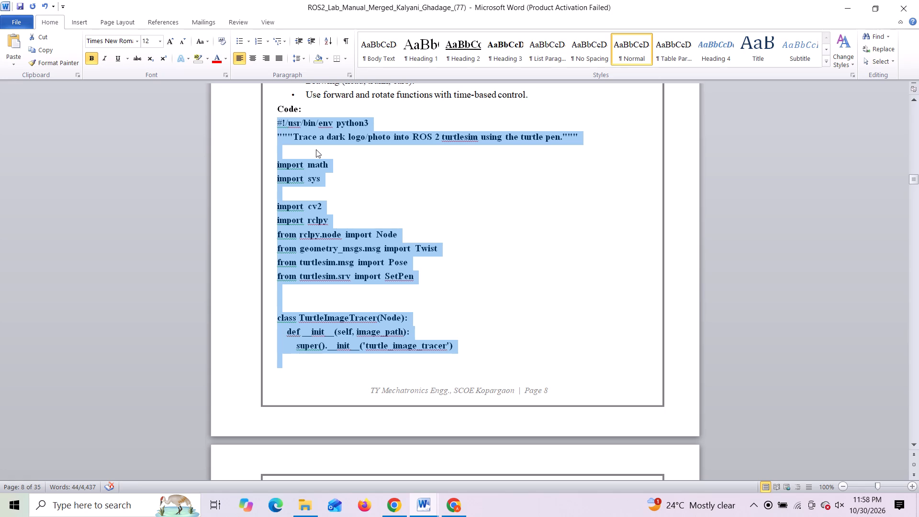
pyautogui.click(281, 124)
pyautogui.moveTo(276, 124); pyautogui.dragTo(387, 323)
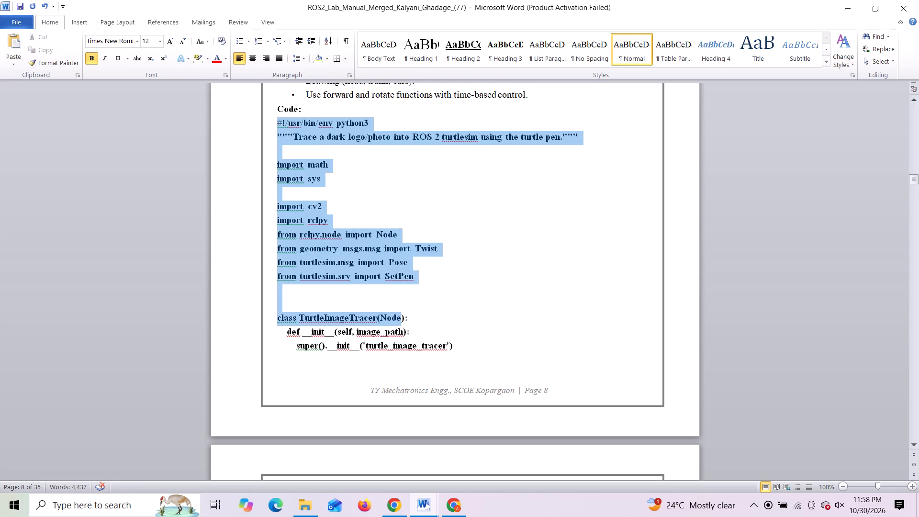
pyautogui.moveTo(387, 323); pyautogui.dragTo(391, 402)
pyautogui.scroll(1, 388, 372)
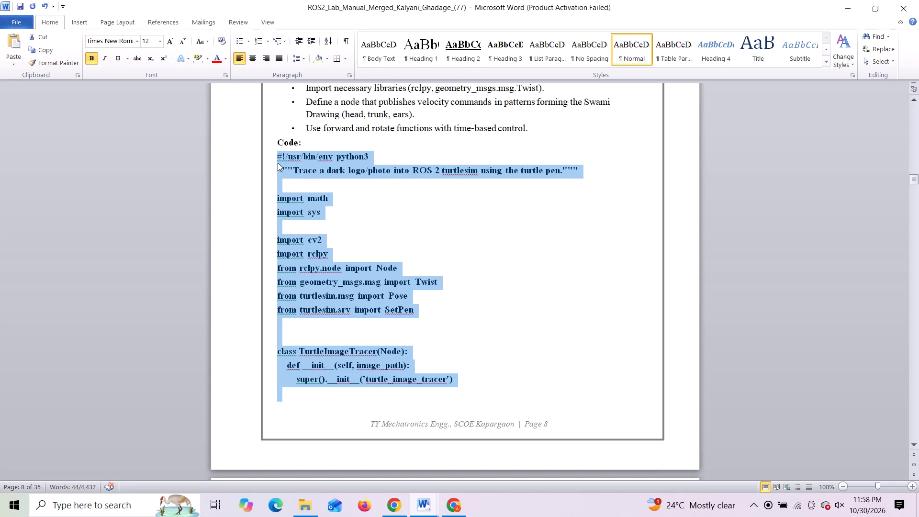
# Delete the #!/usr/bin/env python3 line and the "Trace a dark logo/photo" docstring beneath the Code: heading.
pyautogui.click(276, 159)
pyautogui.moveTo(276, 159); pyautogui.dragTo(550, 190)
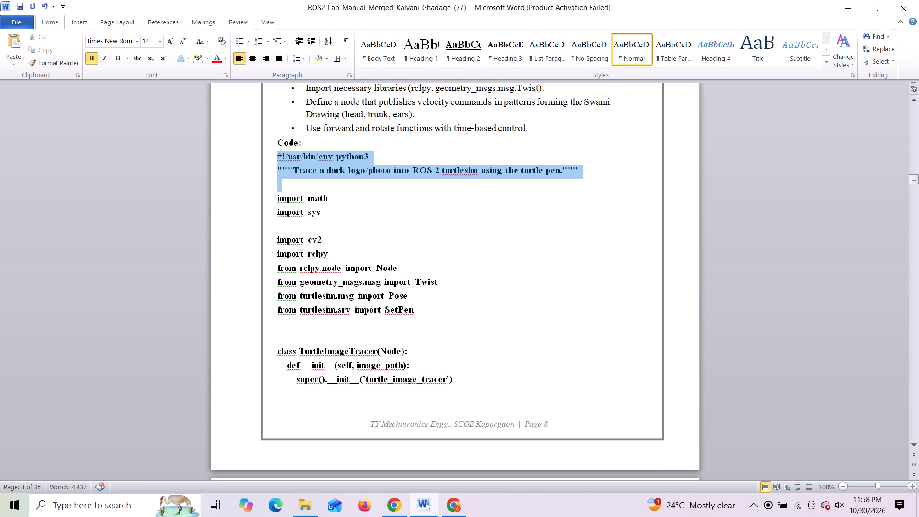
pyautogui.moveTo(550, 190); pyautogui.dragTo(619, 171)
pyautogui.press('BackSpace')
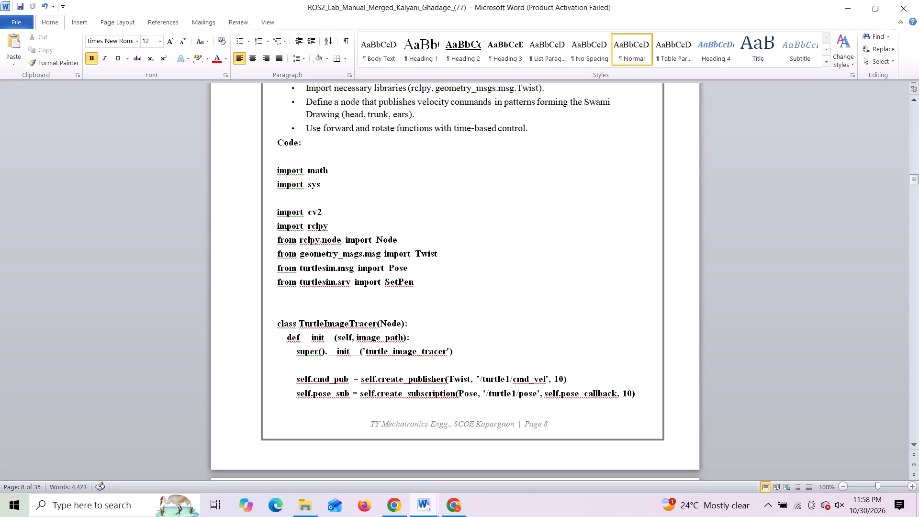
# Remove the bold formatting from the whole pasted program, from import math through the final main() line.
pyautogui.moveTo(276, 171); pyautogui.dragTo(338, 227)
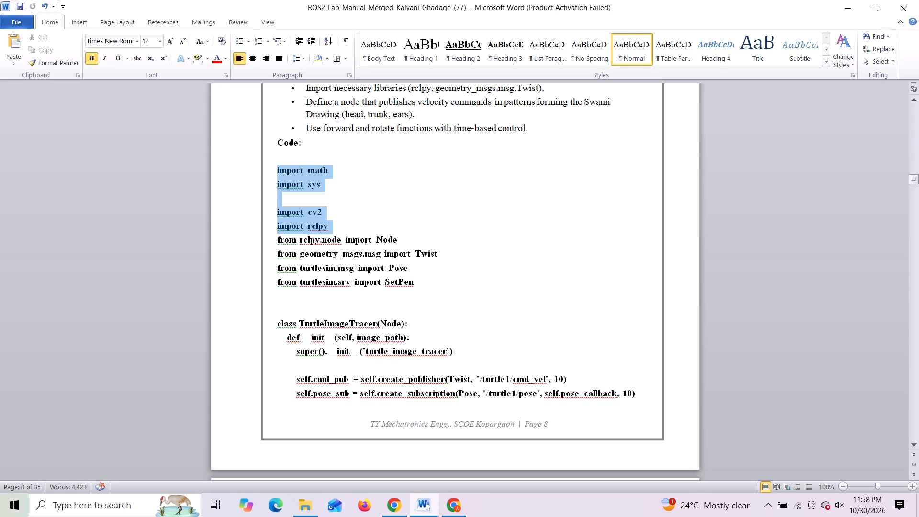
pyautogui.moveTo(338, 227); pyautogui.dragTo(447, 382)
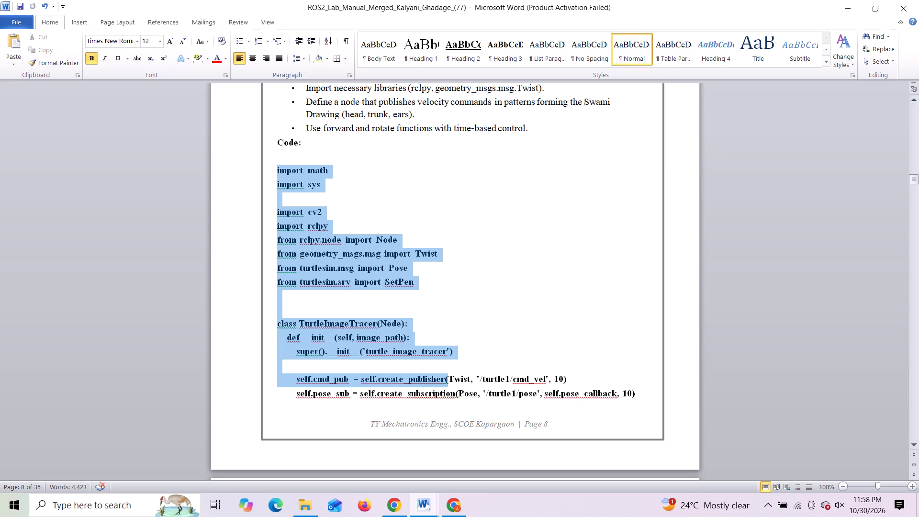
pyautogui.moveTo(447, 382); pyautogui.dragTo(491, 436)
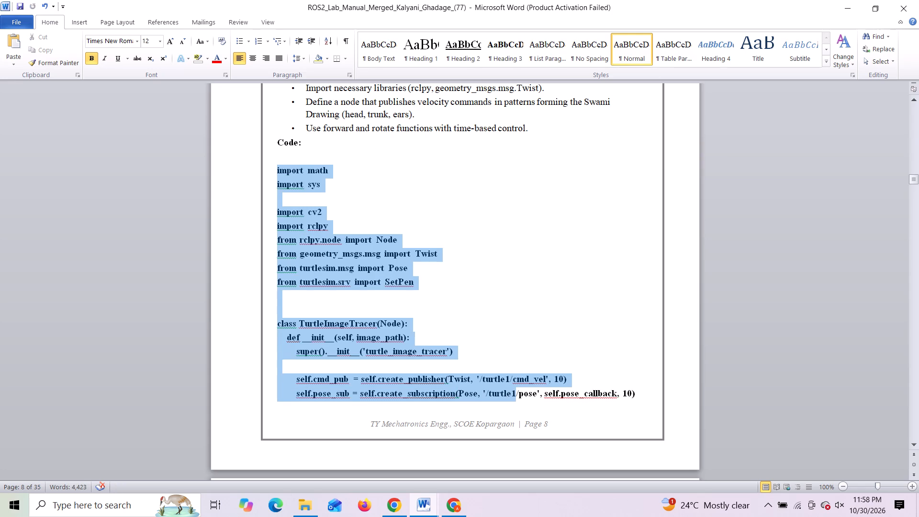
pyautogui.moveTo(491, 436); pyautogui.dragTo(589, 477)
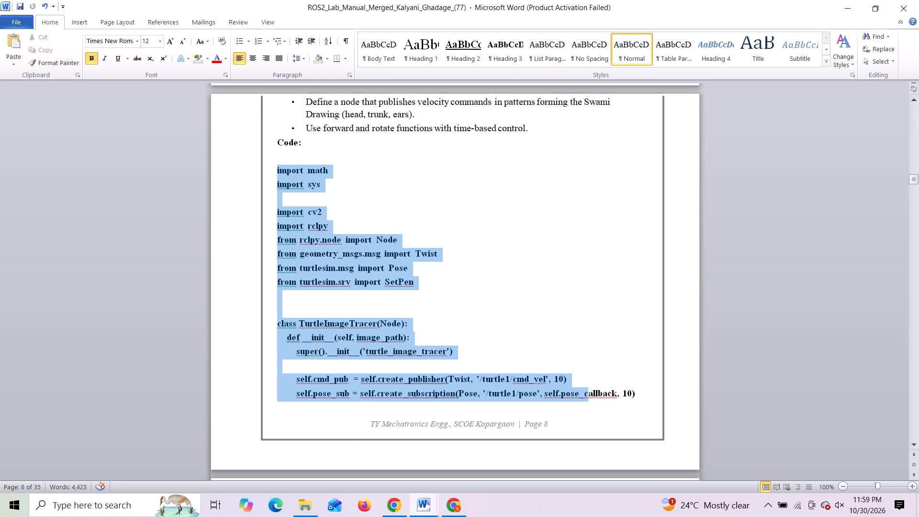
pyautogui.moveTo(589, 477); pyautogui.dragTo(584, 495)
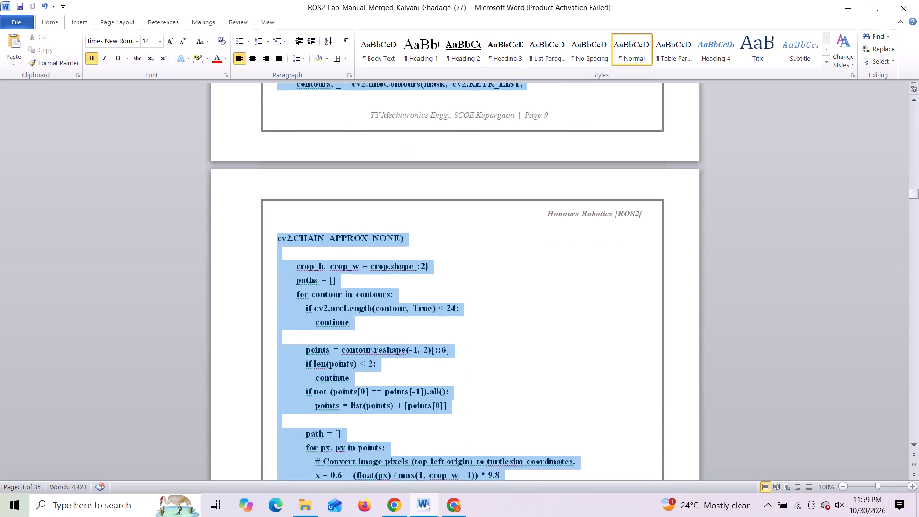
pyautogui.moveTo(584, 495); pyautogui.dragTo(584, 494)
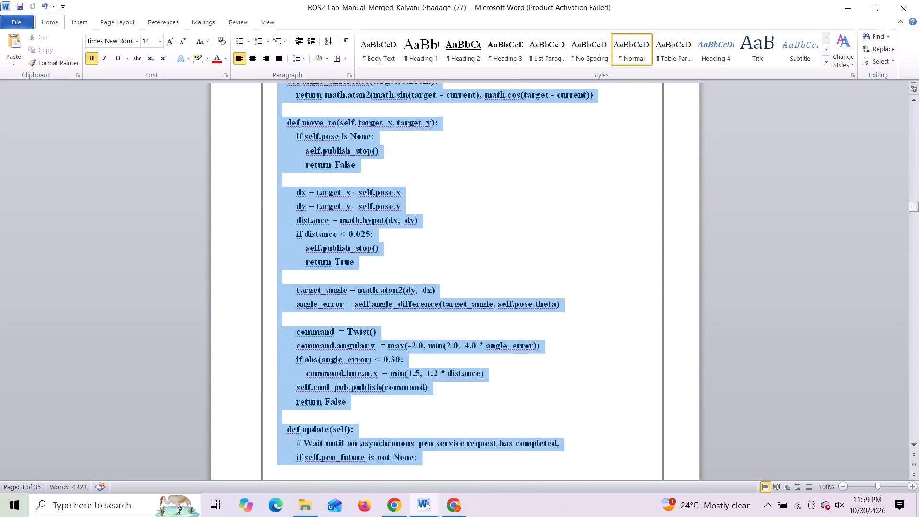
pyautogui.moveTo(584, 494); pyautogui.dragTo(585, 500)
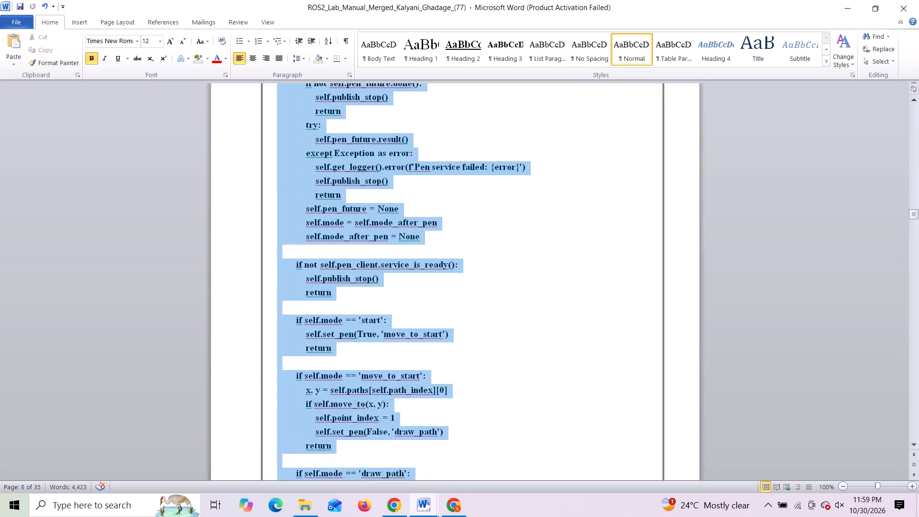
pyautogui.moveTo(585, 500); pyautogui.dragTo(545, 484)
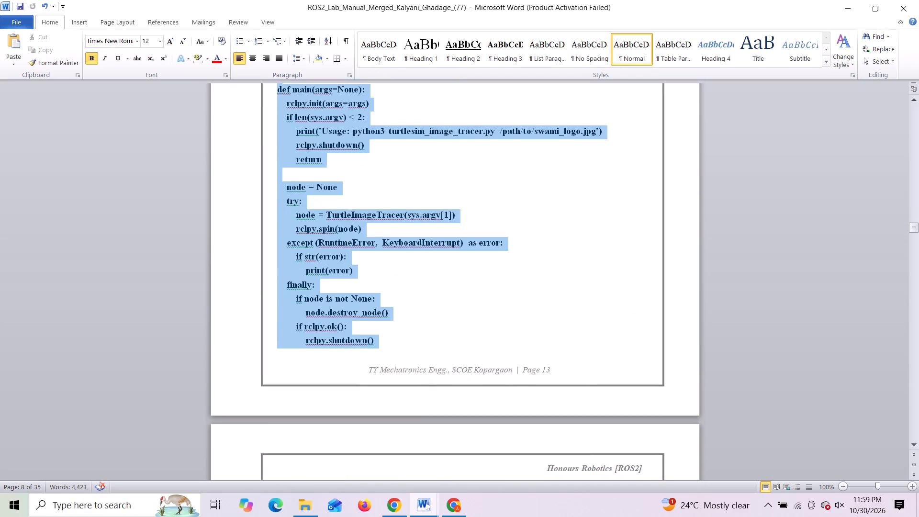
pyautogui.moveTo(545, 484); pyautogui.dragTo(482, 280)
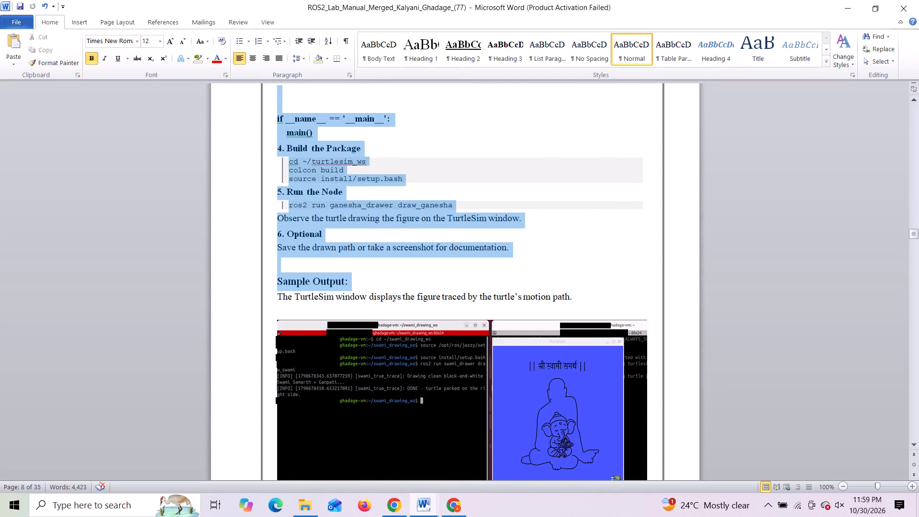
pyautogui.moveTo(482, 280); pyautogui.dragTo(335, 137)
pyautogui.click(91, 56)
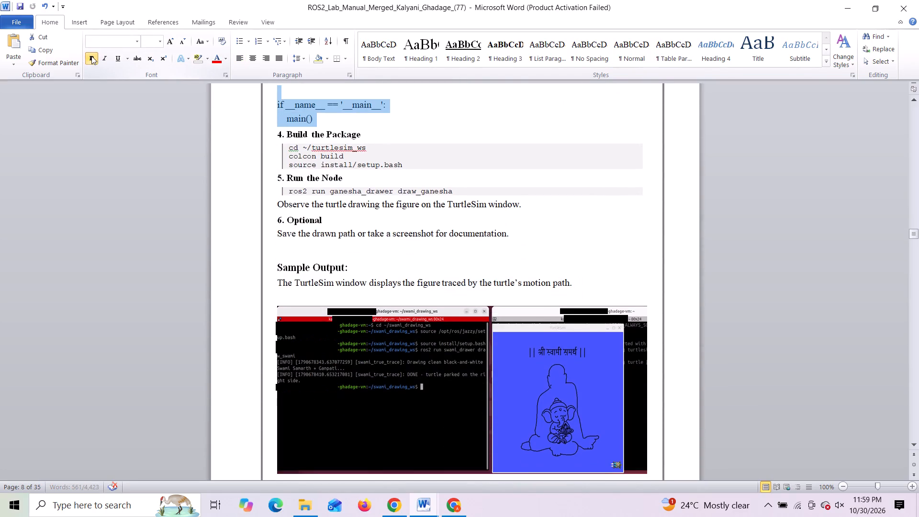
# Remove the blank line between import sys and import cv2, and one of the two blank lines above class TurtleImageTracer.
pyautogui.scroll(6, 348, 165)
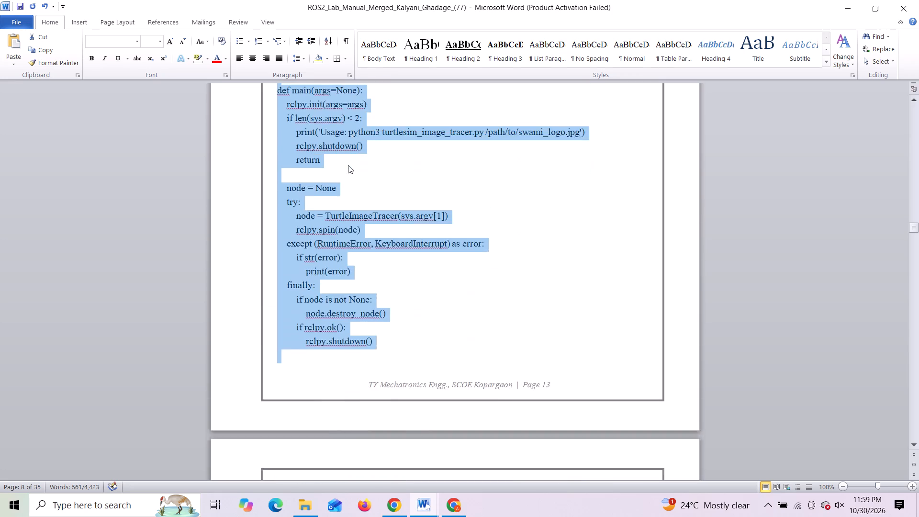
pyautogui.scroll(8, 348, 165)
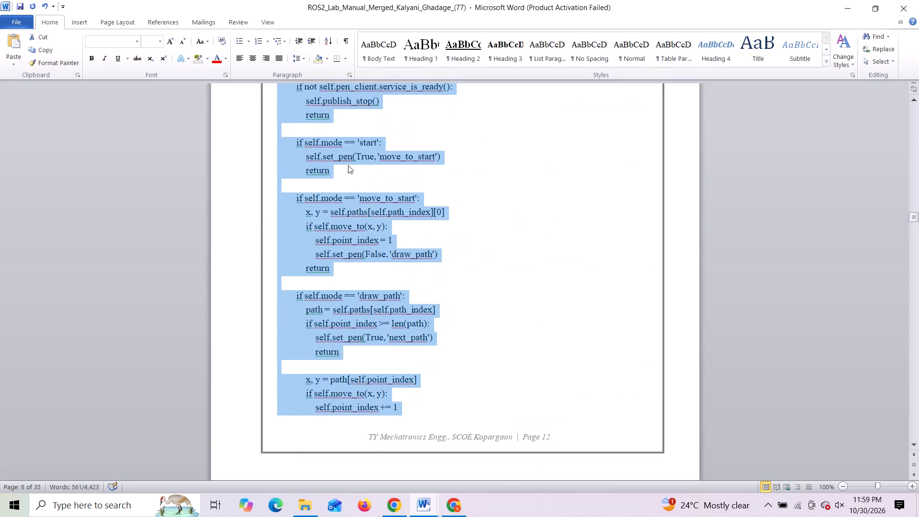
pyautogui.scroll(9, 348, 165)
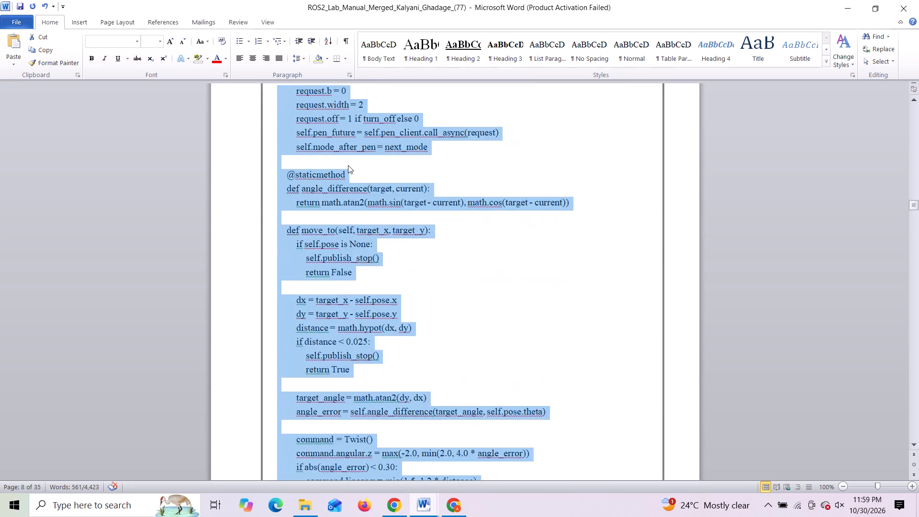
pyautogui.scroll(8, 348, 165)
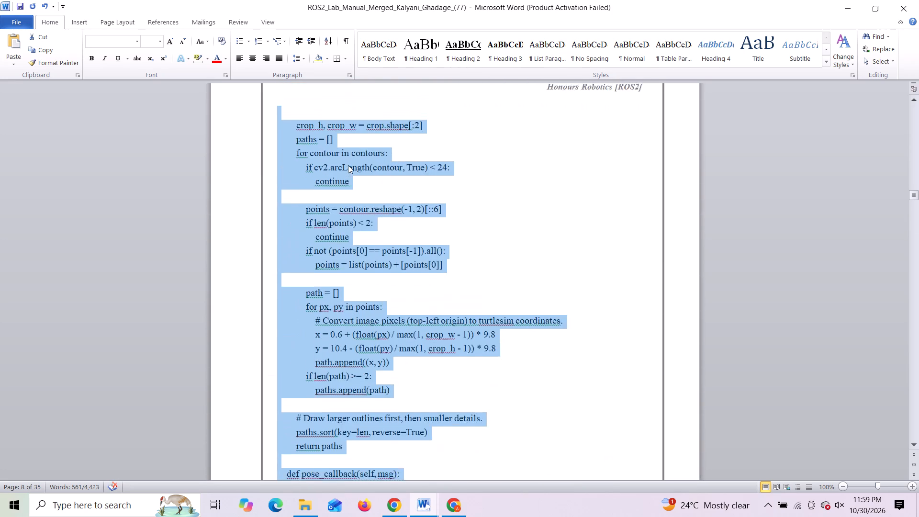
pyautogui.scroll(14, 348, 165)
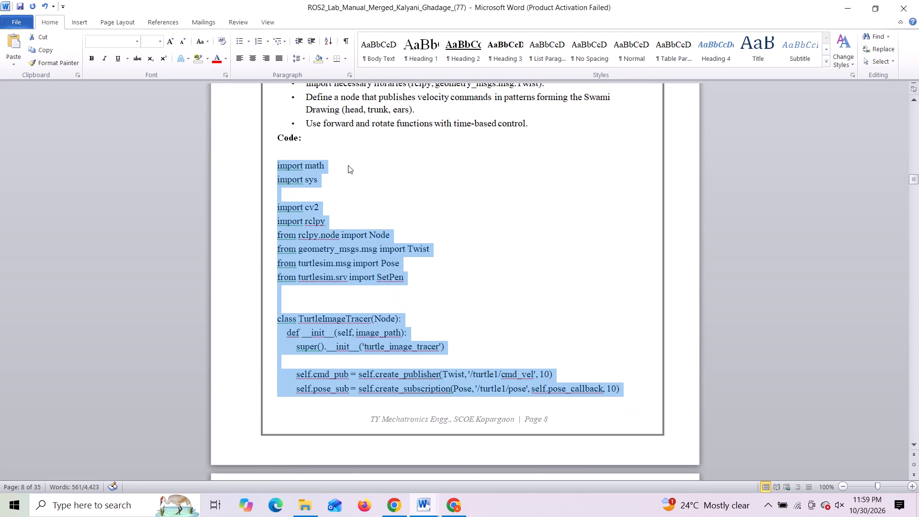
pyautogui.scroll(4, 348, 165)
pyautogui.click(299, 311)
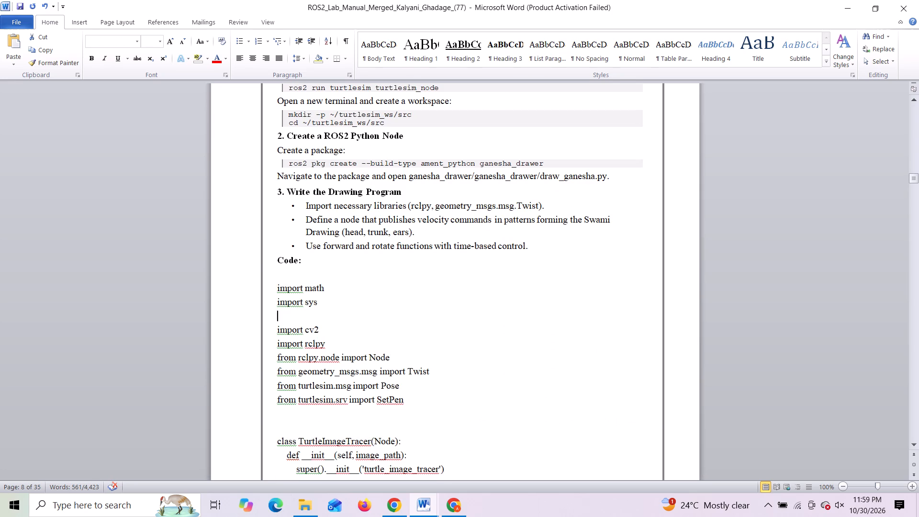
pyautogui.press('BackSpace')
pyautogui.scroll(-1, 293, 320)
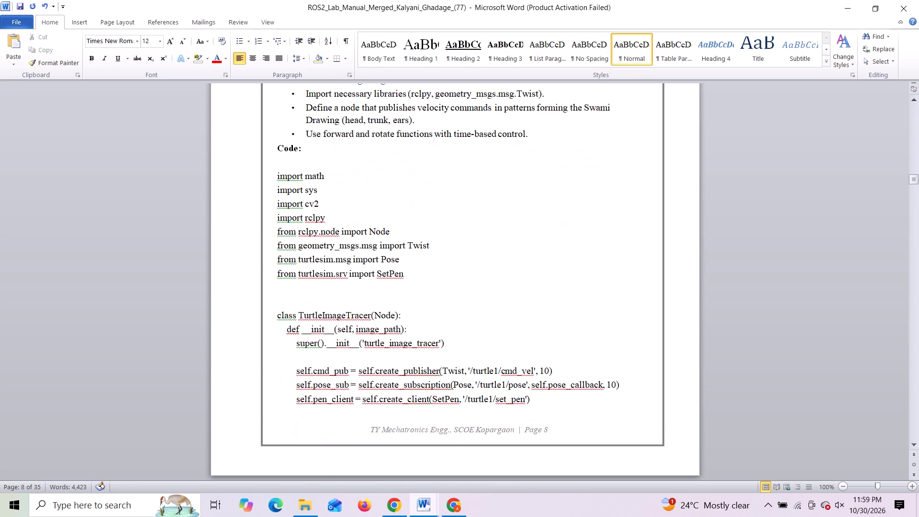
pyautogui.scroll(-1, 293, 320)
pyautogui.click(273, 305)
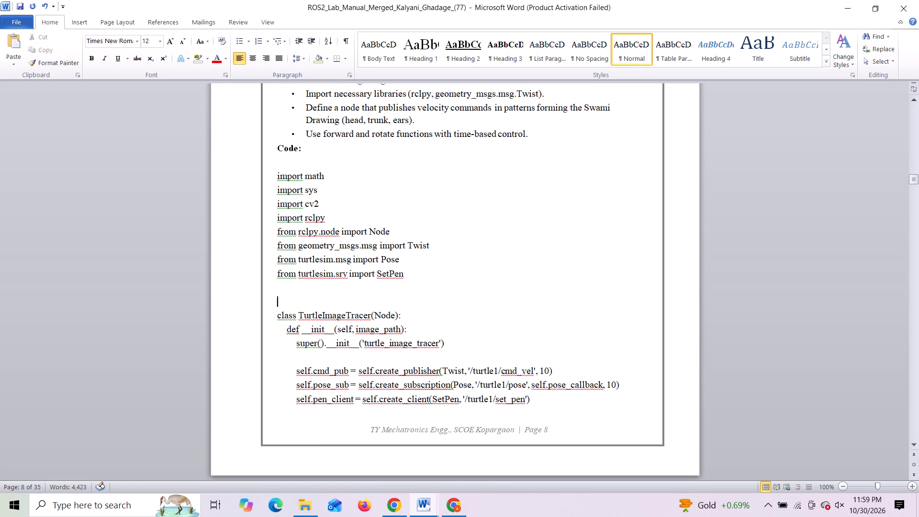
pyautogui.press('BackSpace')
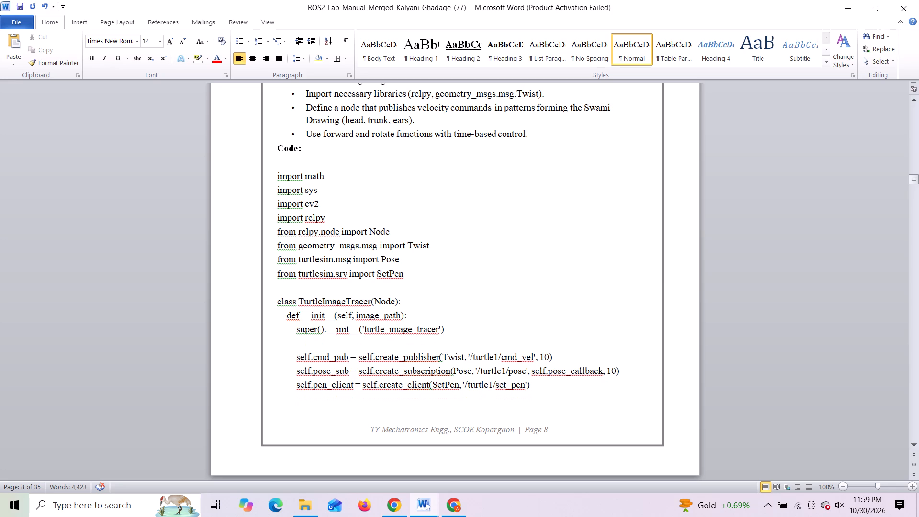
# Remove one of the two blank lines above if __name__ == '__main__': at the end of the program.
pyautogui.scroll(-6, 273, 305)
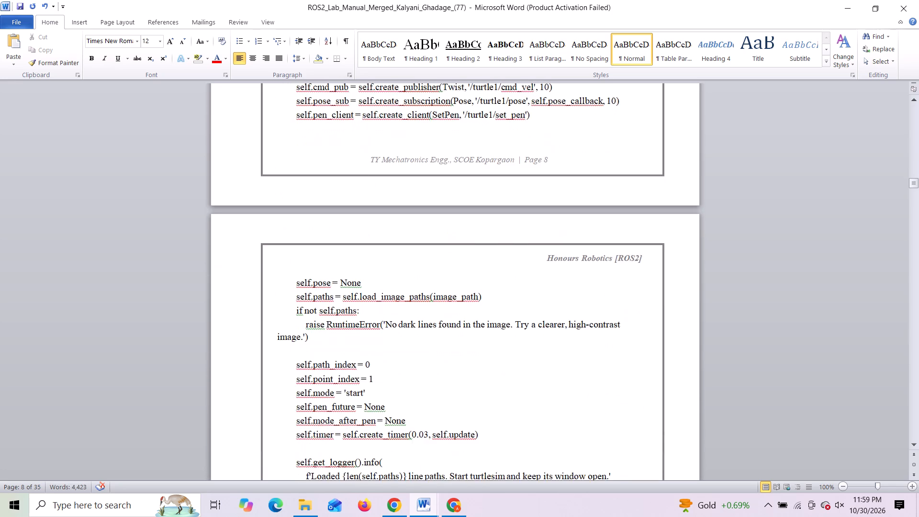
pyautogui.scroll(-10, 273, 305)
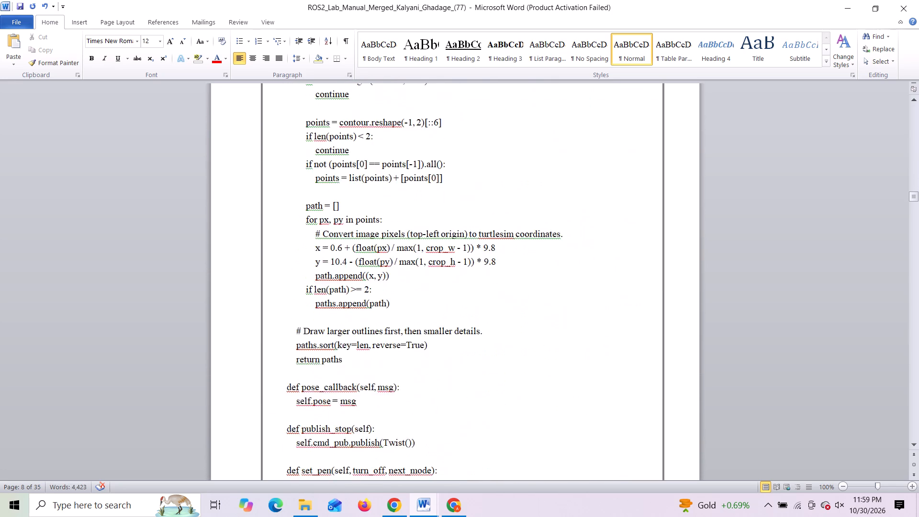
pyautogui.scroll(-9, 273, 305)
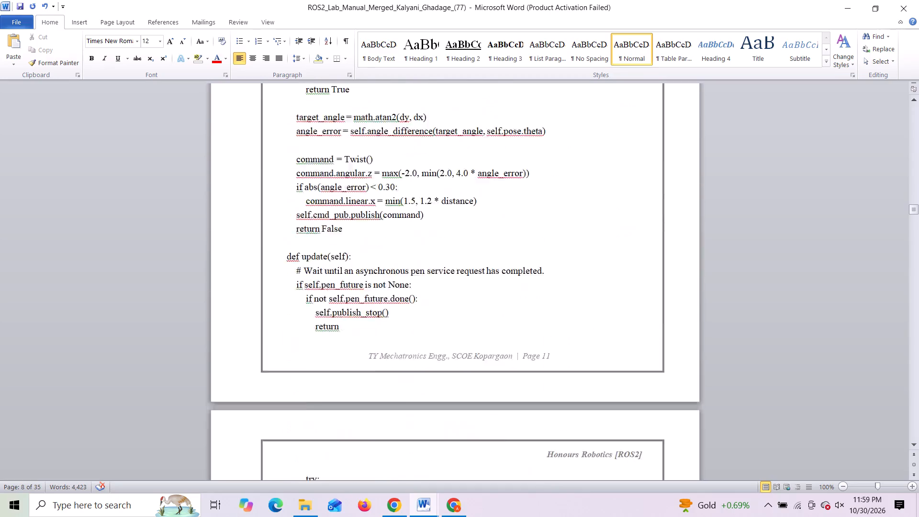
pyautogui.scroll(-9, 273, 305)
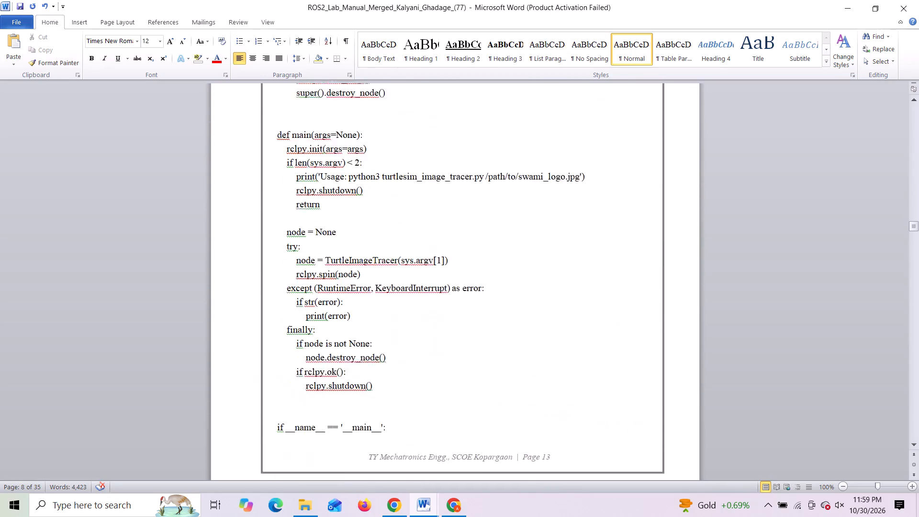
pyautogui.scroll(-4, 273, 305)
pyautogui.scroll(3, 273, 305)
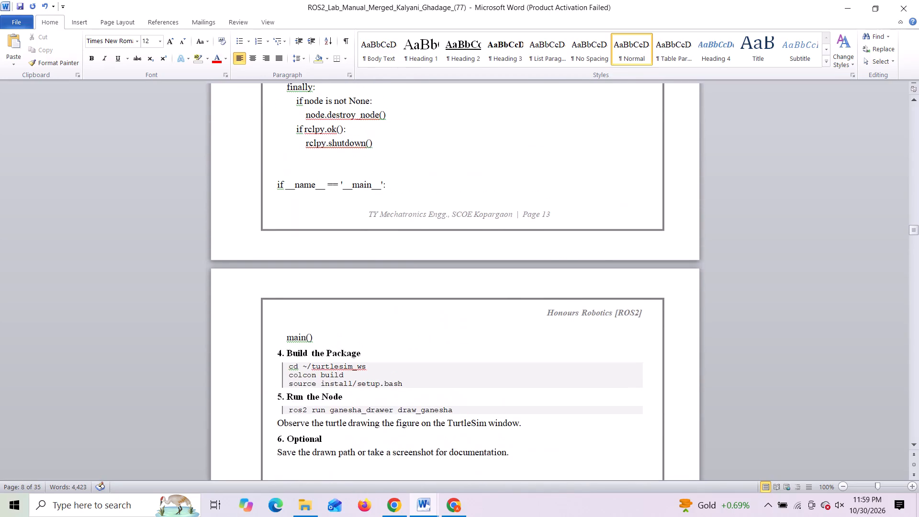
pyautogui.click(296, 177)
pyautogui.press('BackSpace')
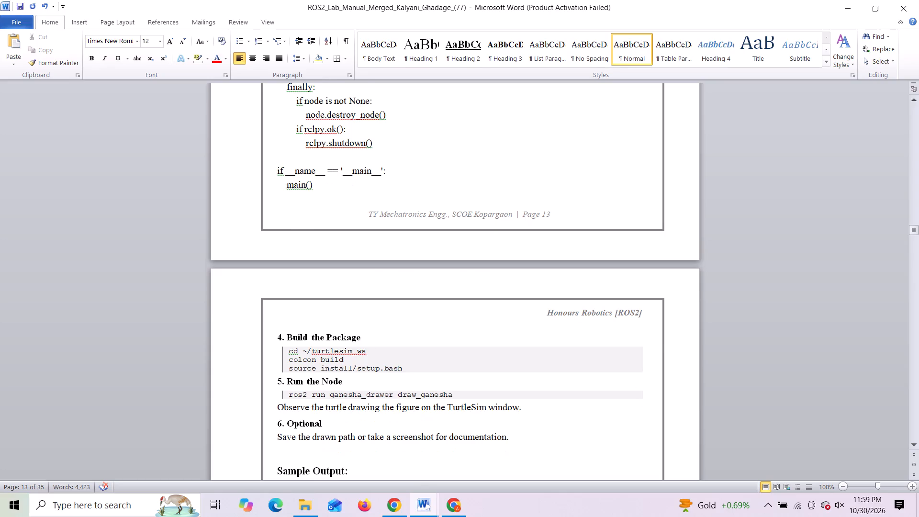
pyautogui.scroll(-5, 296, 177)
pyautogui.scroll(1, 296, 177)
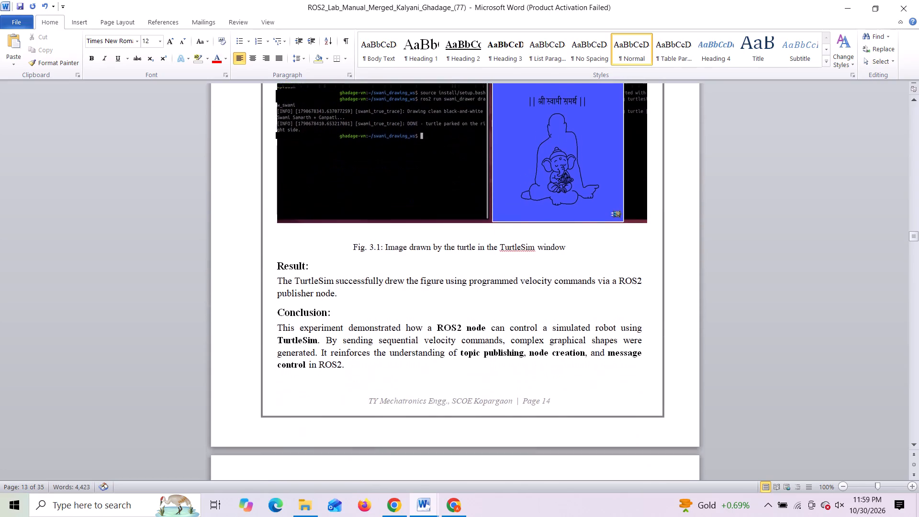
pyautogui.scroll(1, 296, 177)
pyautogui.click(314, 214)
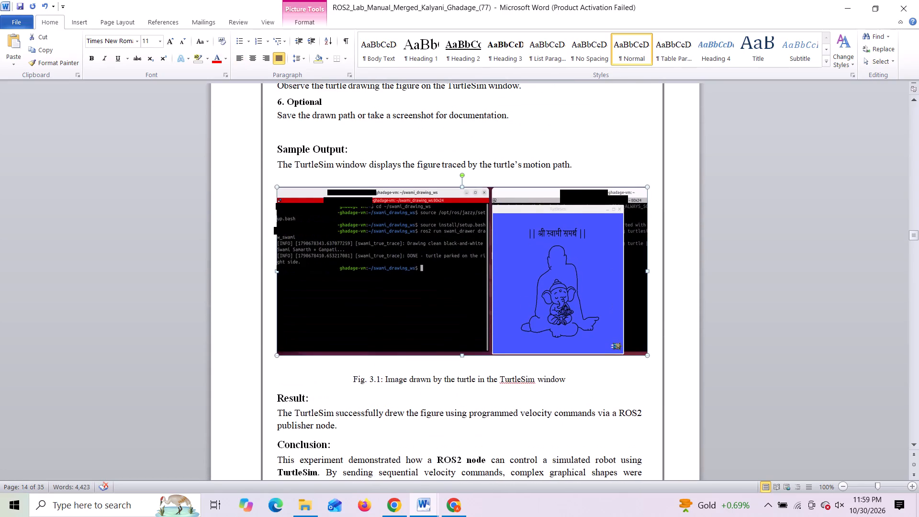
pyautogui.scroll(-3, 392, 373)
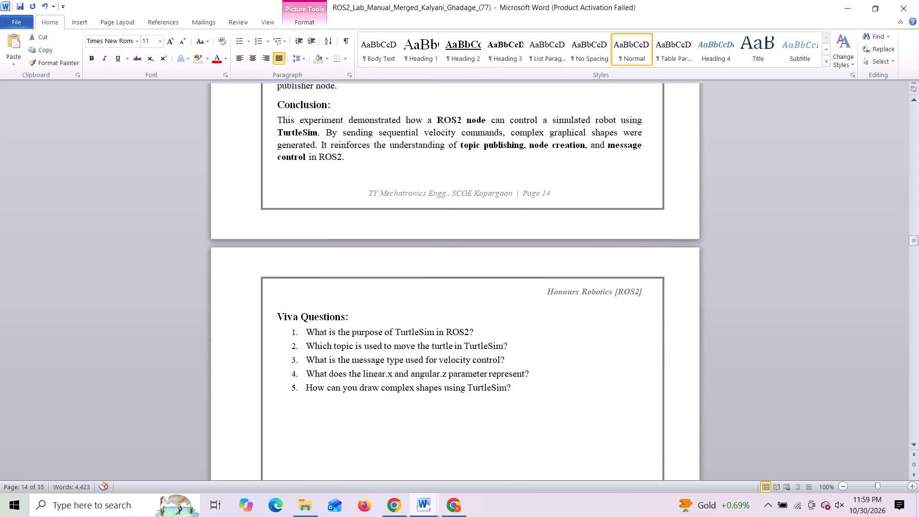
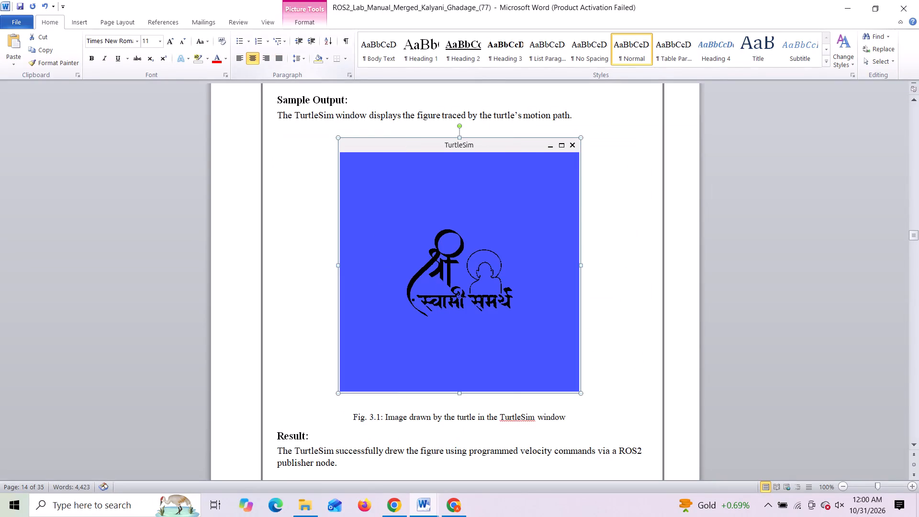
# Insert a blank line above the Result: heading below Fig. 3.1 to push that section onto the next page.
pyautogui.click(314, 194)
pyautogui.scroll(-2, 314, 194)
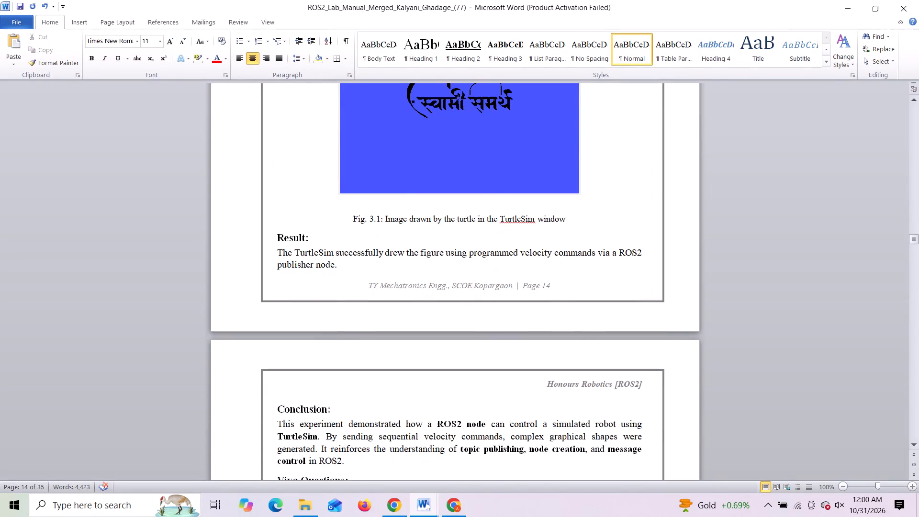
pyautogui.scroll(-1, 314, 194)
pyautogui.click(276, 238)
pyautogui.press('Return')
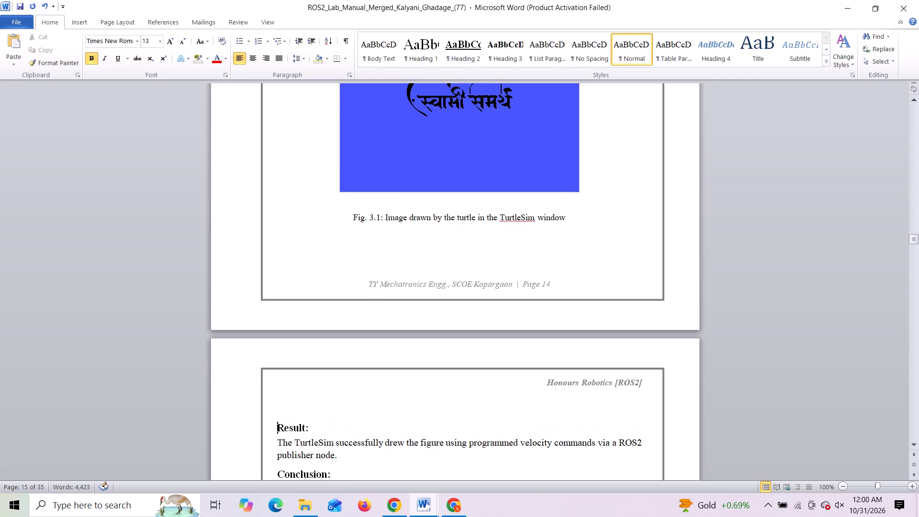
# Look through the manual's page layout, from the Result: section to the nav2_params.yaml appendix and back to the cover page.
pyautogui.scroll(-3, 276, 238)
pyautogui.scroll(6, 276, 238)
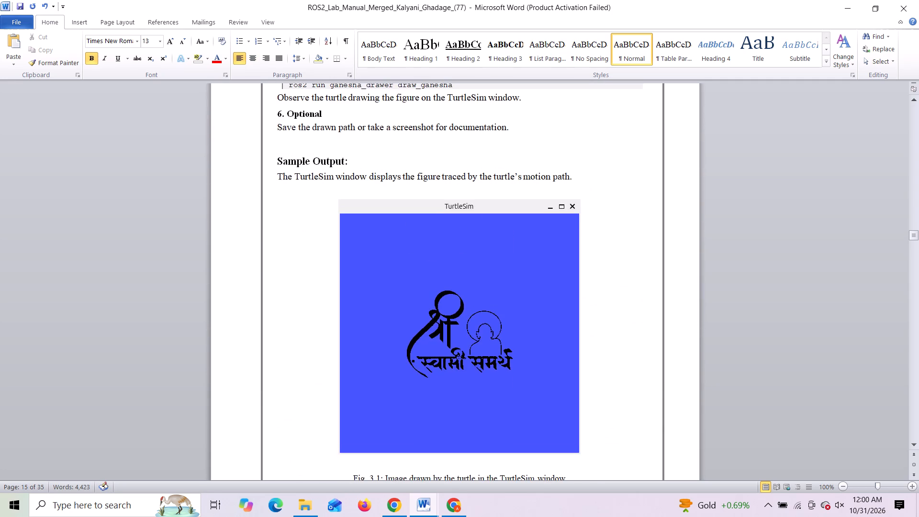
pyautogui.scroll(-9, 276, 238)
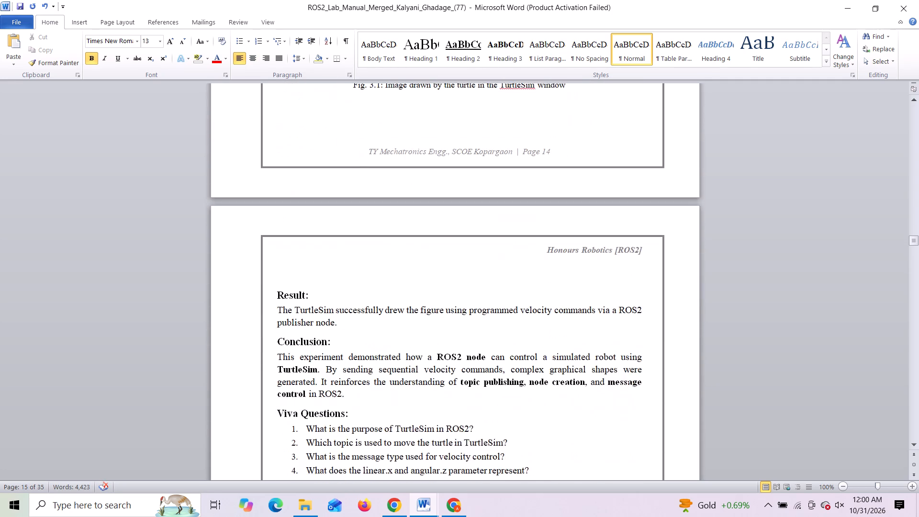
pyautogui.scroll(-20, 276, 238)
pyautogui.scroll(-12, 276, 238)
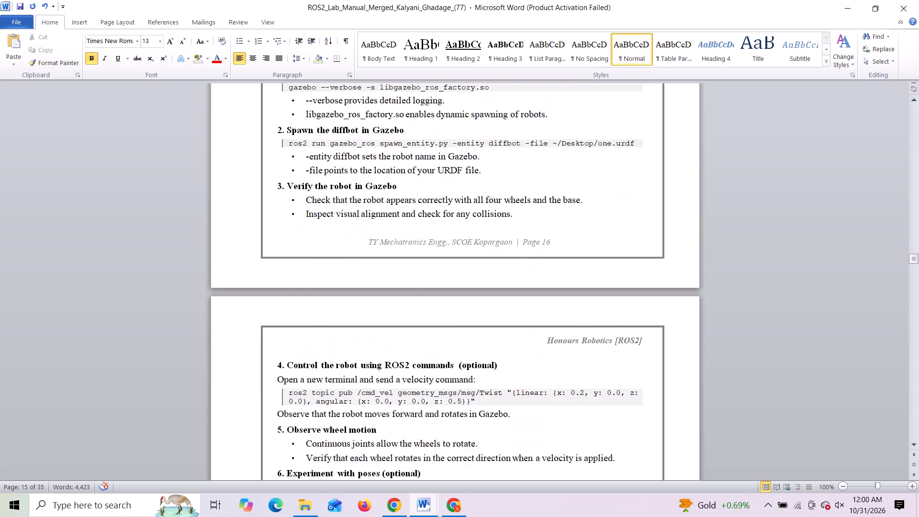
pyautogui.scroll(-20, 276, 238)
pyautogui.scroll(-12, 276, 238)
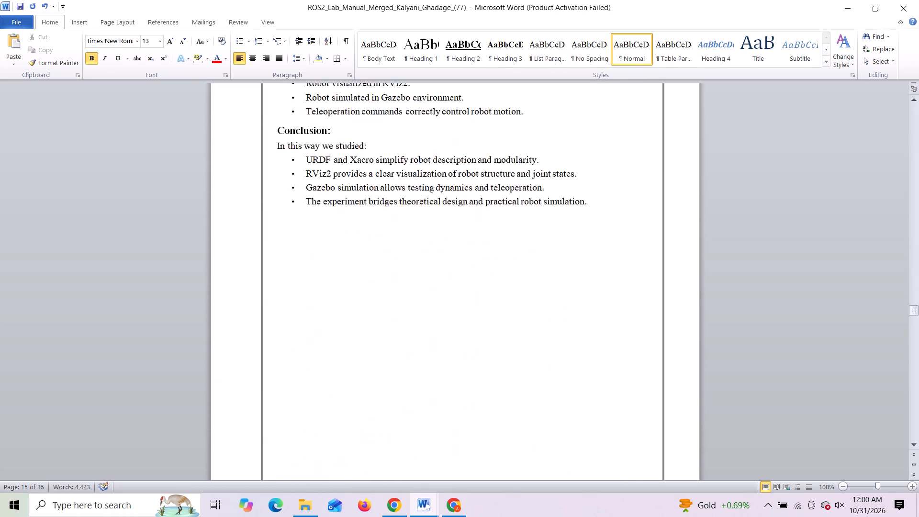
pyautogui.scroll(-20, 276, 238)
pyautogui.scroll(-12, 276, 238)
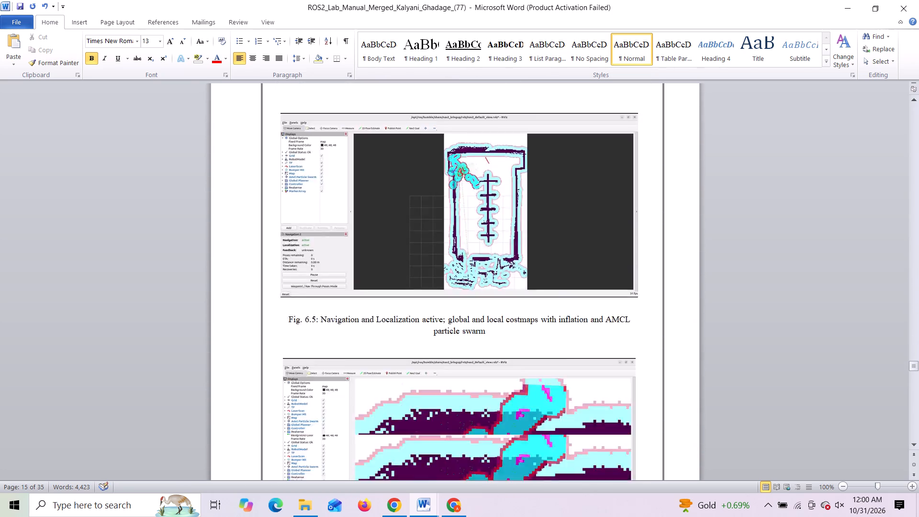
pyautogui.scroll(-20, 276, 238)
pyautogui.scroll(-11, 276, 238)
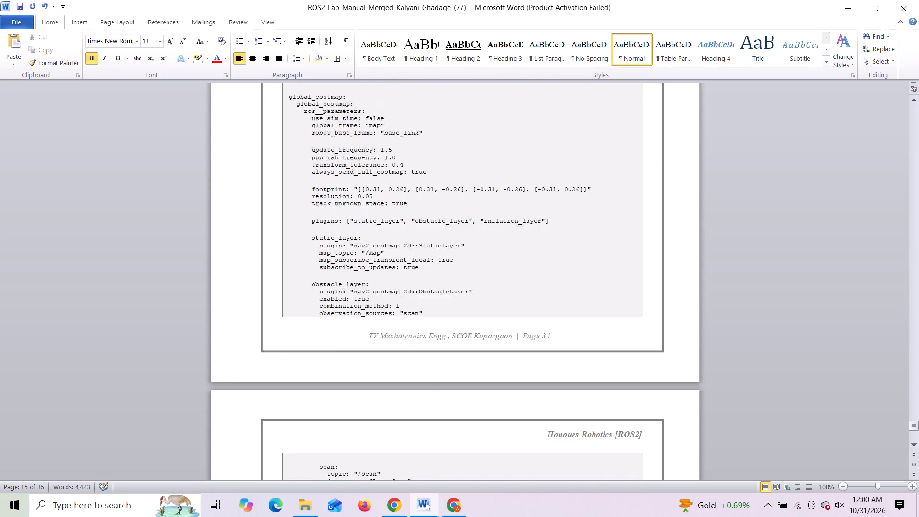
pyautogui.scroll(-10, 276, 238)
pyautogui.scroll(20, 276, 238)
pyautogui.scroll(13, 276, 238)
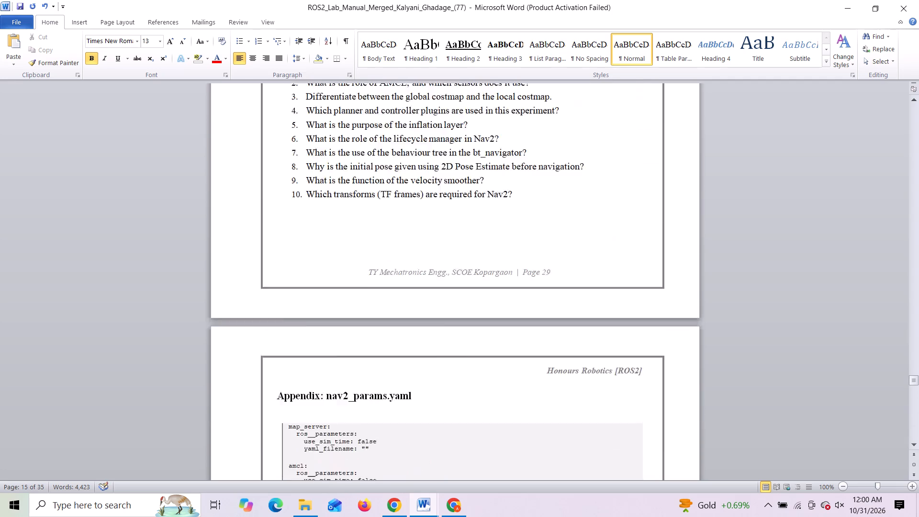
pyautogui.scroll(20, 276, 238)
pyautogui.scroll(20, 276, 238)
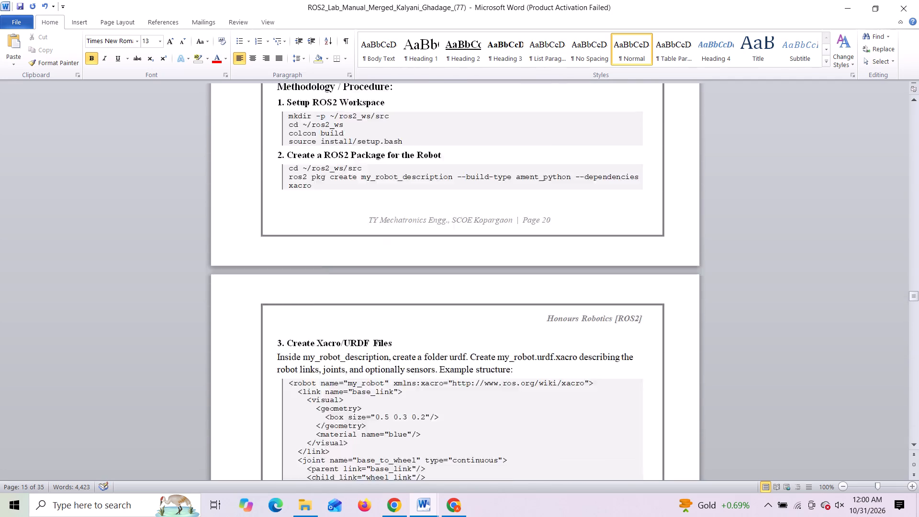
pyautogui.scroll(11, 276, 238)
pyautogui.scroll(10, 276, 238)
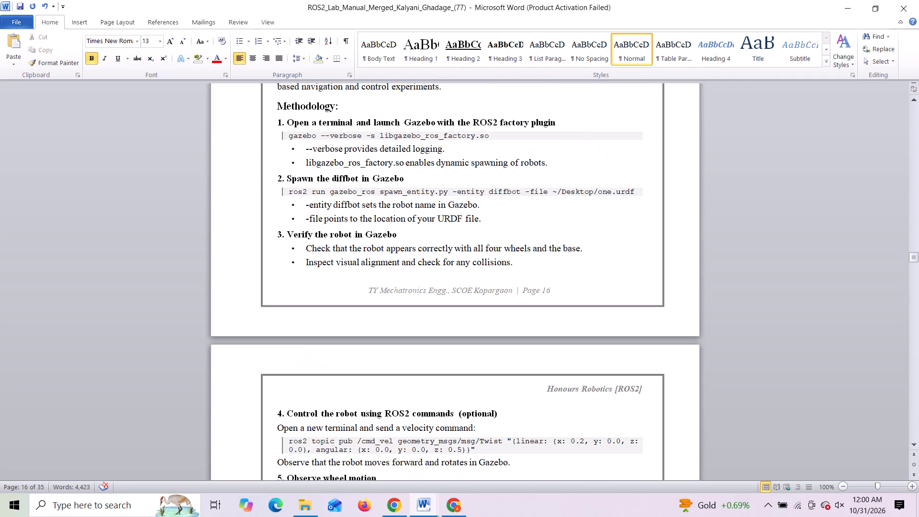
pyautogui.scroll(19, 276, 238)
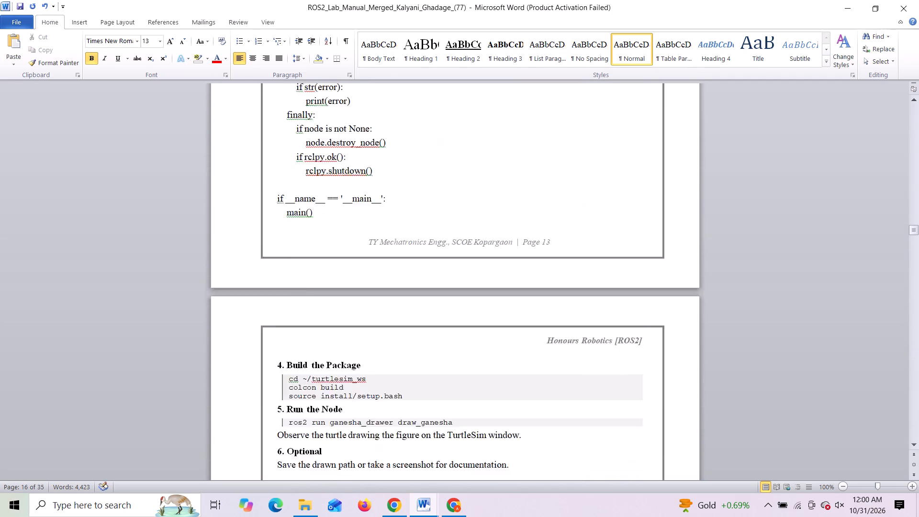
pyautogui.scroll(19, 276, 238)
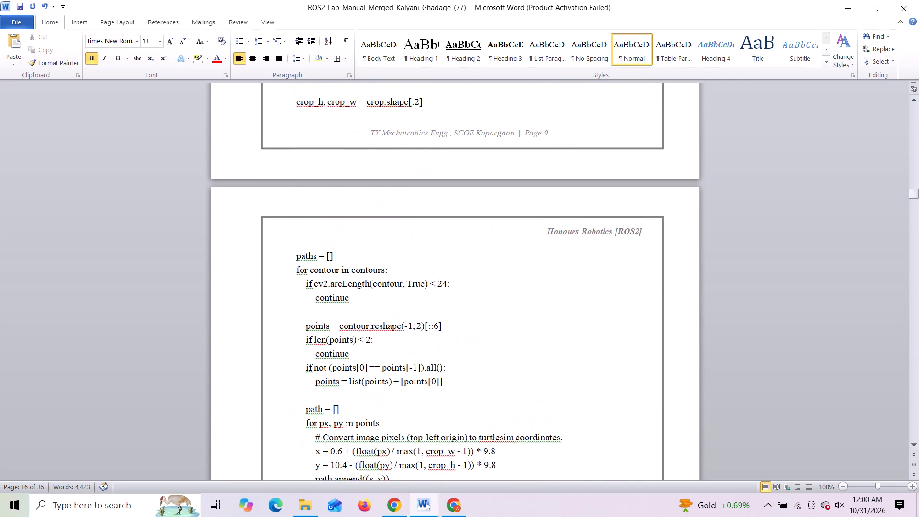
pyautogui.scroll(13, 276, 238)
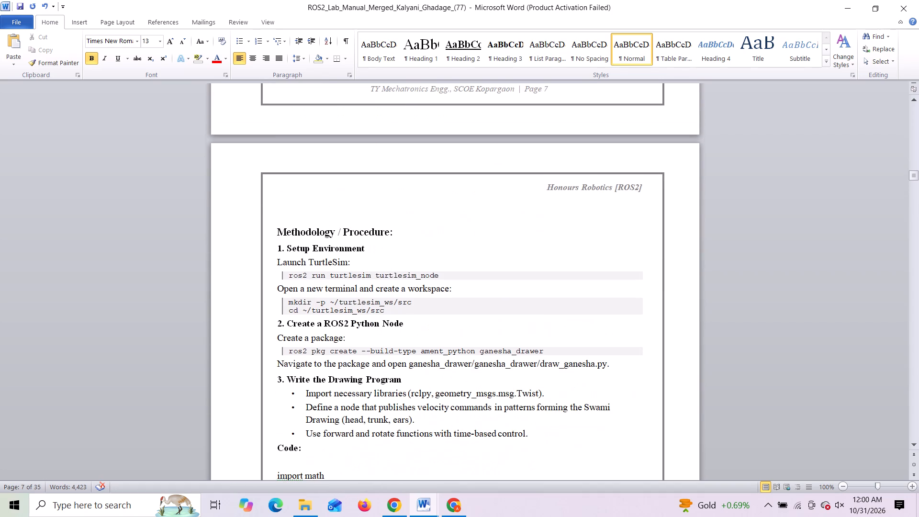
pyautogui.scroll(20, 276, 238)
pyautogui.scroll(2, 276, 238)
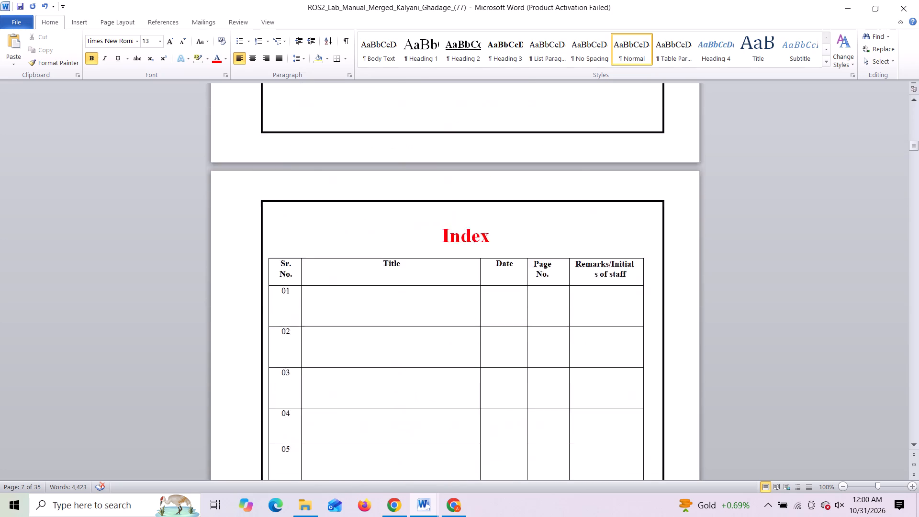
pyautogui.scroll(16, 276, 238)
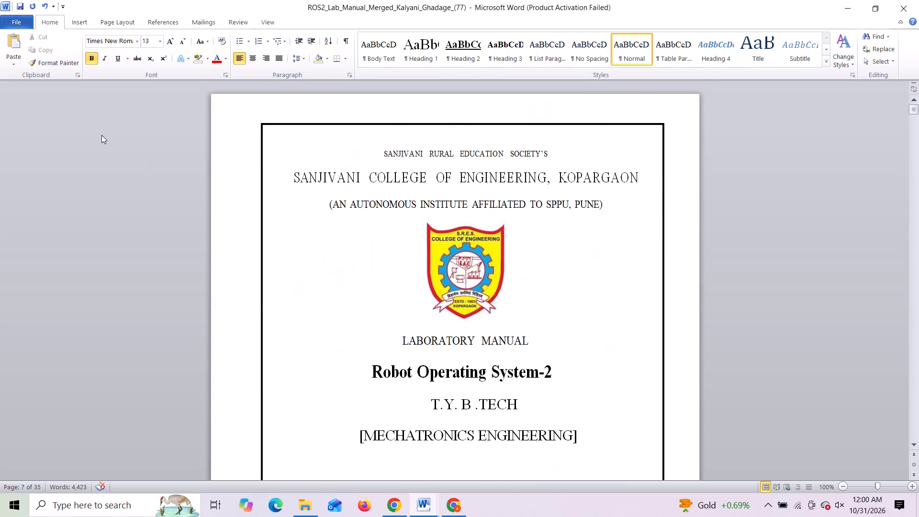
# Start saving a copy in Downloads, replacing the student name after ROS2_Lab_Manual_Merged_ in the file name and adding Print after (77).
pyautogui.click(23, 23)
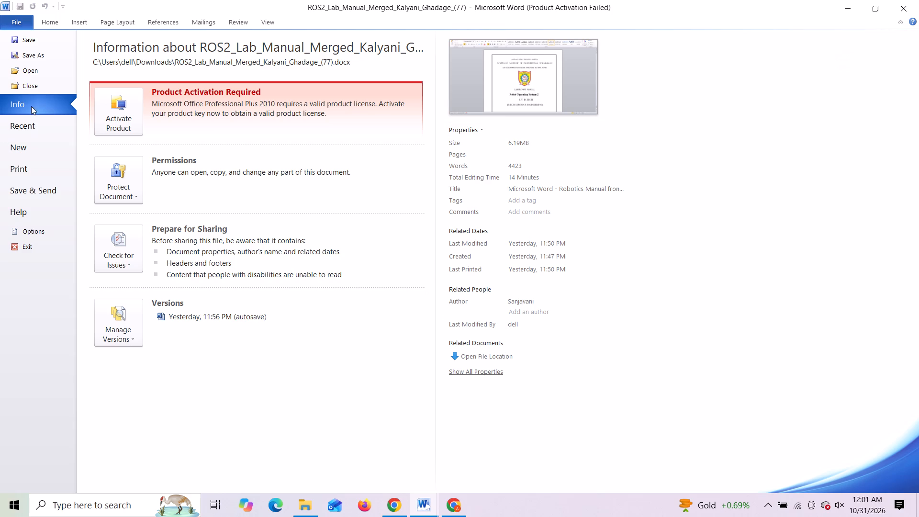
pyautogui.click(19, 55)
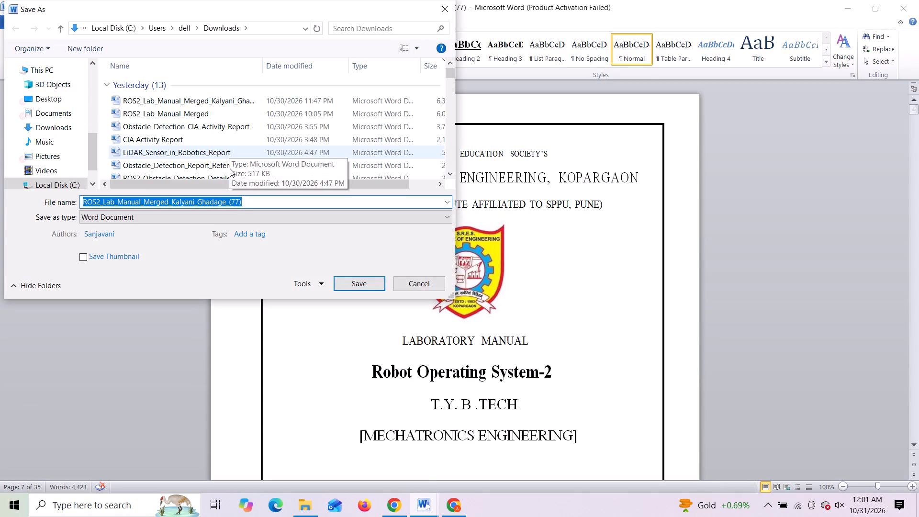
pyautogui.click(224, 202)
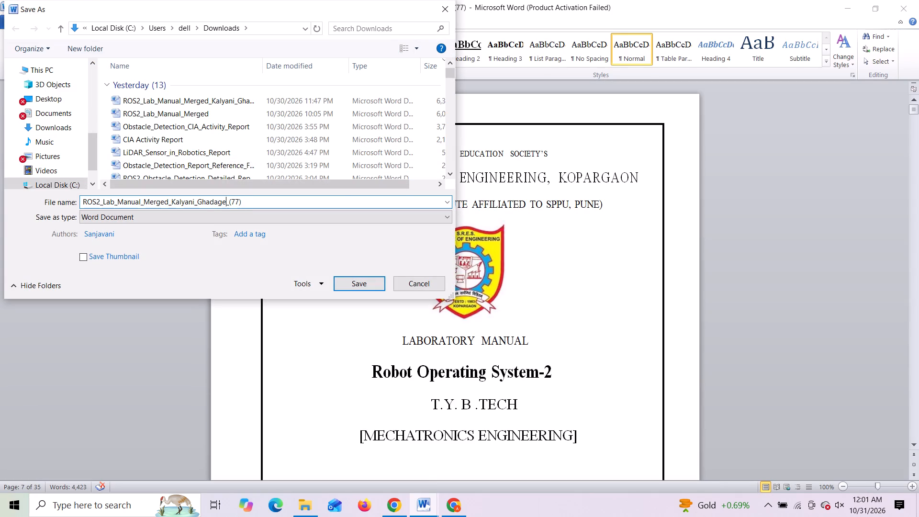
pyautogui.press('BackSpace')
pyautogui.press('BackSpace')
pyautogui.press('BackSpace')
pyautogui.press('BackSpace')
pyautogui.press('BackSpace')
pyautogui.press('BackSpace')
pyautogui.press('BackSpace')
pyautogui.press('BackSpace')
pyautogui.press('BackSpace')
pyautogui.press('BackSpace')
pyautogui.press('BackSpace')
pyautogui.press('BackSpace')
pyautogui.press('BackSpace')
pyautogui.press('BackSpace')
pyautogui.press('BackSpace')
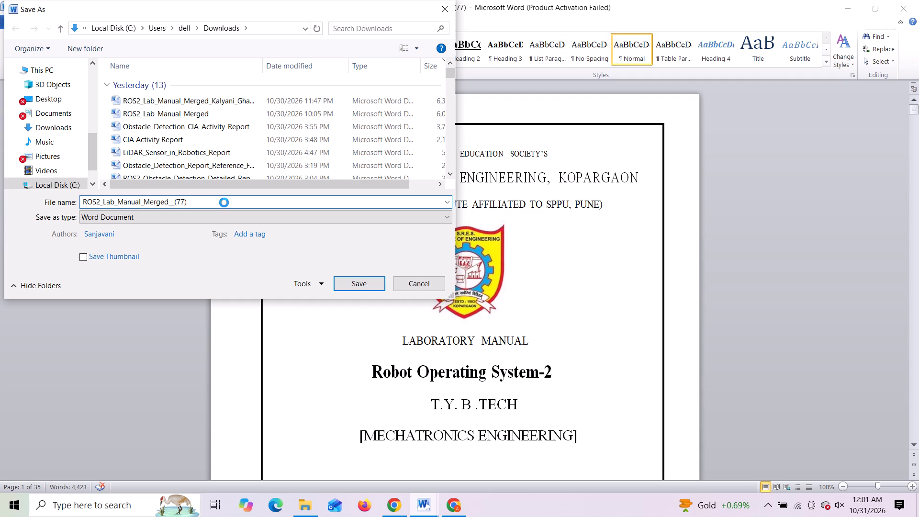
pyautogui.write('nushka')
pyautogui.hotkey('shift', '_')
pyautogui.click(238, 204)
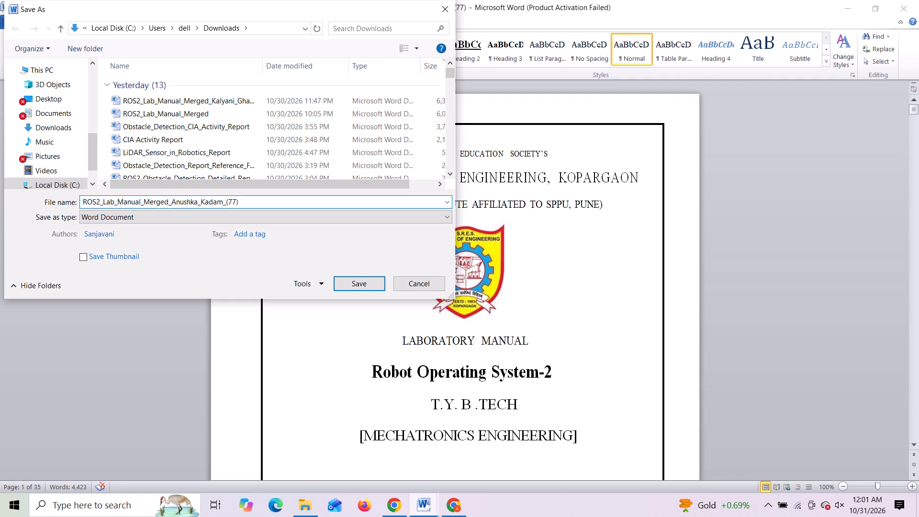
pyautogui.write('rint')
# Set the file type of the Print copy to PDF.
pyautogui.click(249, 220)
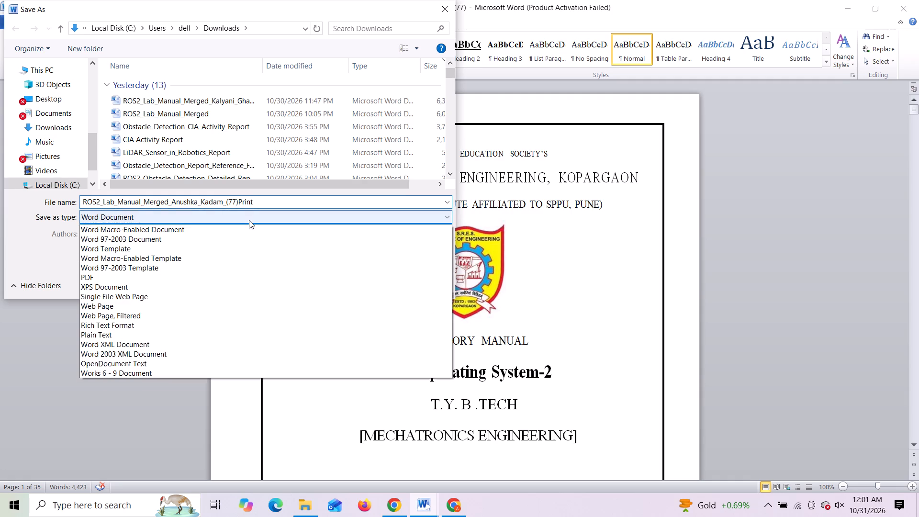
pyautogui.click(196, 285)
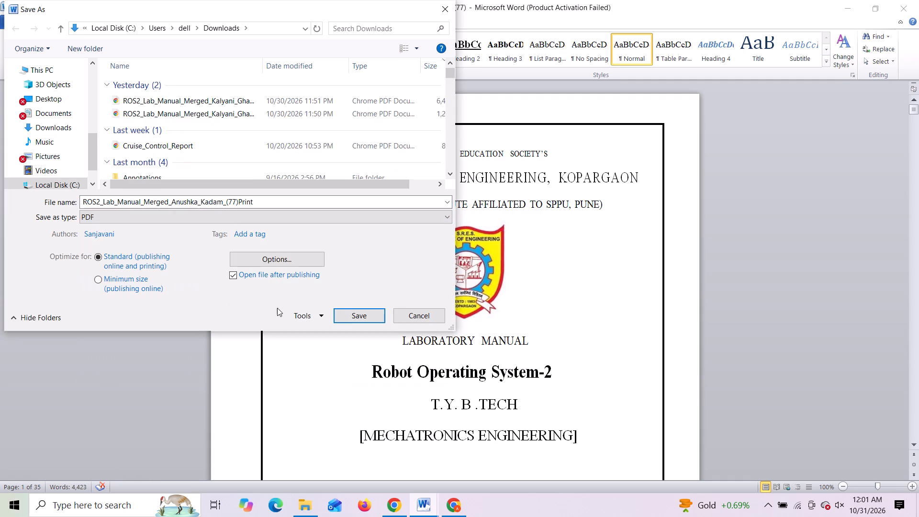
# Save the Print copy of the lab manual as a PDF in Downloads.
pyautogui.click(358, 312)
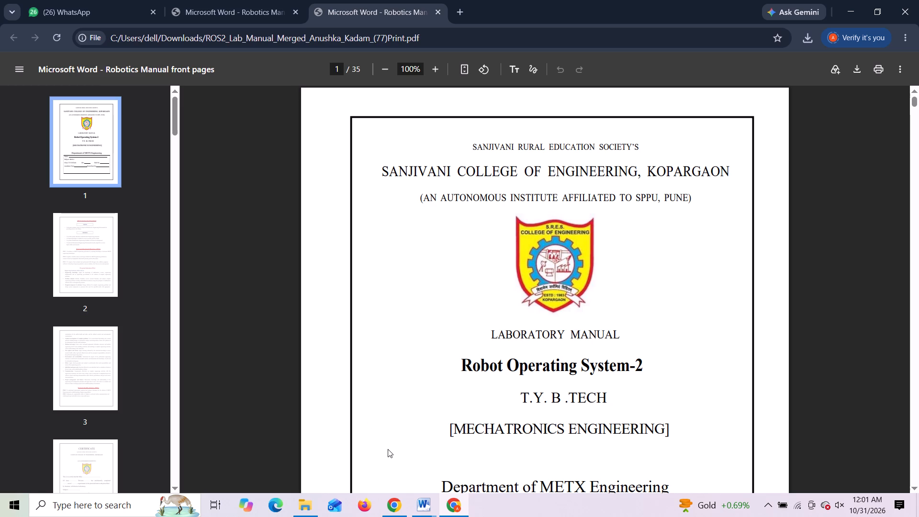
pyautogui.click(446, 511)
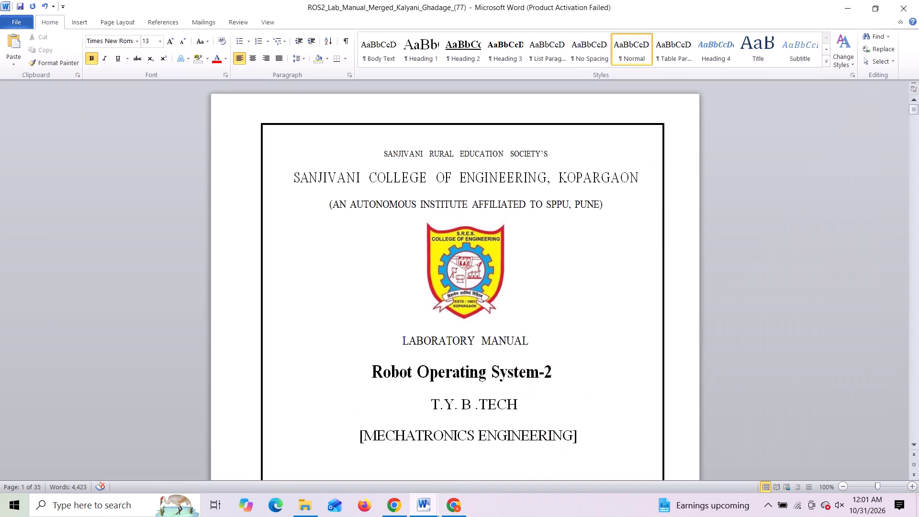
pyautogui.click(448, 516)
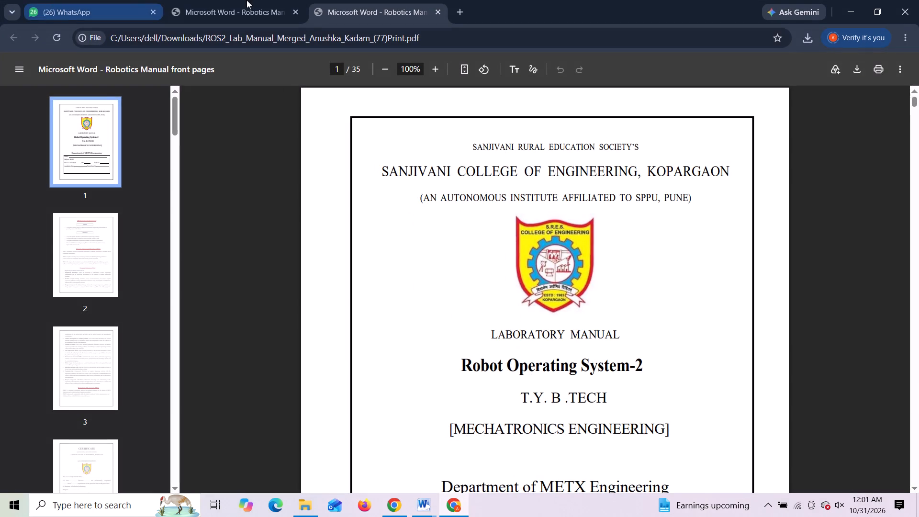
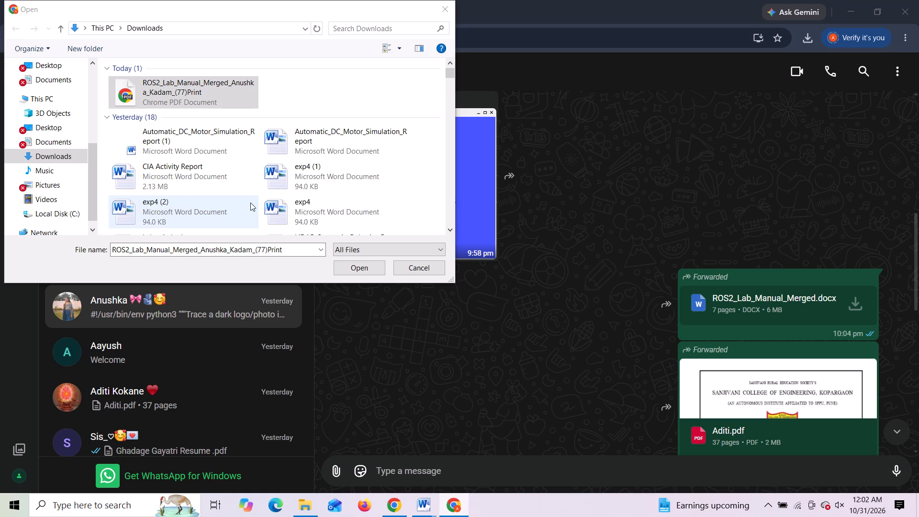
# Select the ROS2_Lab_Manual_Merged PDF ending in (77)Print from Downloads as the file to attach in the WhatsApp chat.
pyautogui.click(187, 94)
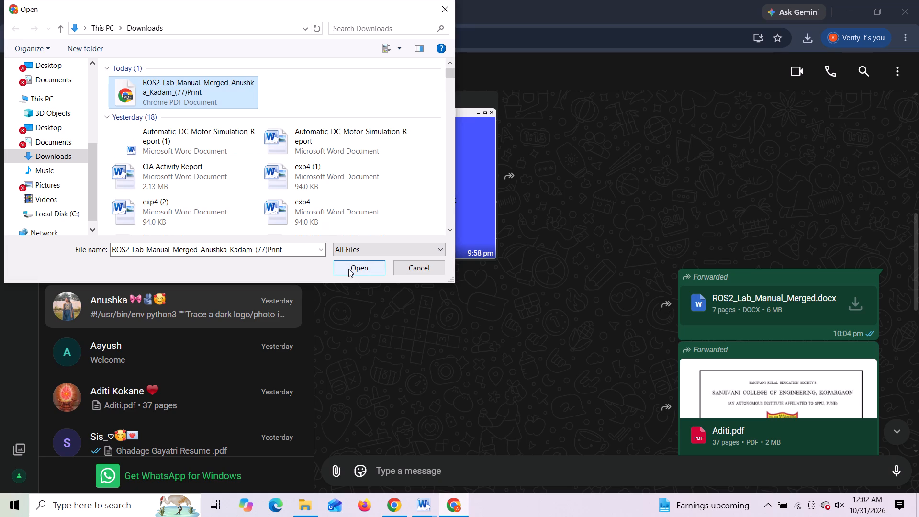
pyautogui.click(453, 509)
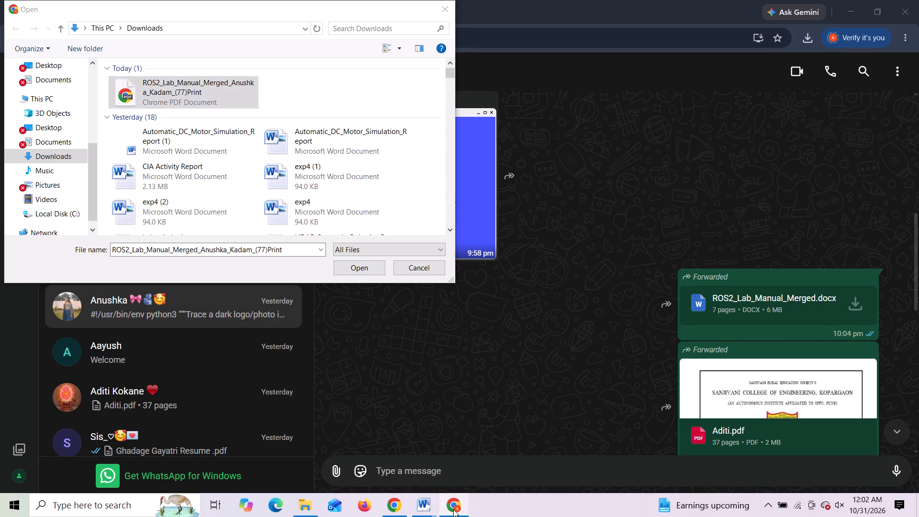
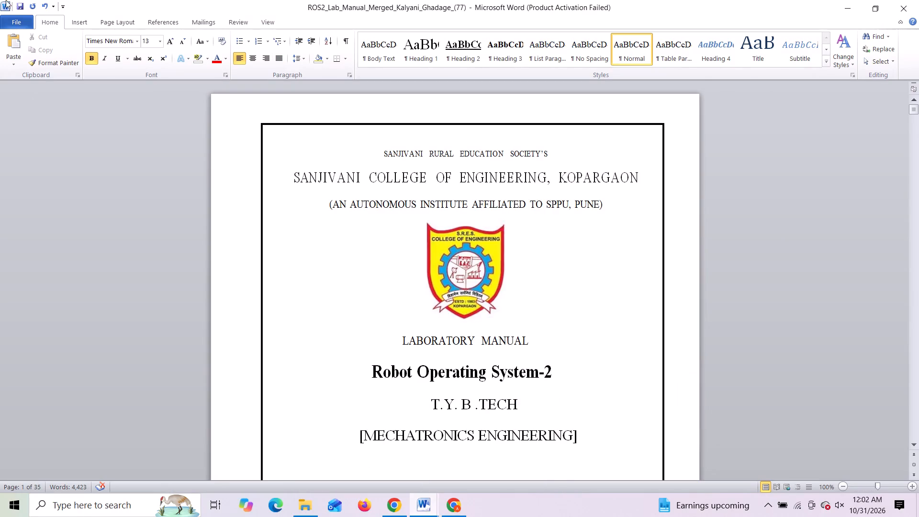
# Start saving another copy of the manual in Downloads with the file type set to PDF.
pyautogui.click(7, 22)
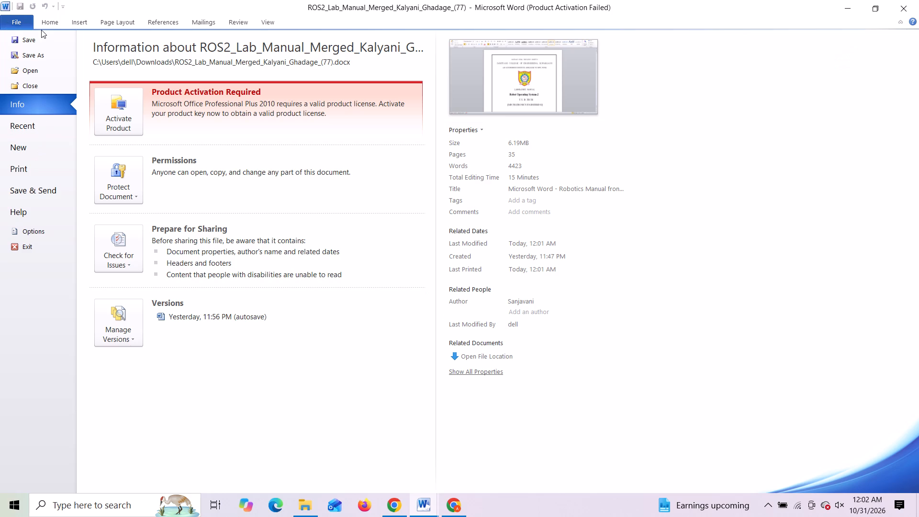
pyautogui.click(35, 57)
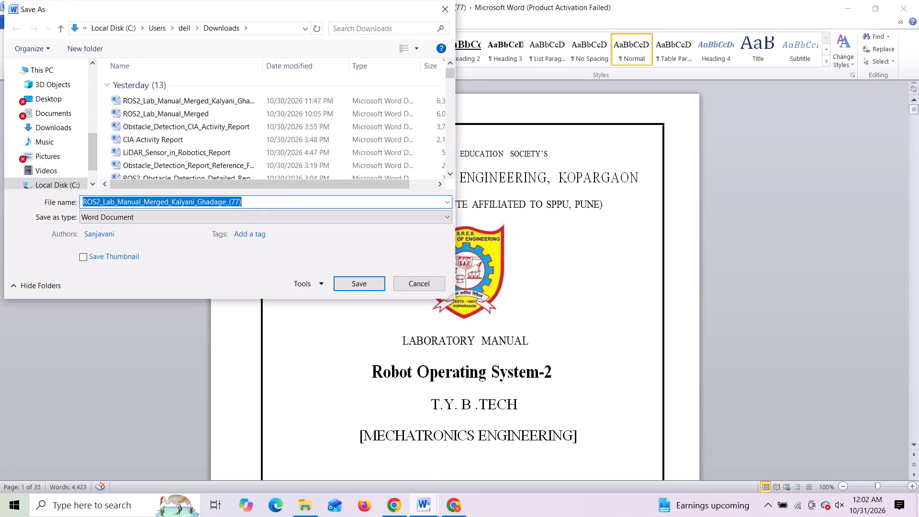
pyautogui.click(164, 100)
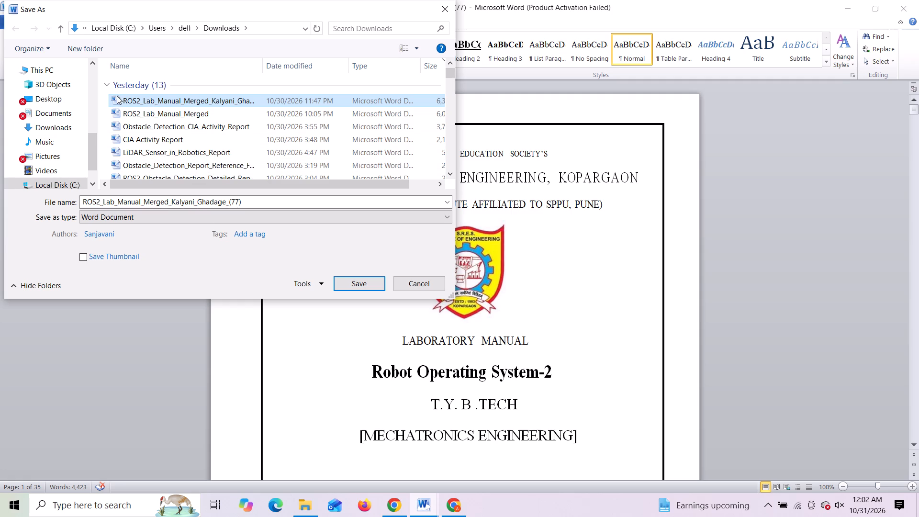
pyautogui.click(133, 216)
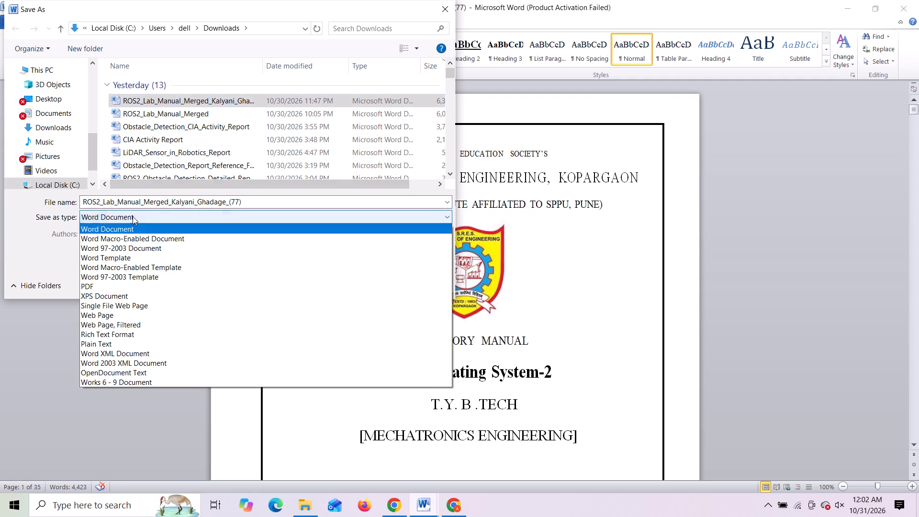
pyautogui.click(118, 284)
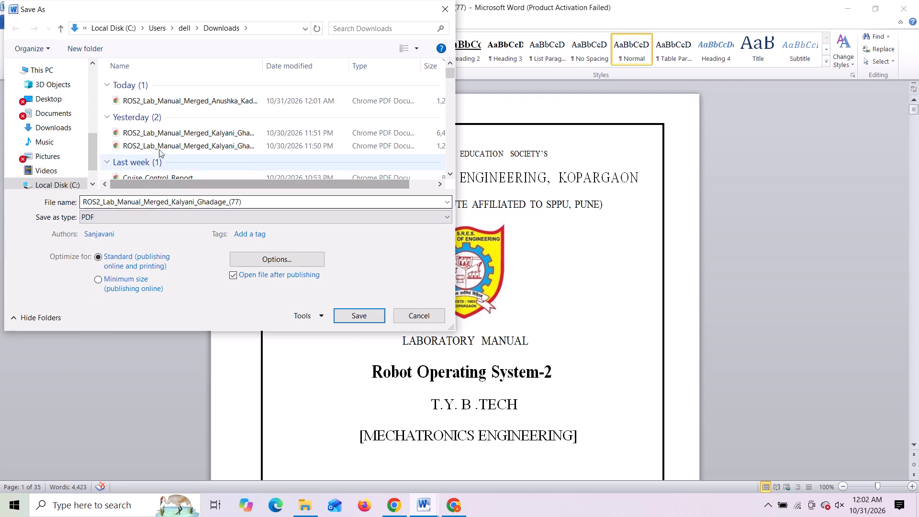
# Reuse the file name of today's Print PDF for the copy, changing the number in parentheses to 80.
pyautogui.click(163, 103)
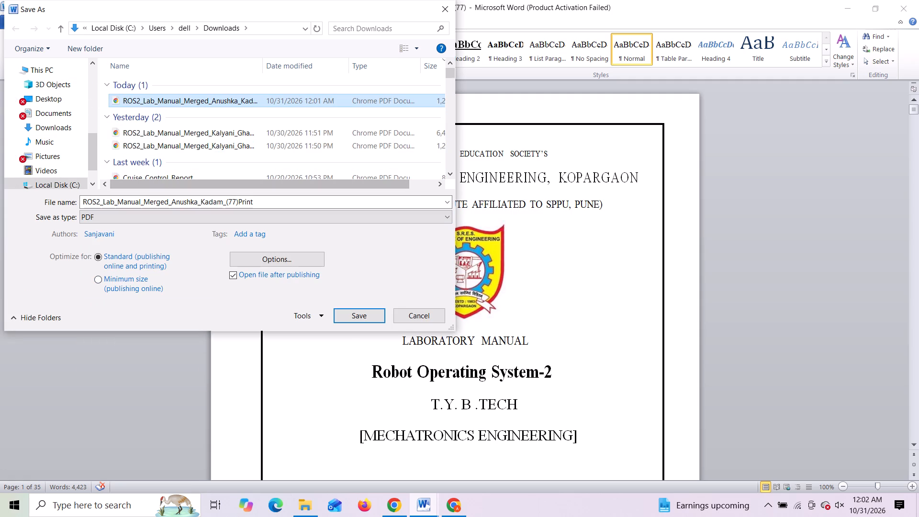
pyautogui.click(236, 200)
pyautogui.click(236, 200)
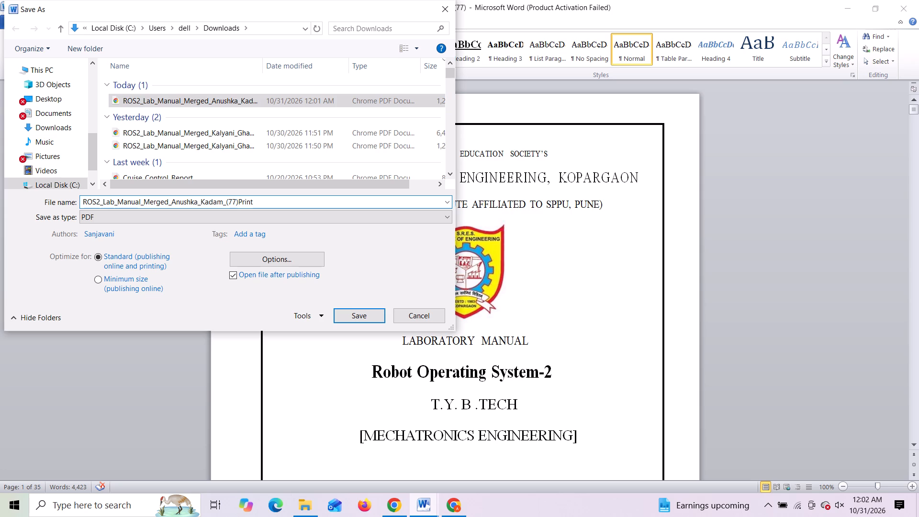
pyautogui.press('BackSpace')
pyautogui.press('BackSpace')
pyautogui.write('80')
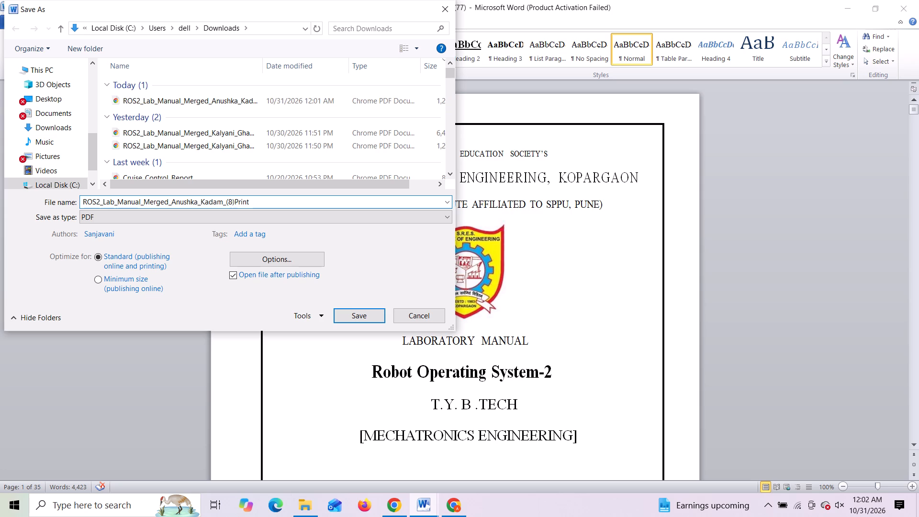
# Publish the lab manual's Print copy numbered (80) as a PDF in Downloads, with standard optimization and opening after publishing.
pyautogui.click(358, 315)
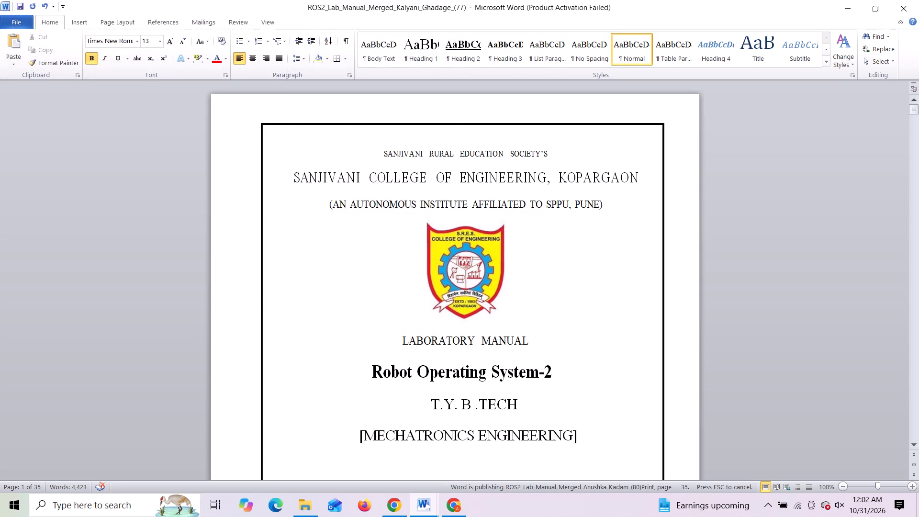